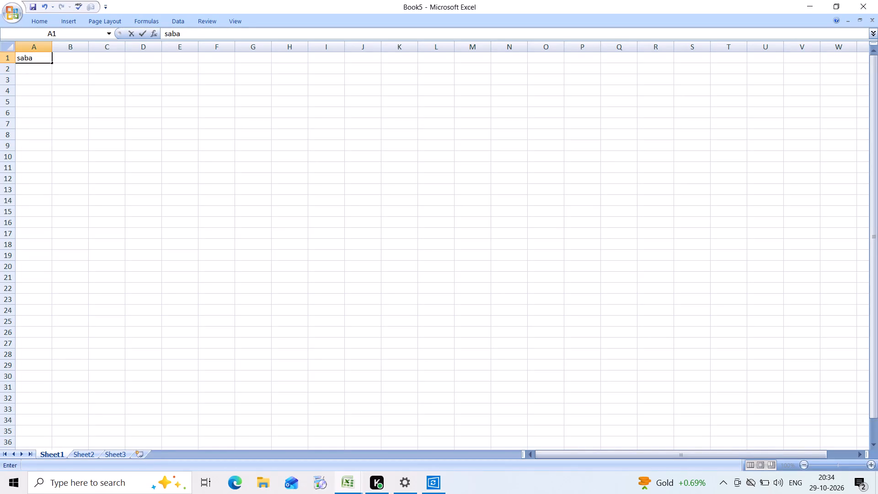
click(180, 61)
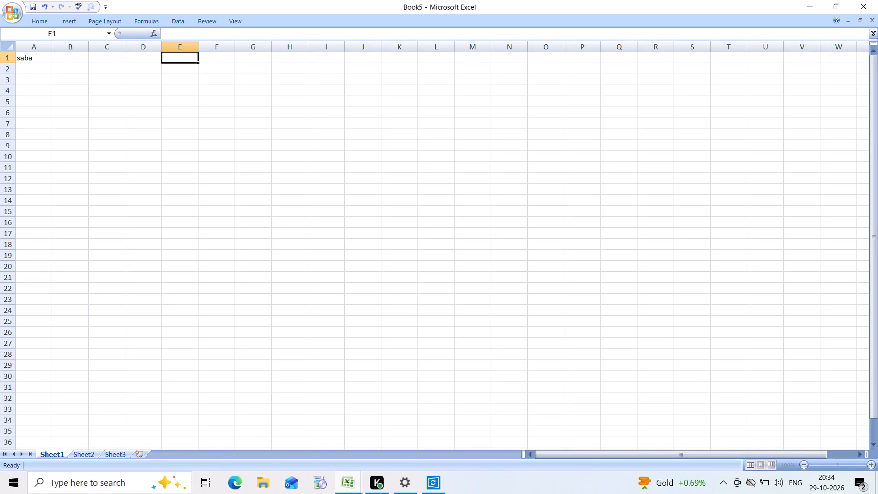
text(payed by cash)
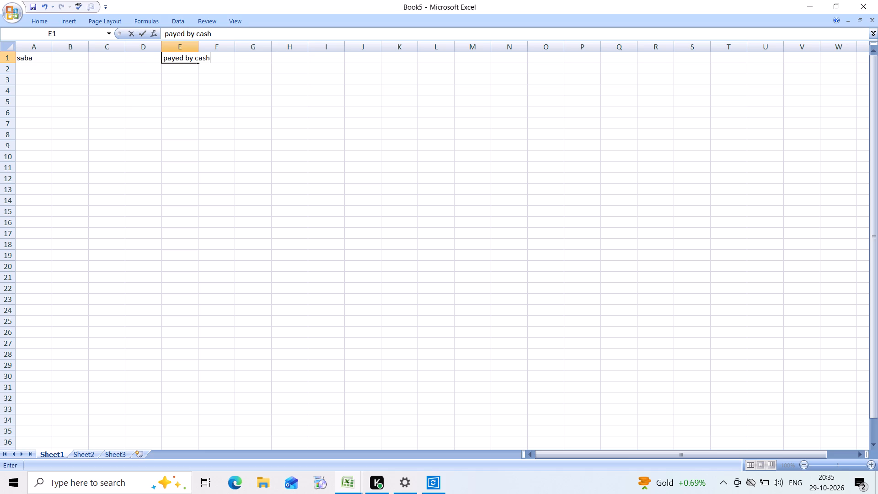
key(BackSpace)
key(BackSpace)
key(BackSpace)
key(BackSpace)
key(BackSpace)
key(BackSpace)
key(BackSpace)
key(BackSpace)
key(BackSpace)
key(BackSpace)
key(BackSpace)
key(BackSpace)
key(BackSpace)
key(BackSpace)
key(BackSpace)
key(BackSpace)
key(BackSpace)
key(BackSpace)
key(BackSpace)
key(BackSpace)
Complete the saba record in row 1 with "payed by cash" in C1 and 18000 in E1.
click(94, 60)
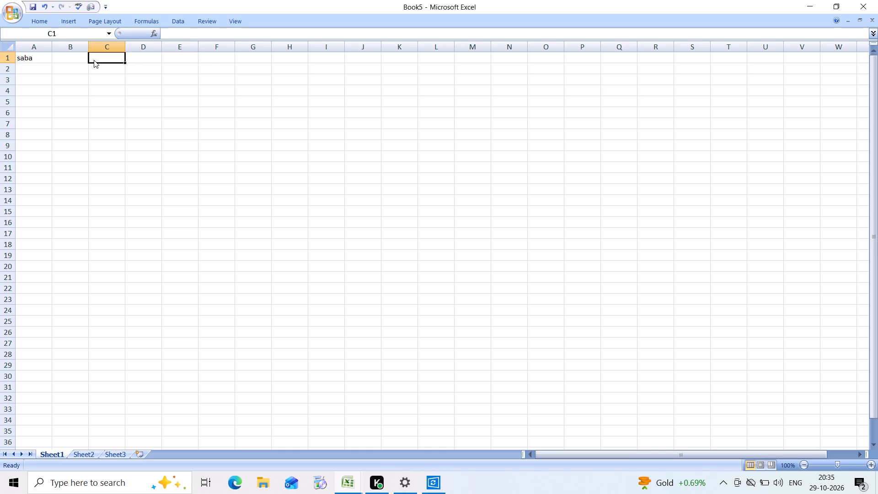
text(payed b)
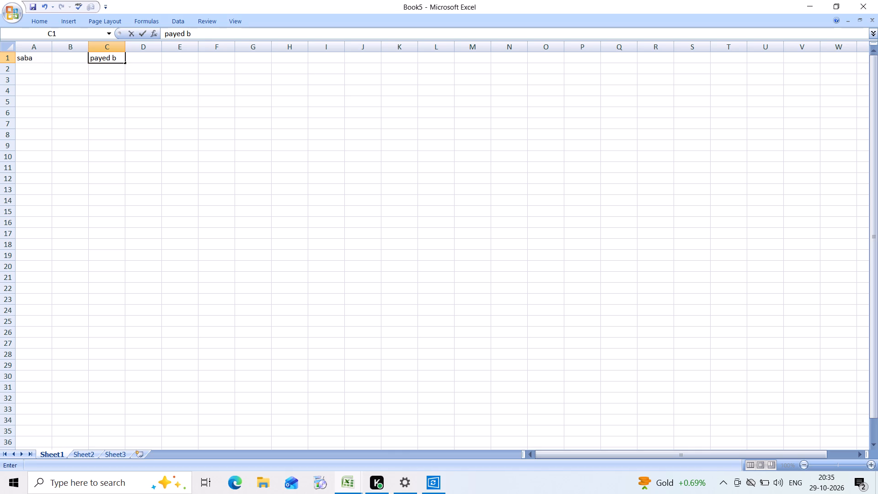
text(y cash)
click(171, 56)
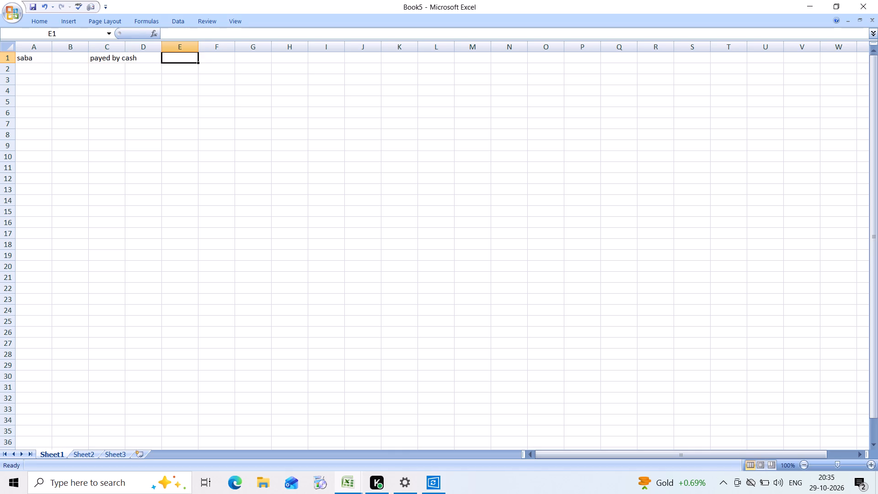
text(18)
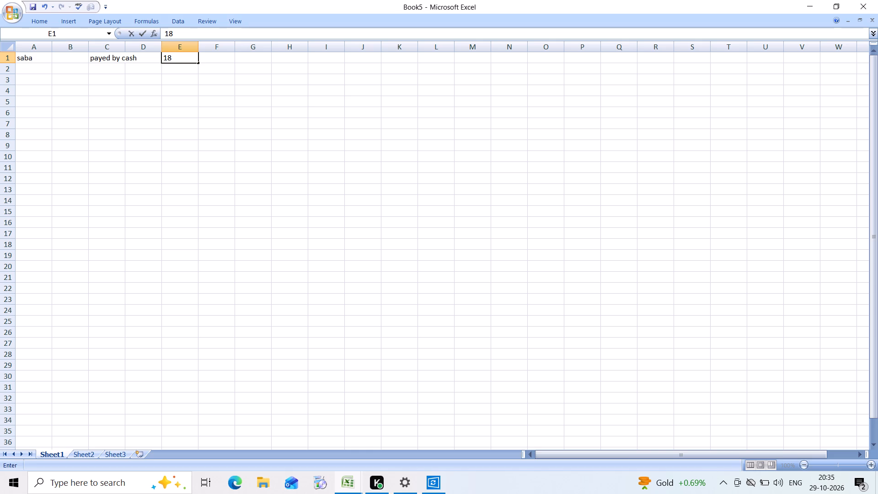
text(000)
Fill row 2 with nashra in A2, "payed by online" in C2 and 2000 in E2.
click(33, 68)
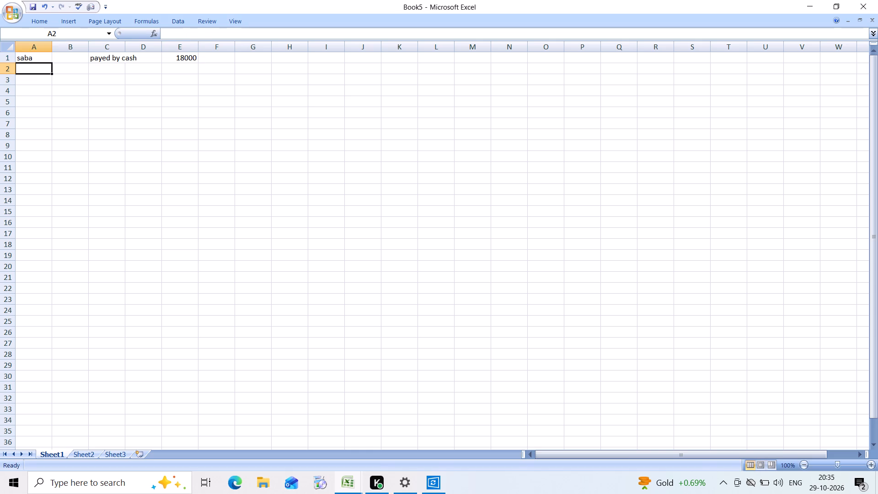
text(nashra)
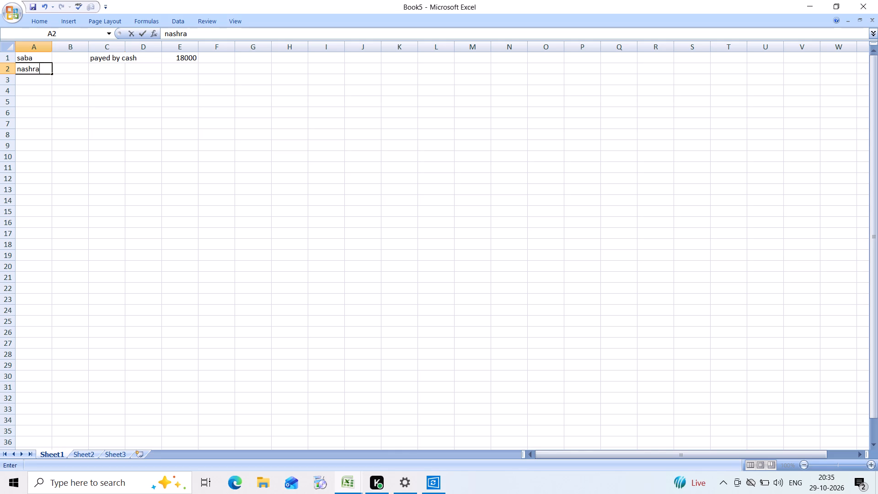
click(95, 67)
text(payed)
key(space)
text(by online)
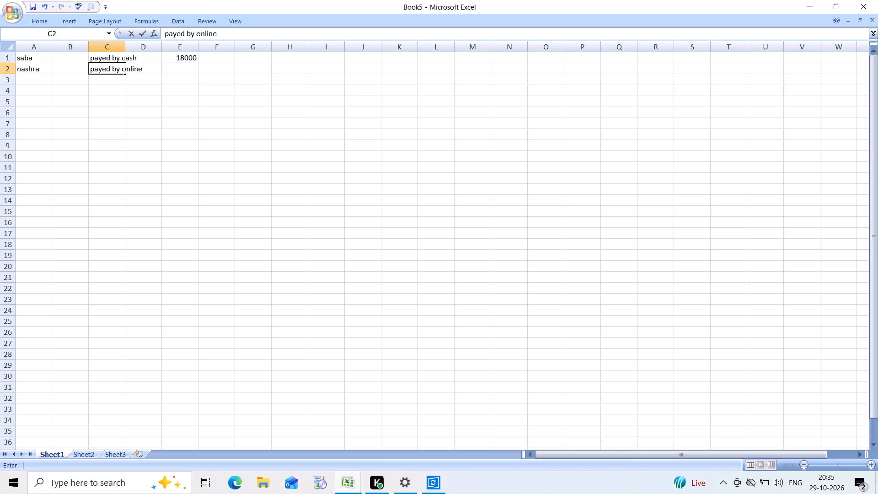
click(176, 70)
text(2000)
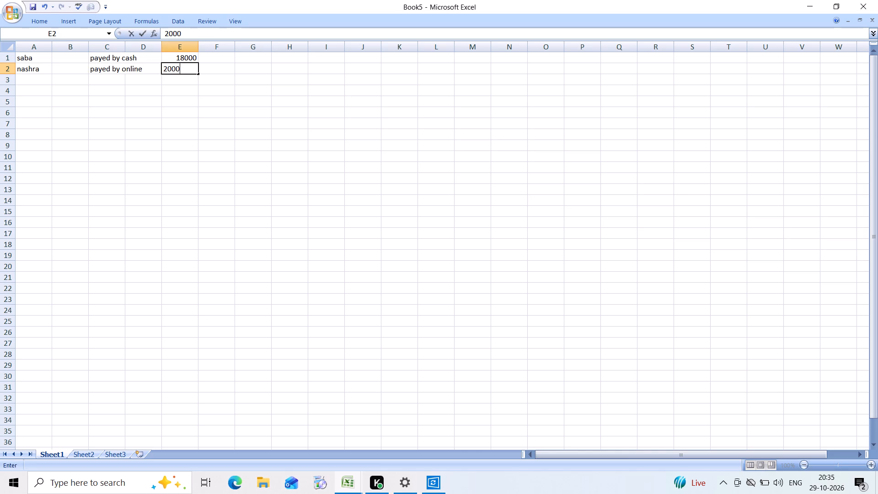
Fill row 3 with zareena in A3, "payed by cash" in C3 and 13000 in E3.
click(31, 83)
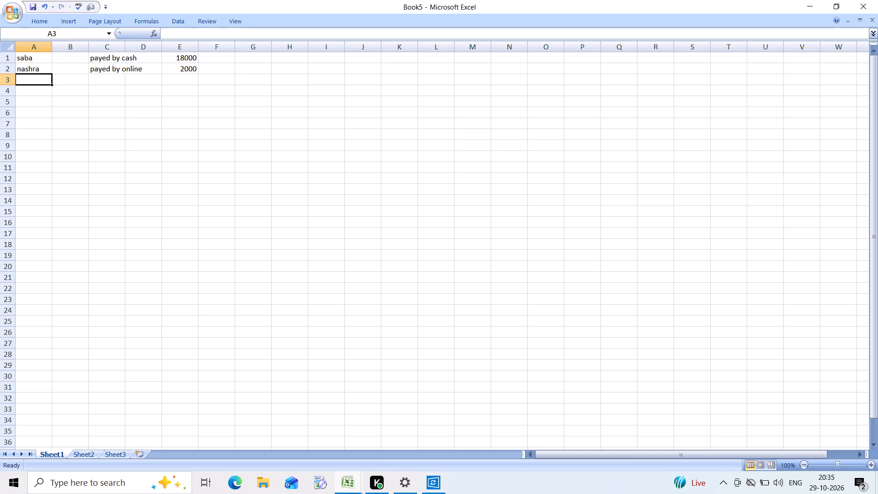
text(zae)
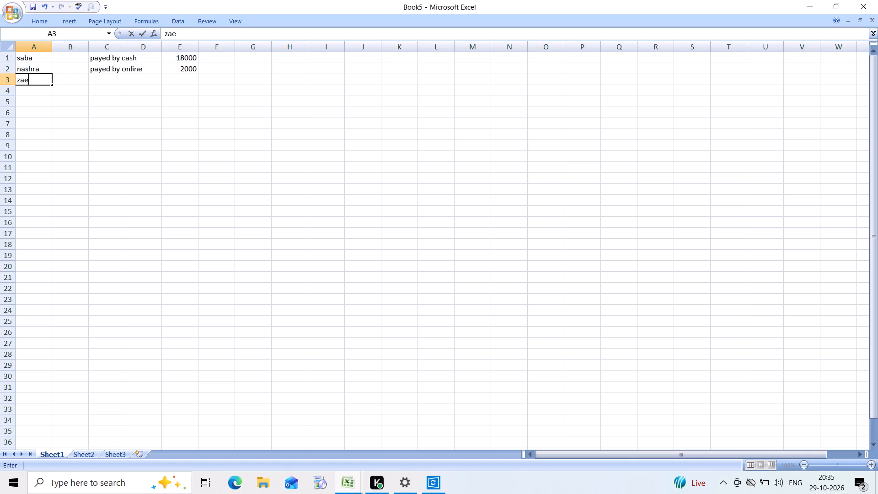
key(BackSpace)
text(reena)
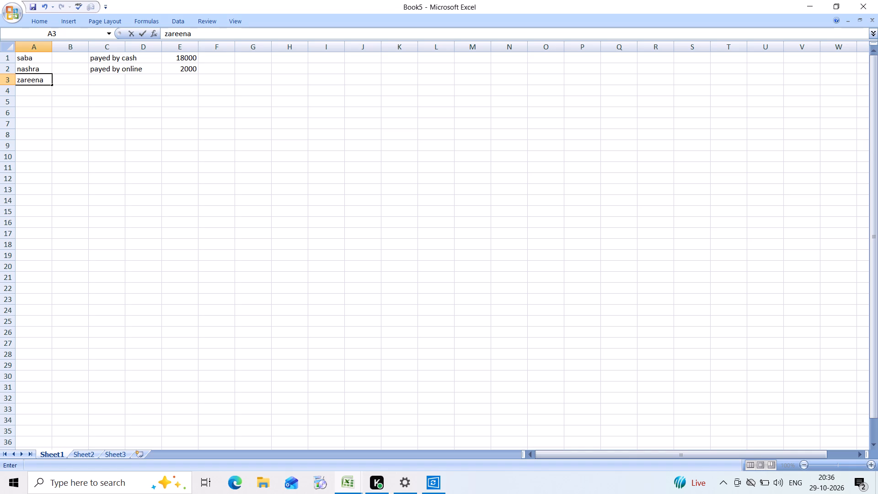
click(96, 80)
text(payed by)
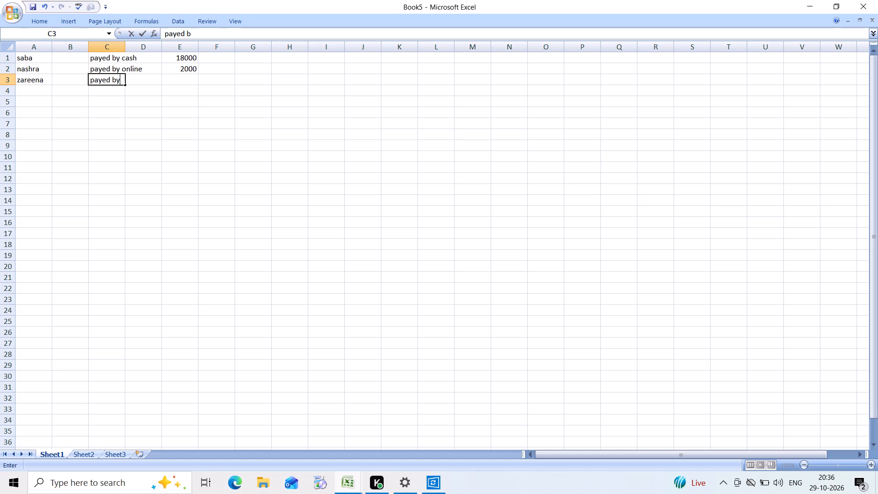
key(space)
text(cash)
click(166, 79)
text(13000)
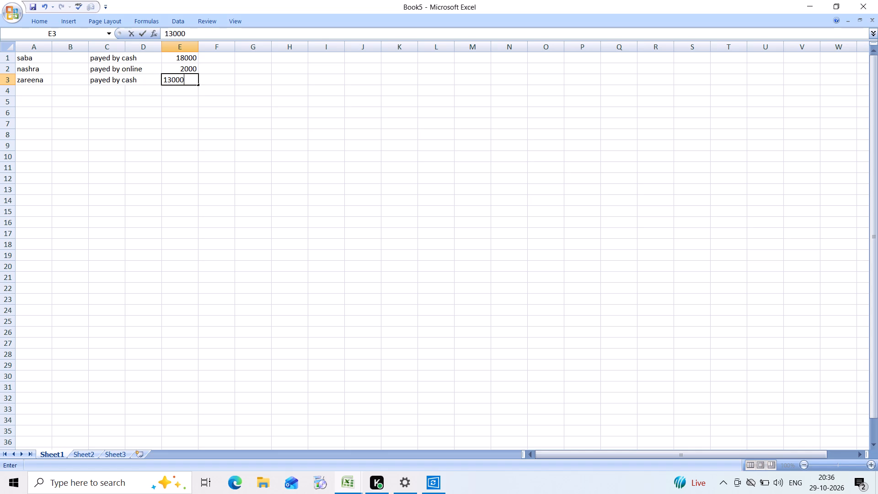
Fill row 4 with ayesha in A4, "payed by cash" in C4 and 12000 in E4.
click(29, 91)
text(ayesha)
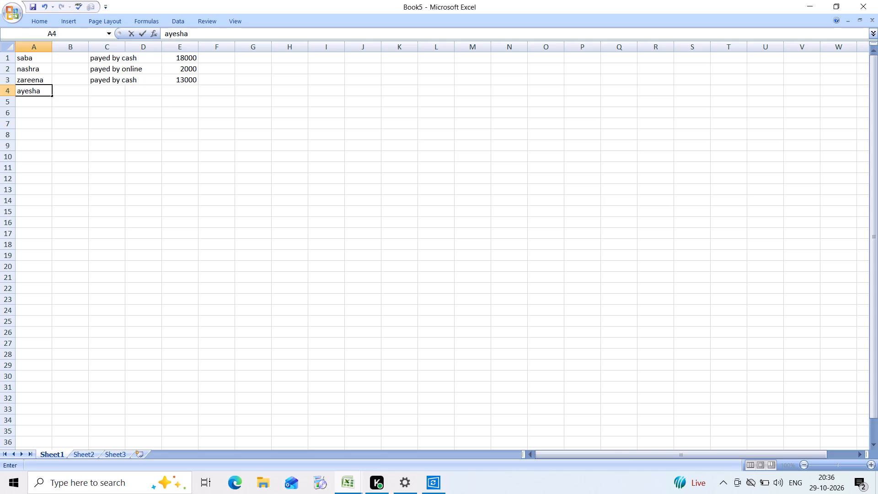
click(91, 89)
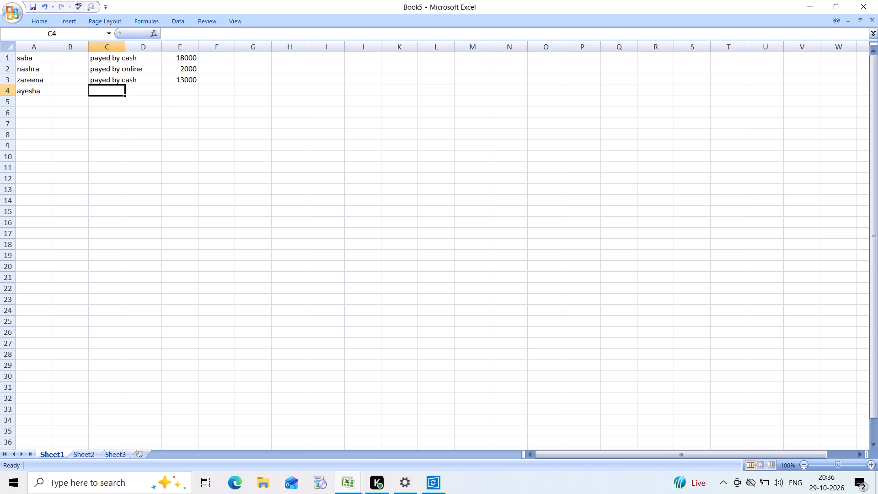
text(payed by cash)
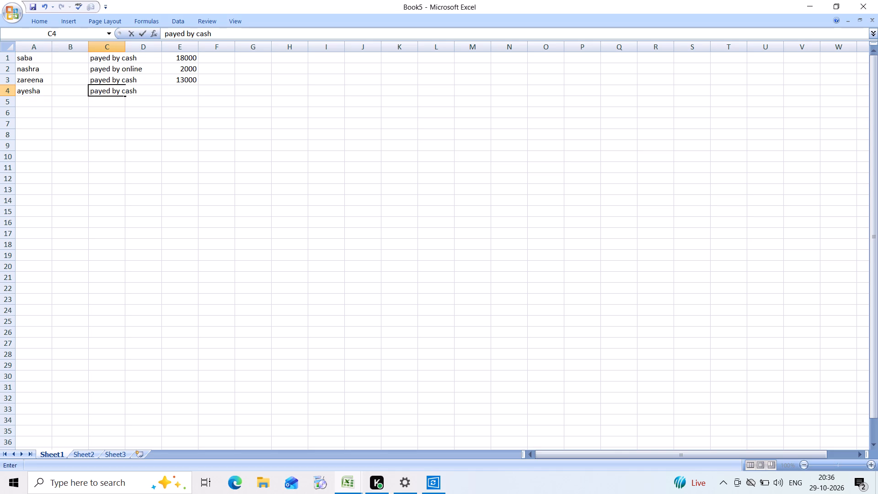
click(165, 91)
text(12000)
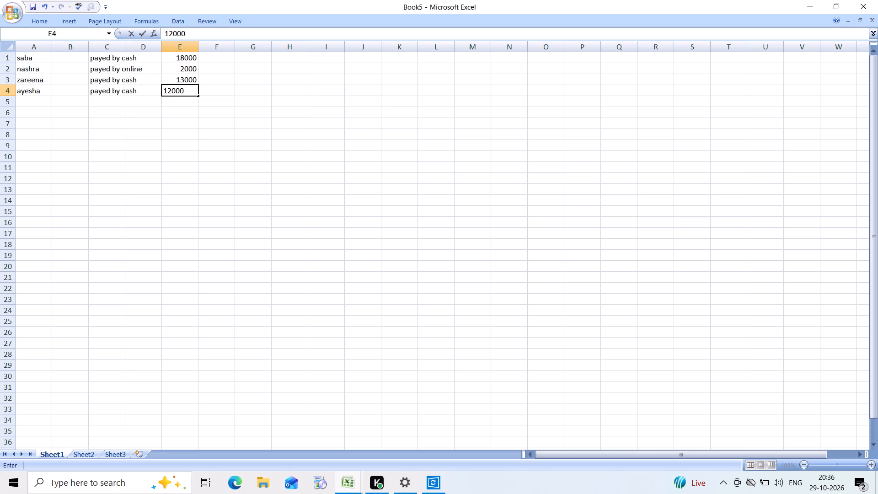
Fill row 5 with aijaz in A5, "payed by online" in C5 and 15000 in E5.
click(36, 105)
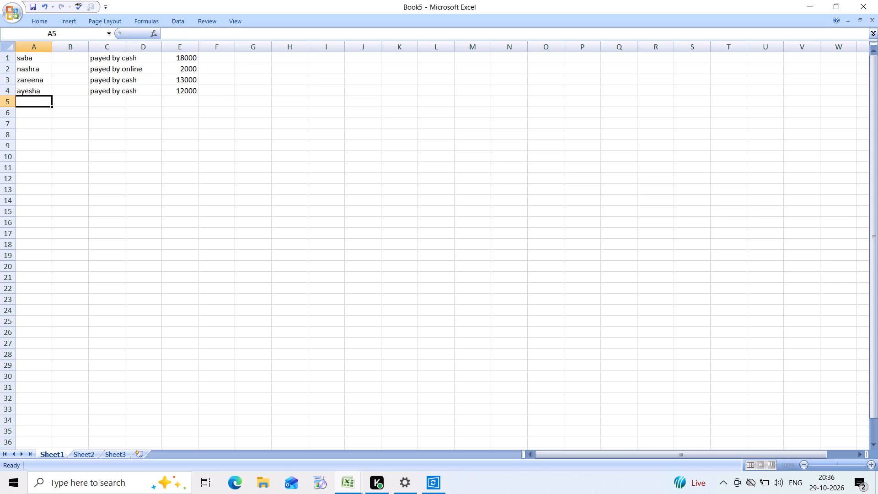
text(ai)
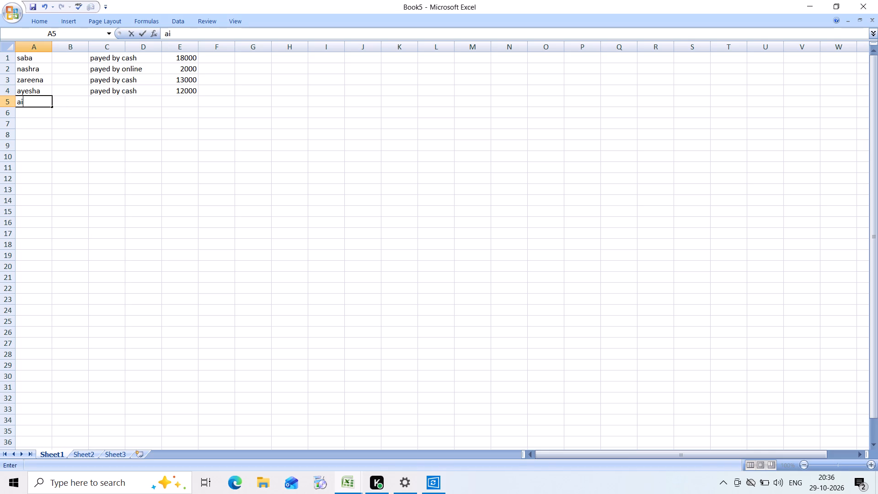
text(jaz)
click(102, 103)
text(due)
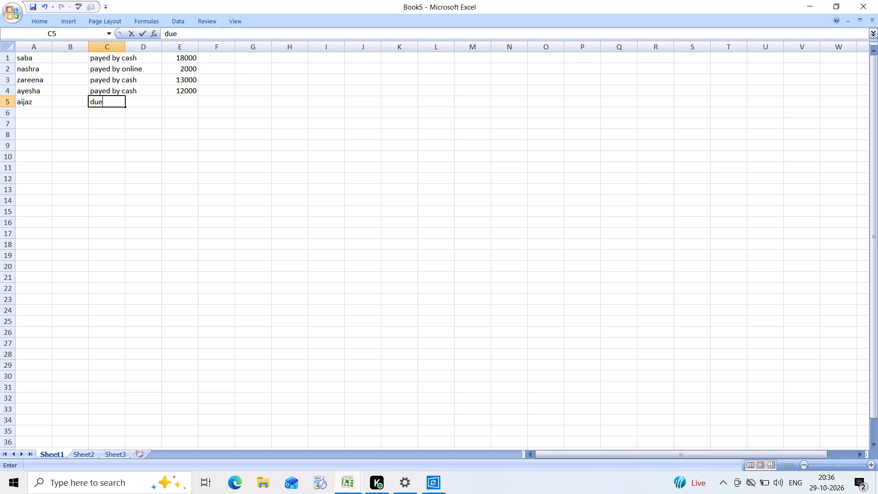
key(BackSpace)
key(BackSpace)
key(BackSpace)
key(p)
text(ayed by)
key(space)
text(online)
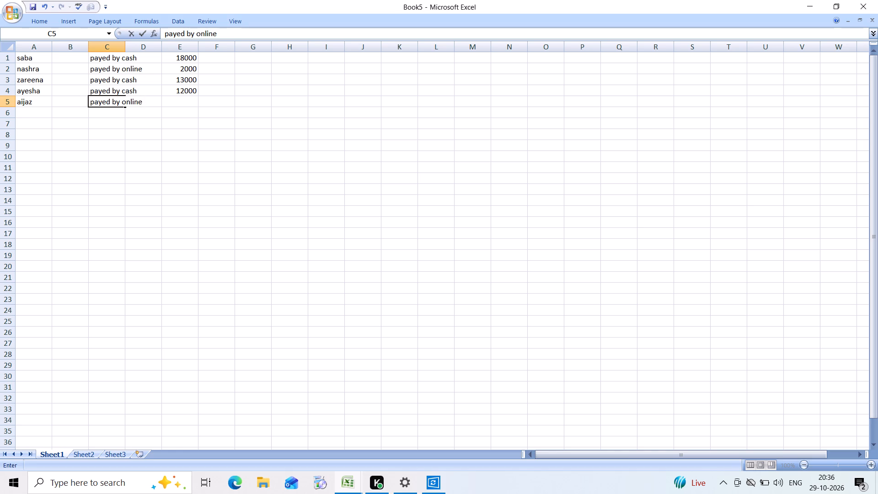
click(167, 101)
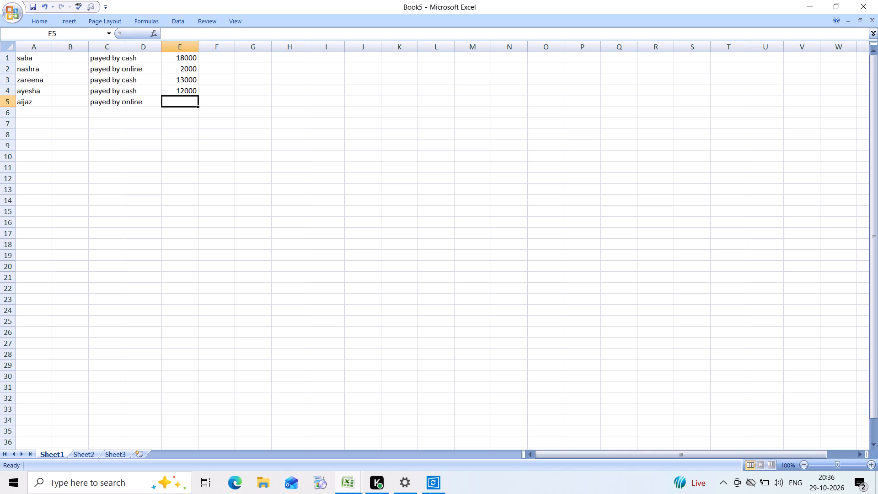
text(15000)
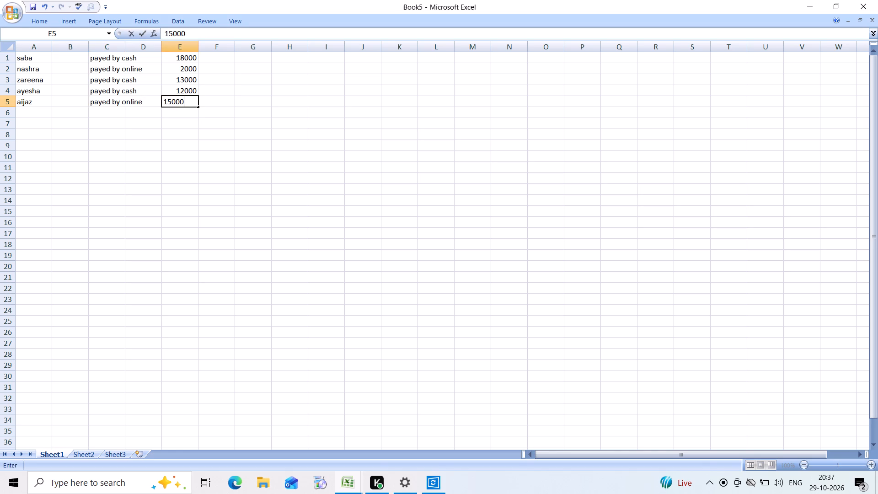
Fill row 6 with kashif in A6, "payed by cash" in C6 and 15000 in E6.
click(34, 113)
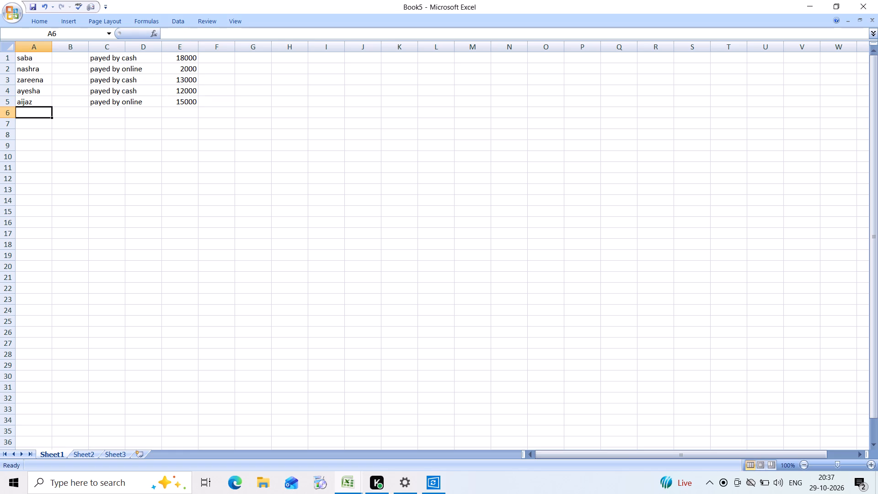
text(ka)
key(s)
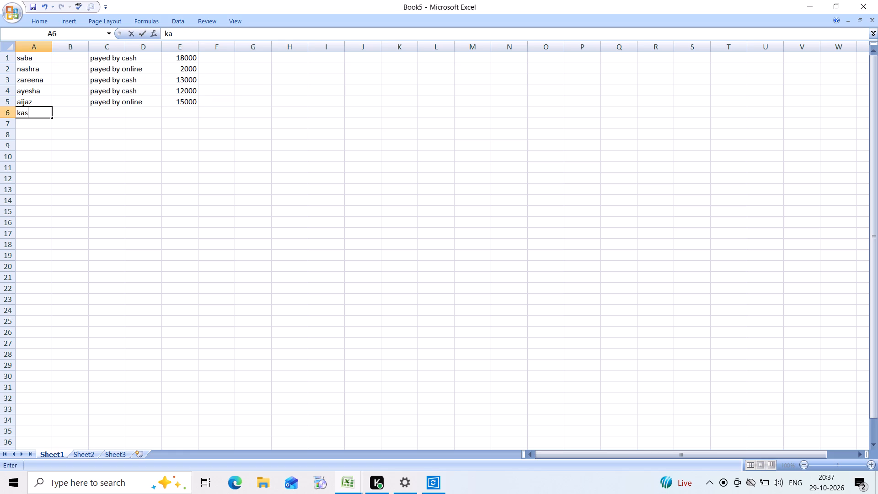
text(hif)
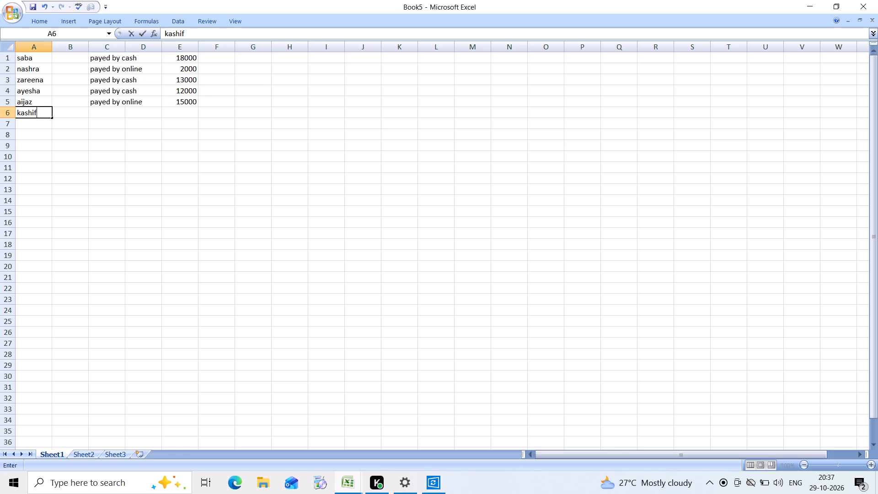
click(93, 112)
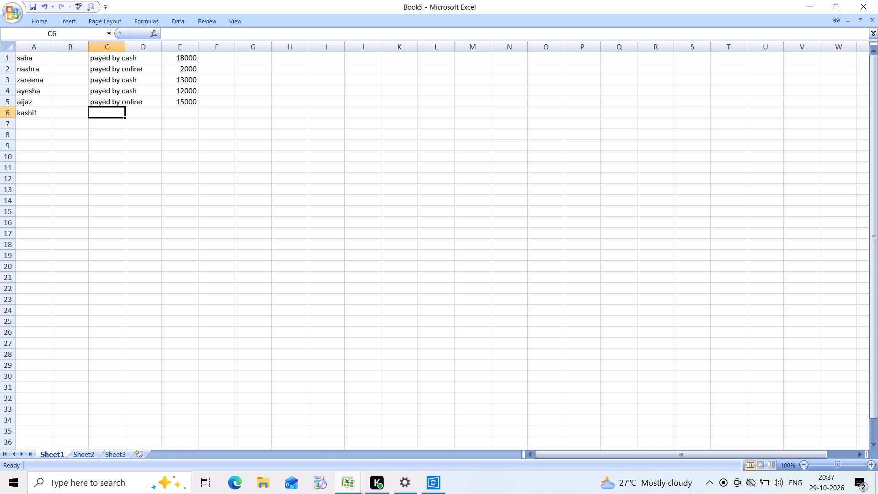
text(payed by)
key(space)
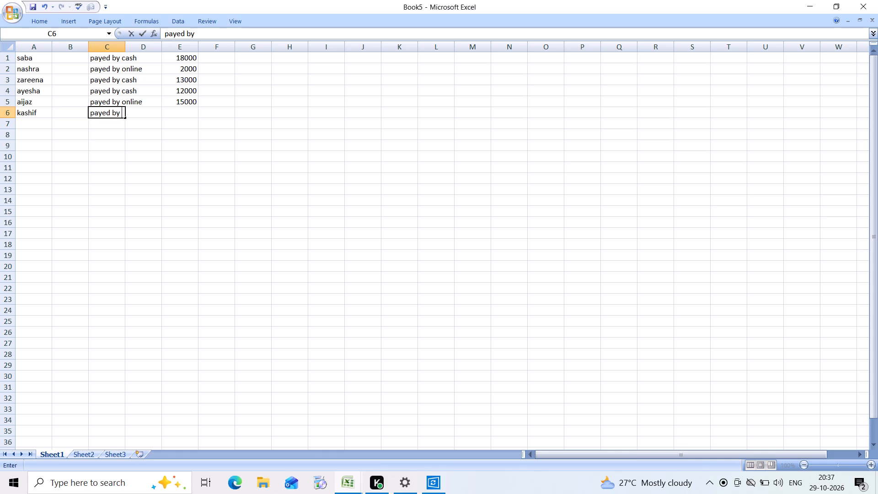
text(cash)
click(177, 116)
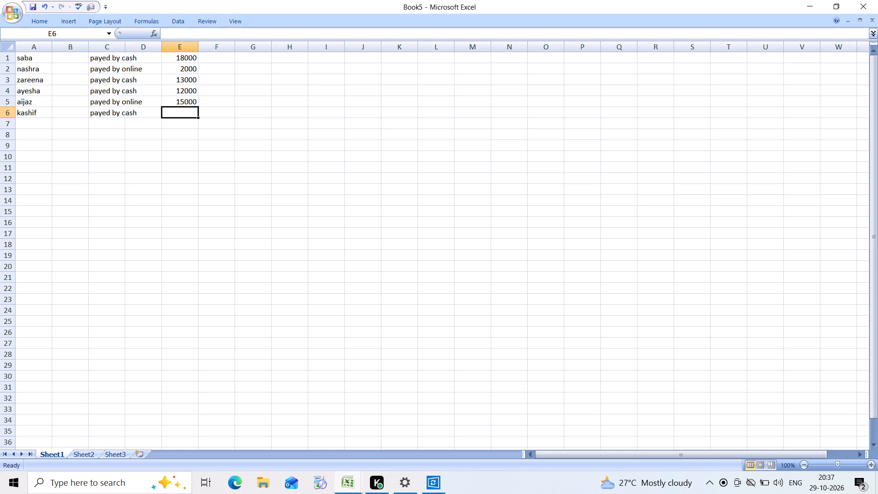
text(15000)
Fill row 7 with sana in A7, "due" in C7 and 13000 in E7.
click(29, 124)
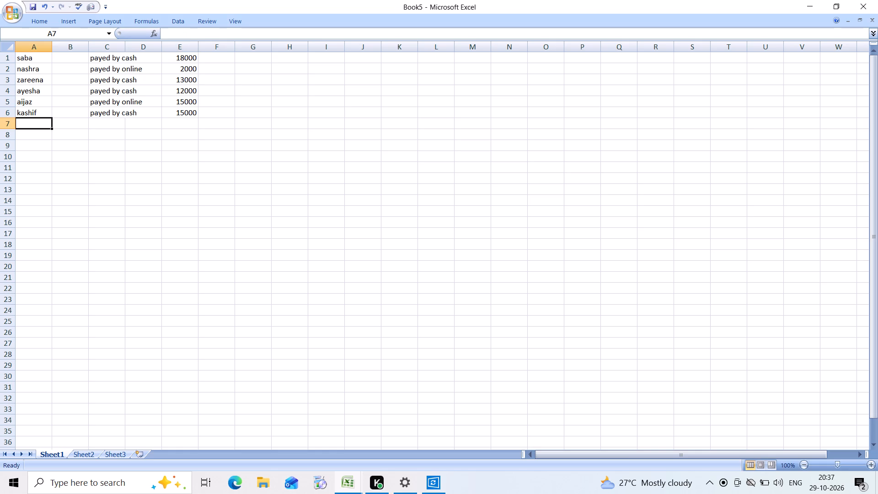
text(sana)
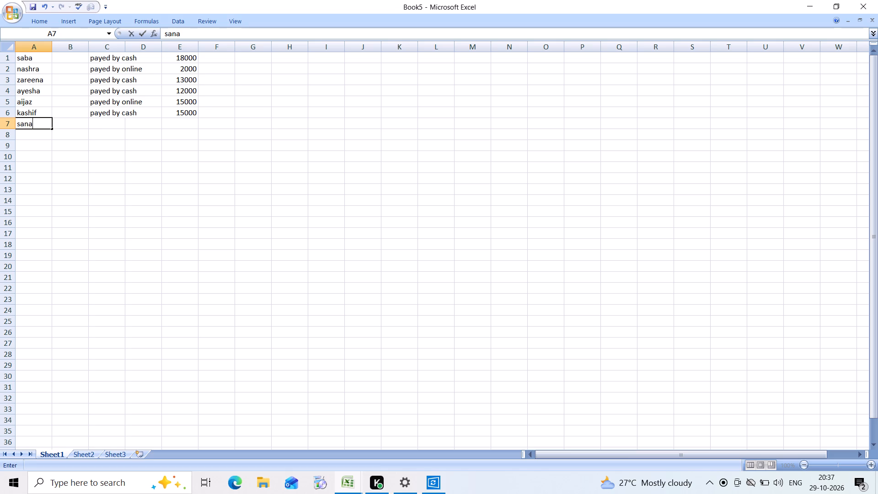
click(92, 121)
text(due)
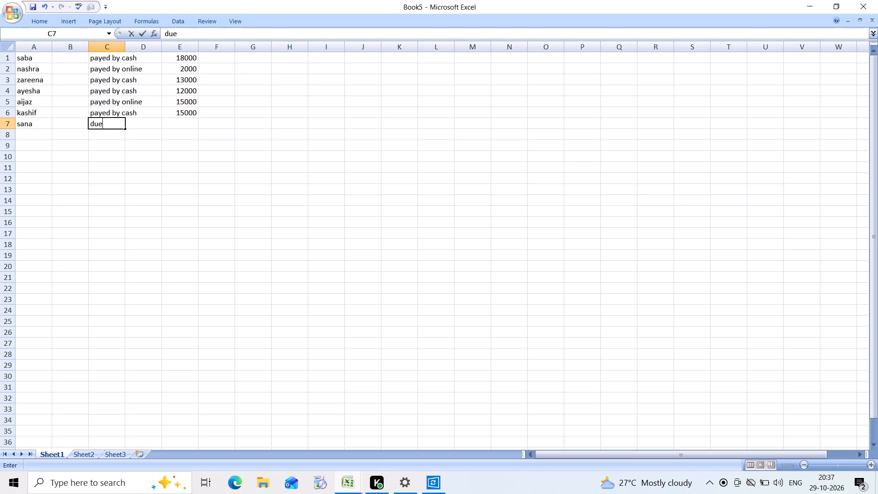
click(165, 122)
text(13)
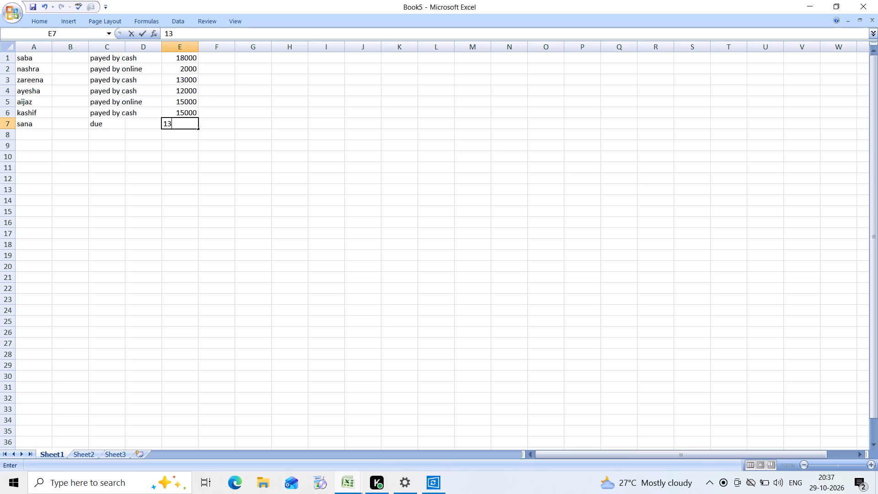
text(000)
Fill row 8 with sadiya in A8, "payed by cash" in C8 and 12000 in E8.
click(34, 137)
text(sadiya)
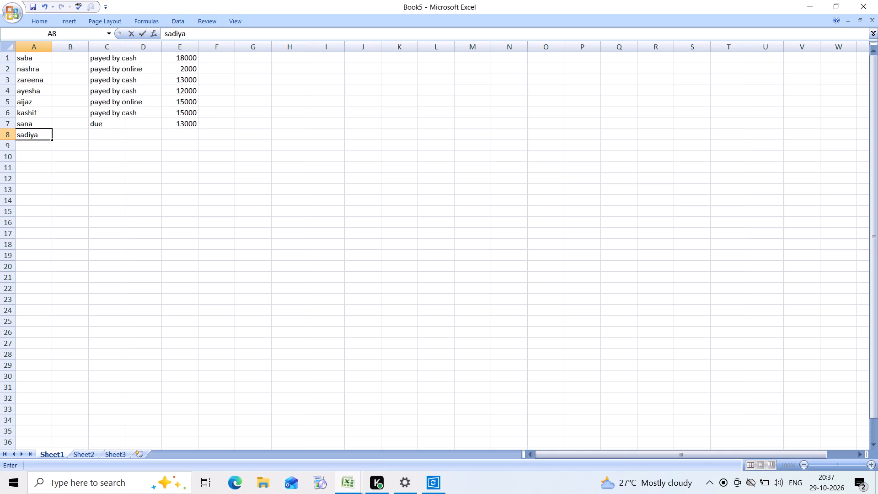
click(97, 132)
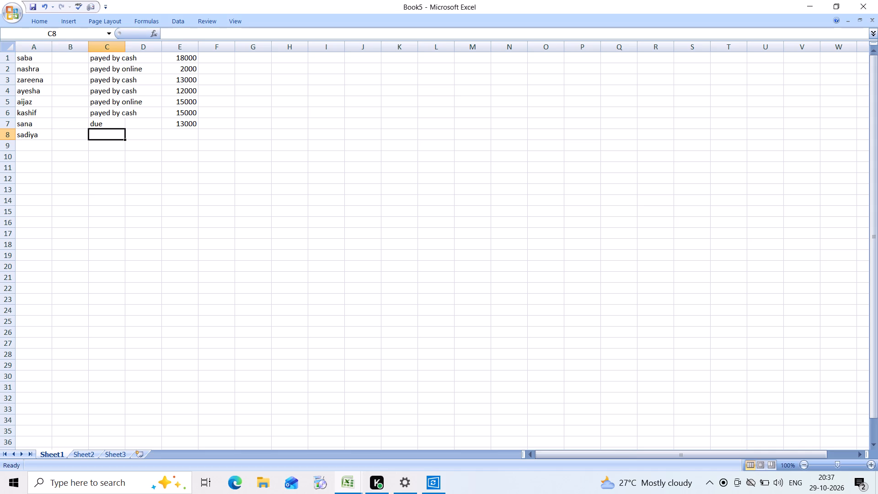
text(payed by)
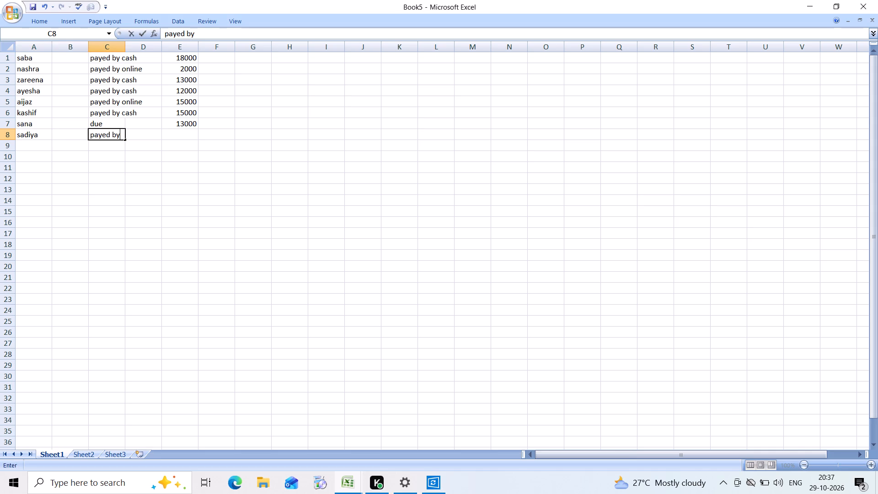
key(space)
text(cash)
click(189, 133)
text(12000)
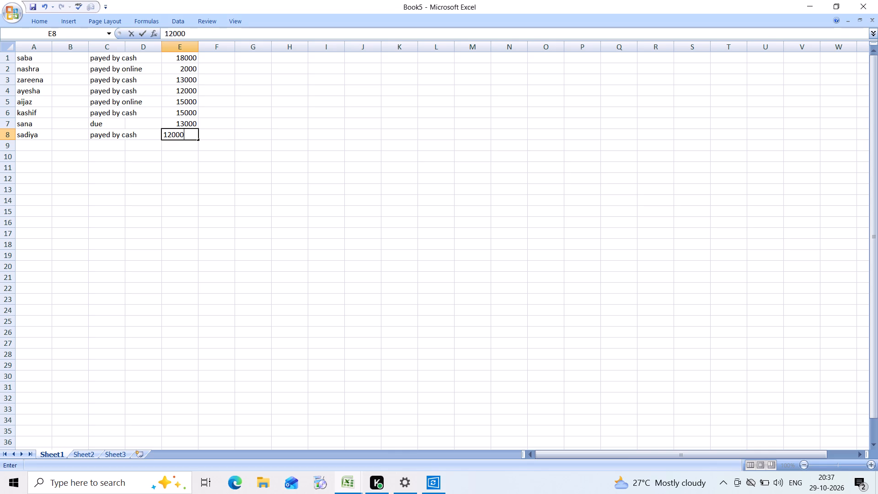
Fill row 9 with hafsa in A9, "due" in C9 and 5000 in E9.
click(32, 145)
text(ha)
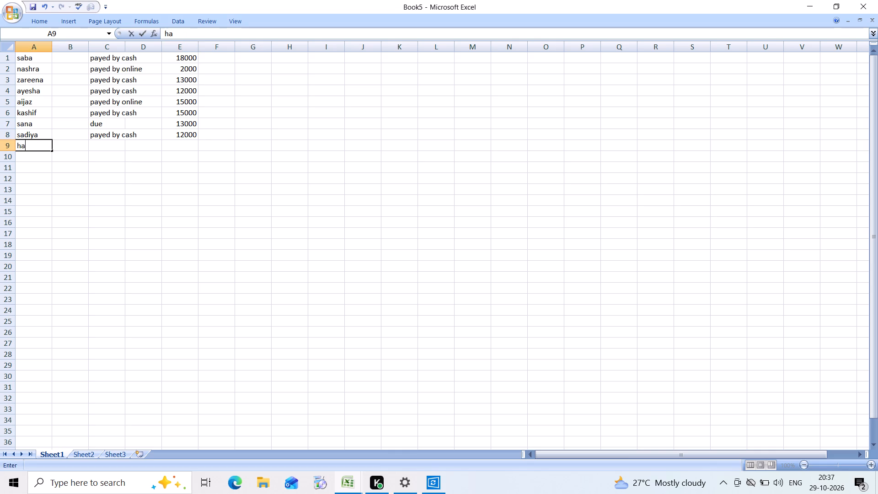
text(fsa)
click(120, 147)
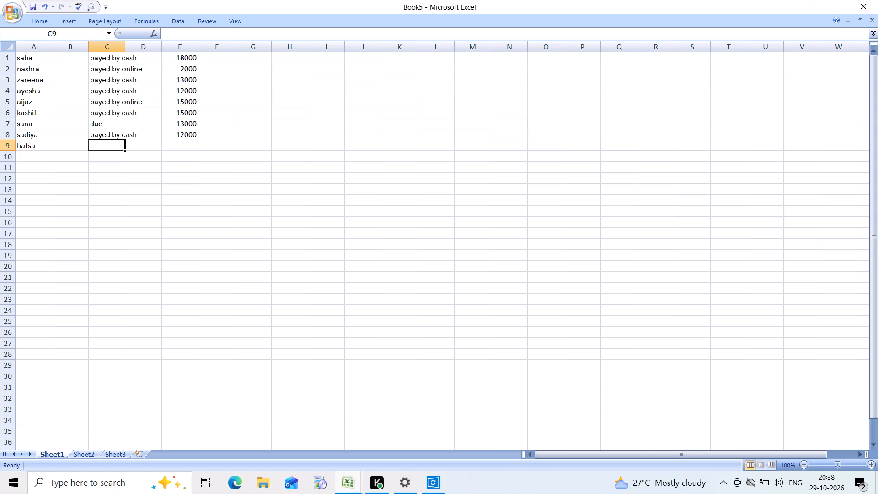
text(due)
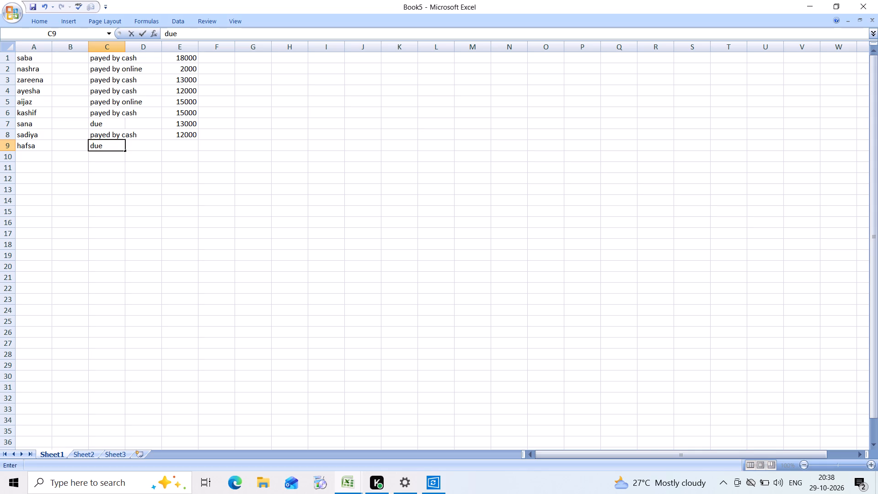
click(173, 143)
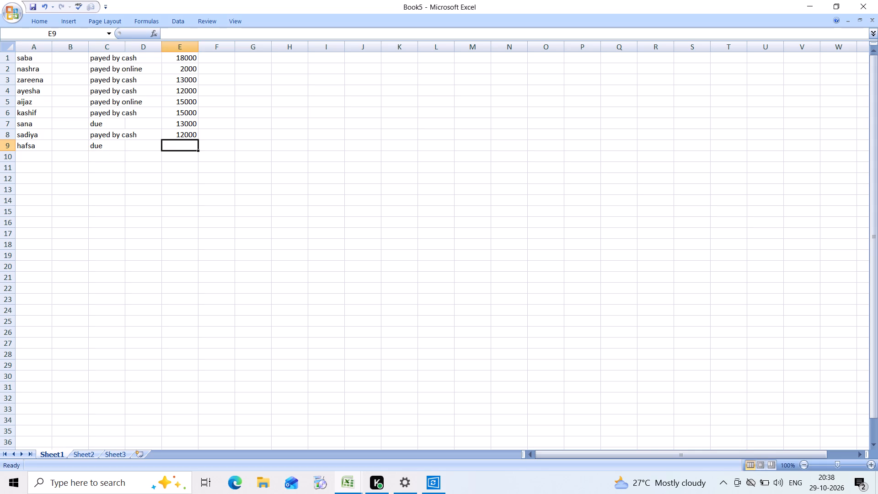
text(5000)
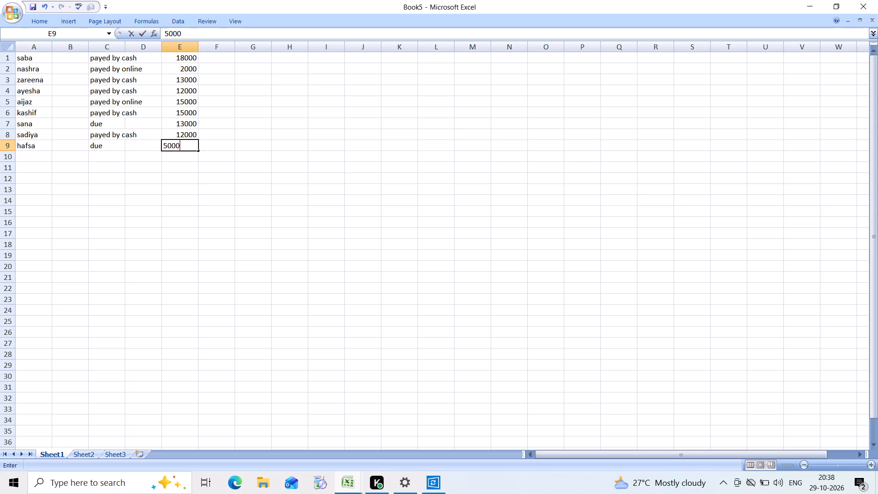
Fill row 10 with munzza in A10, "payed by cash" in C10 and 3000 in E10.
click(31, 158)
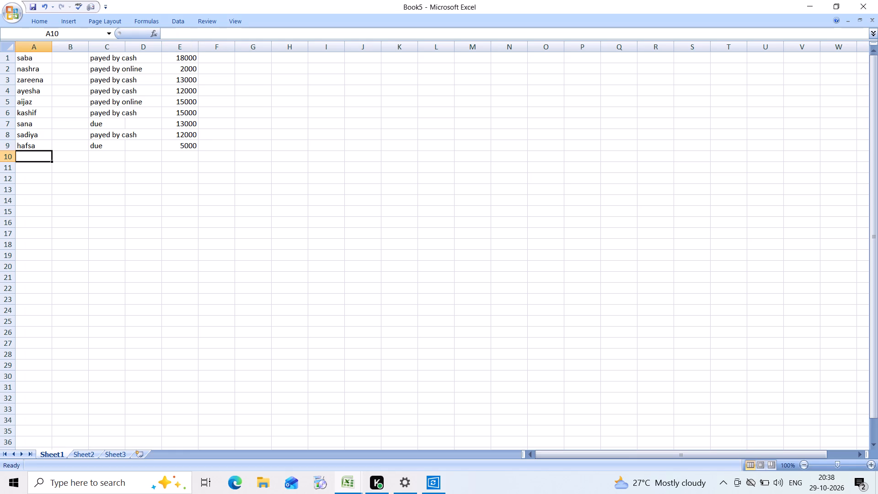
text(munna)
key(BackSpace)
key(BackSpace)
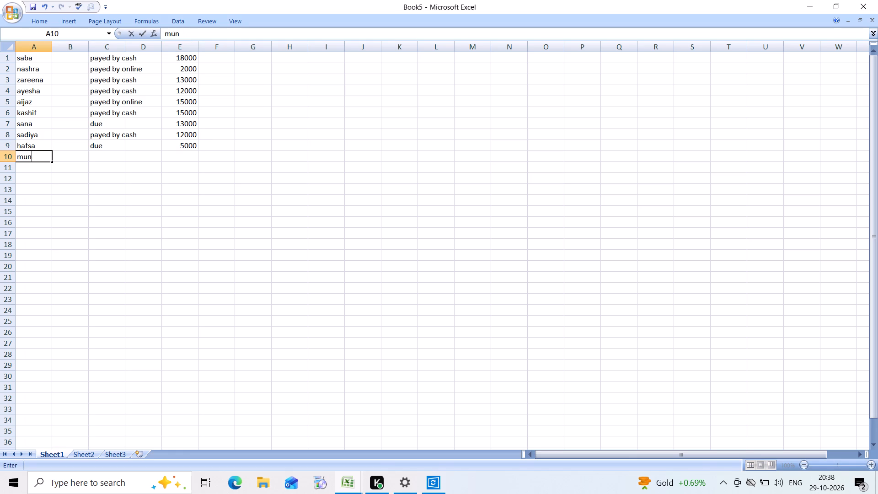
text(zza)
click(92, 150)
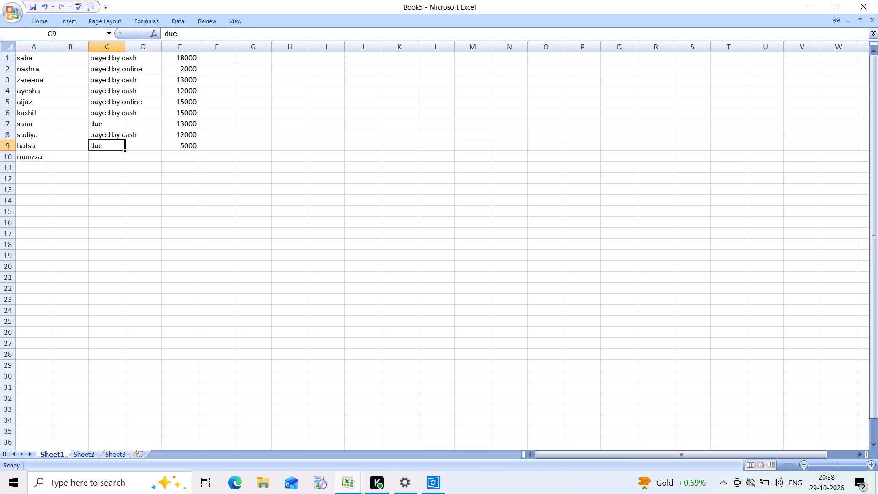
click(93, 159)
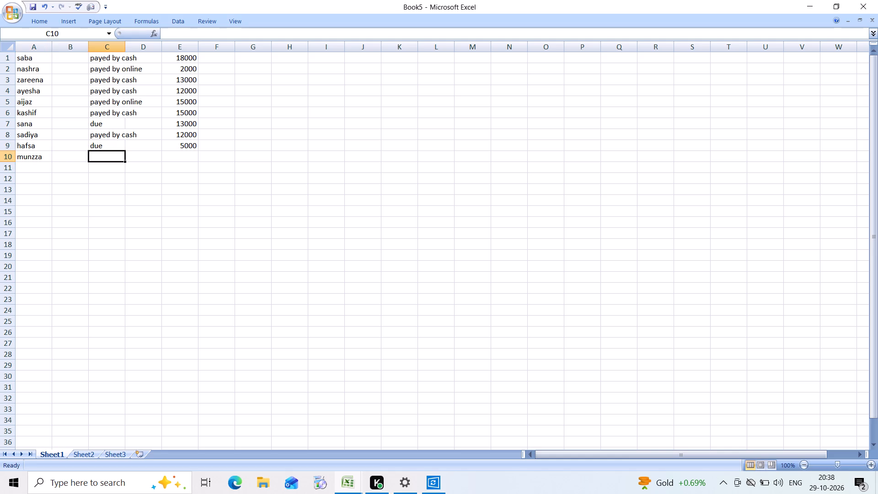
text(payed by cash)
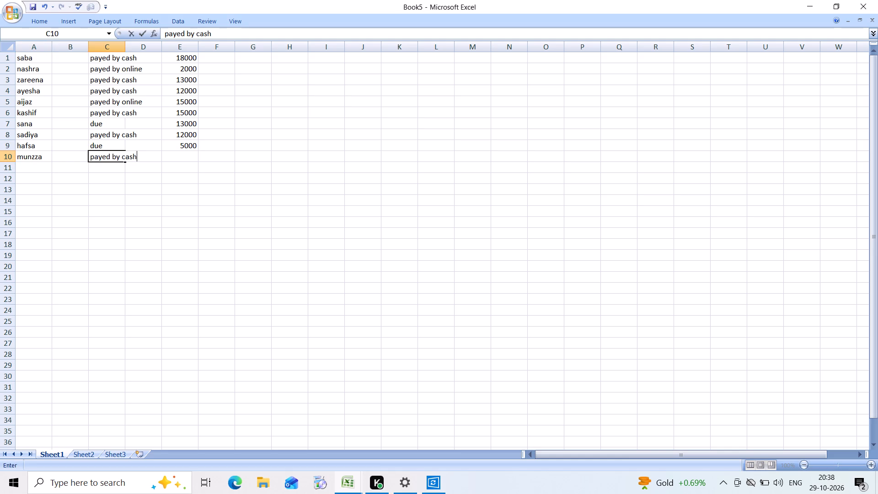
click(165, 154)
text(3000)
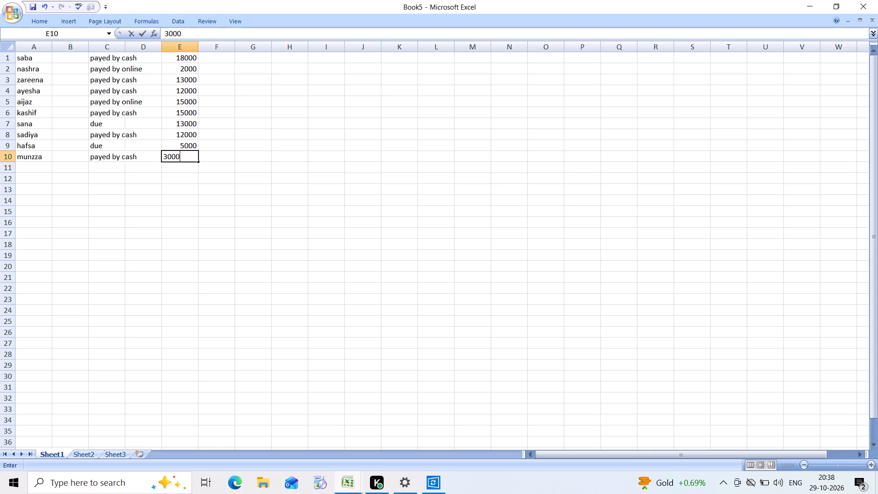
Fill row 11 with huda in A11, "due" in C11 and 2000 in E11.
click(32, 169)
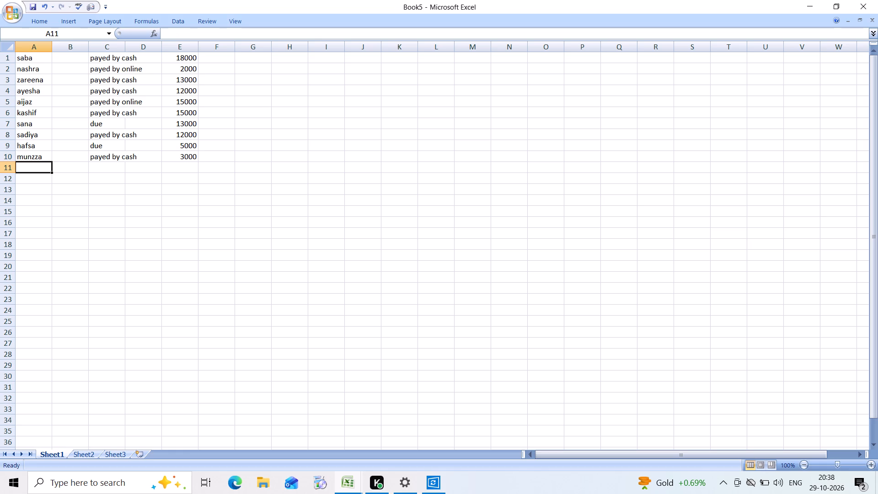
text(huda)
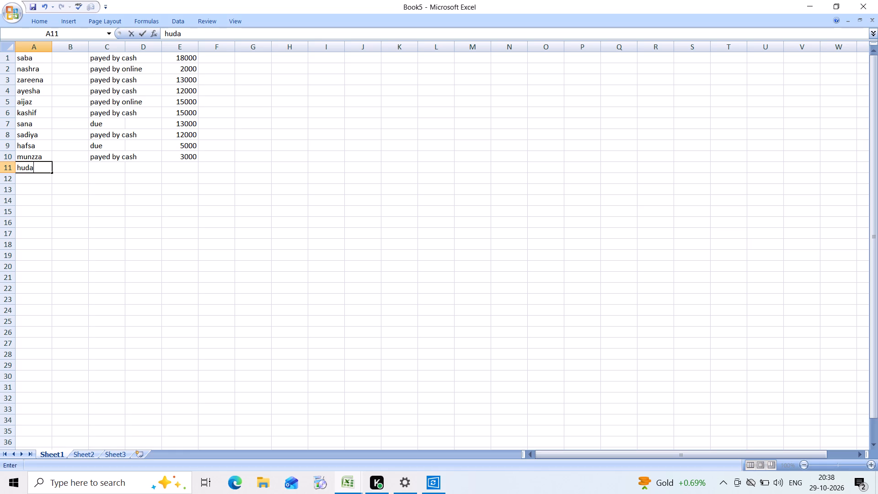
click(94, 168)
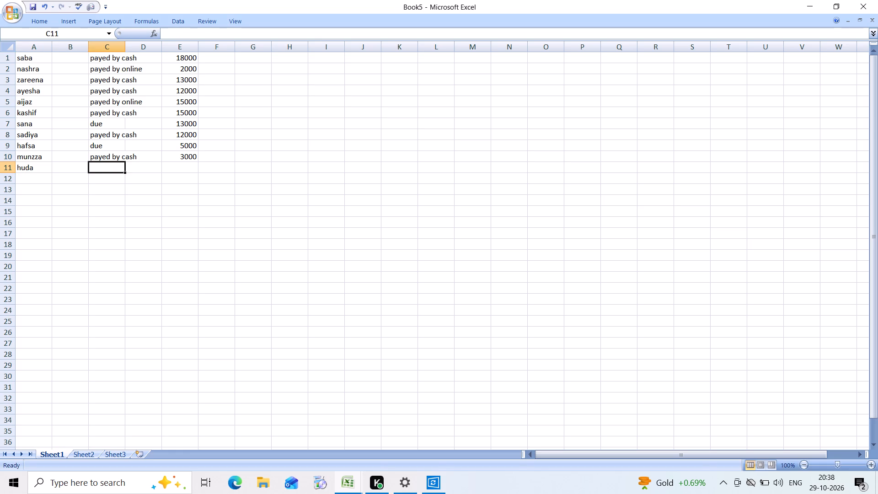
text(dur)
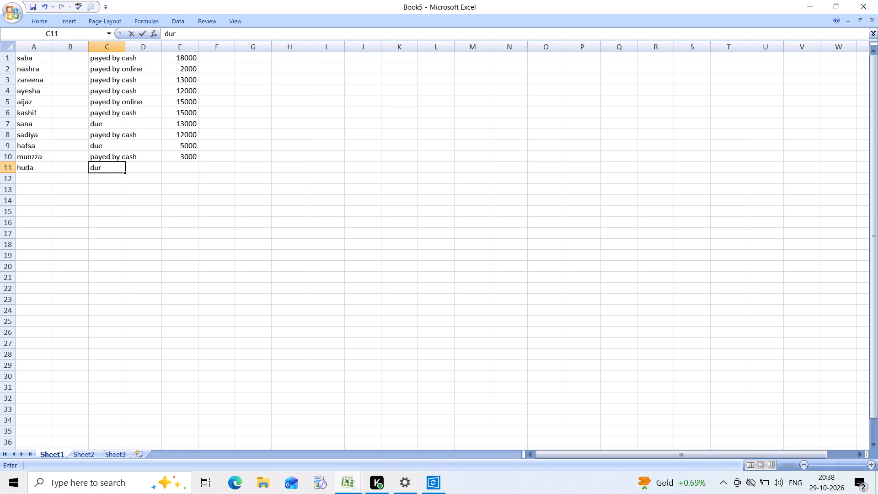
key(BackSpace)
key(e)
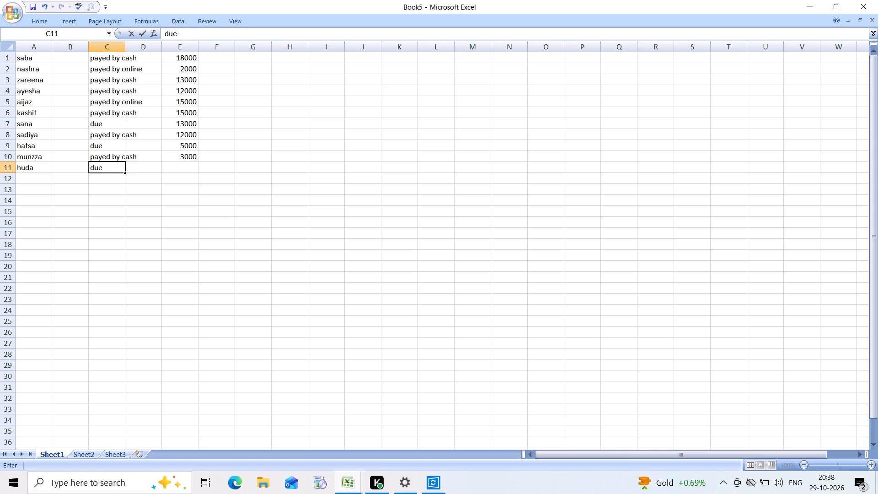
click(189, 166)
text(3000)
key(BackSpace)
key(BackSpace)
key(BackSpace)
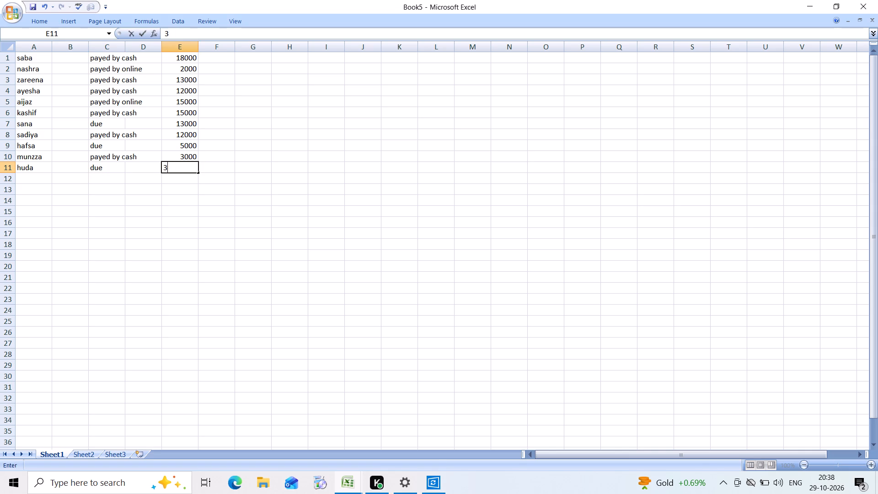
key(BackSpace)
key(2)
key(9)
key(BackSpace)
text(000)
Fill row 12 with bushra in A12, "payed by cash" in C12 and 8000 in E12.
click(29, 182)
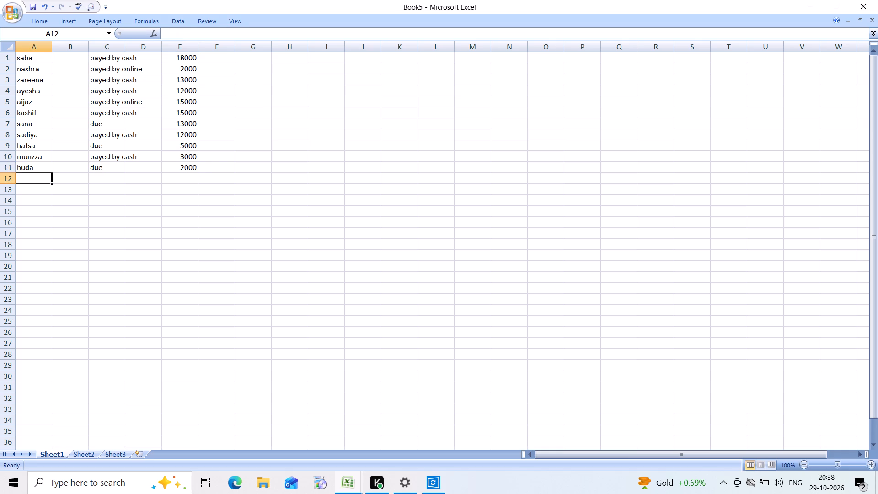
text(bushra)
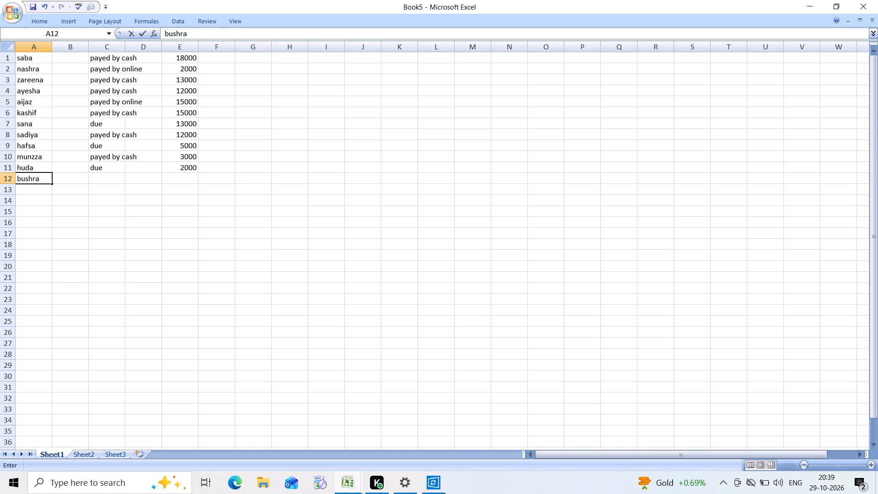
click(100, 176)
key(p)
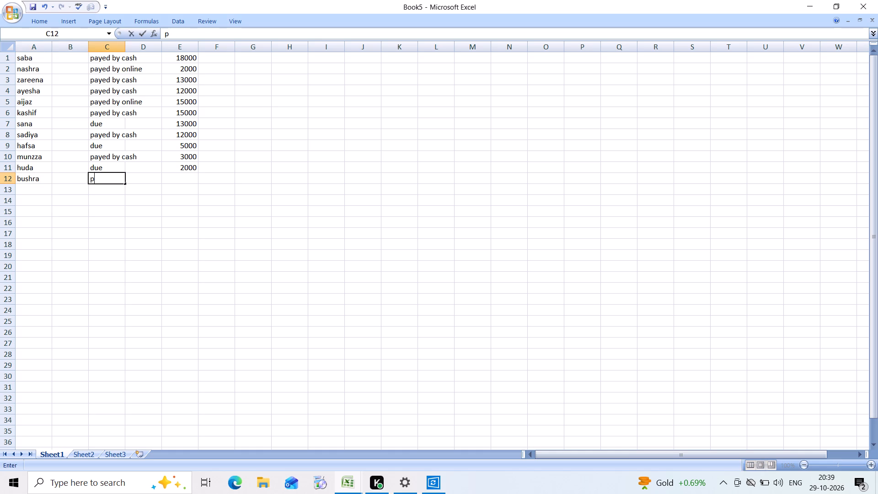
text(ayed)
key(space)
text(by cash)
click(170, 180)
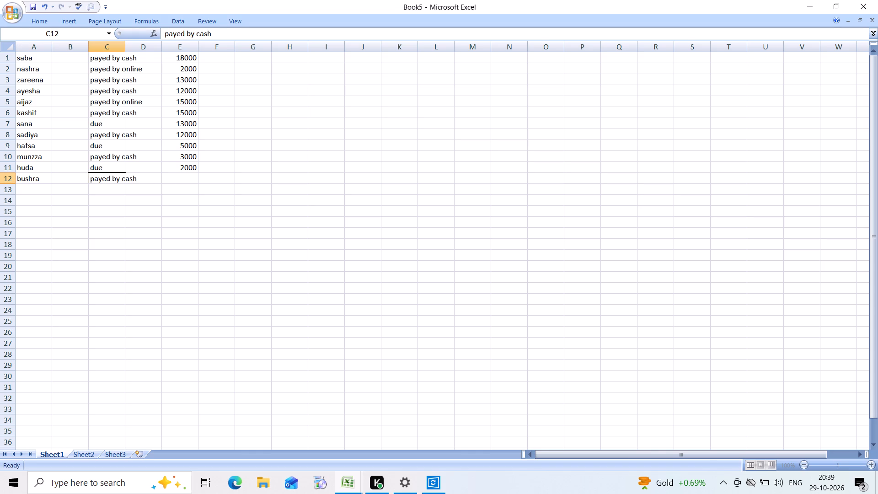
text(8000)
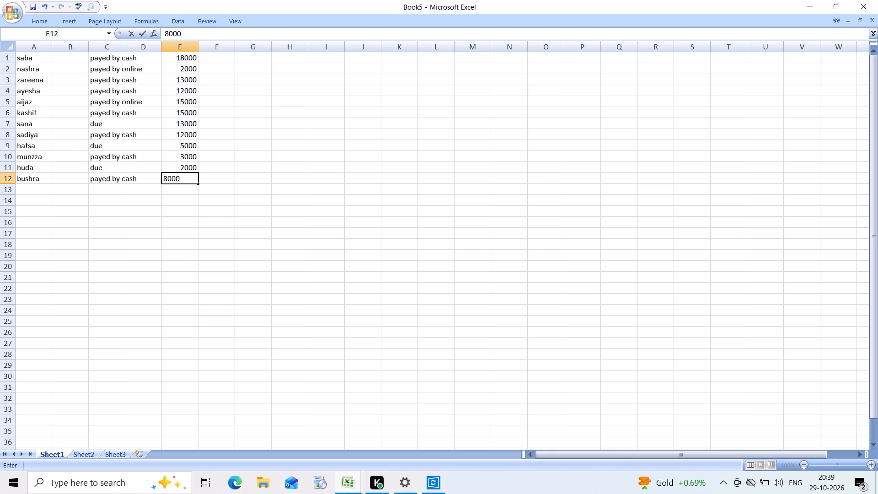
Fill row 13 with yaseem in A13, "due" in C13 and 6000 in E13.
click(31, 189)
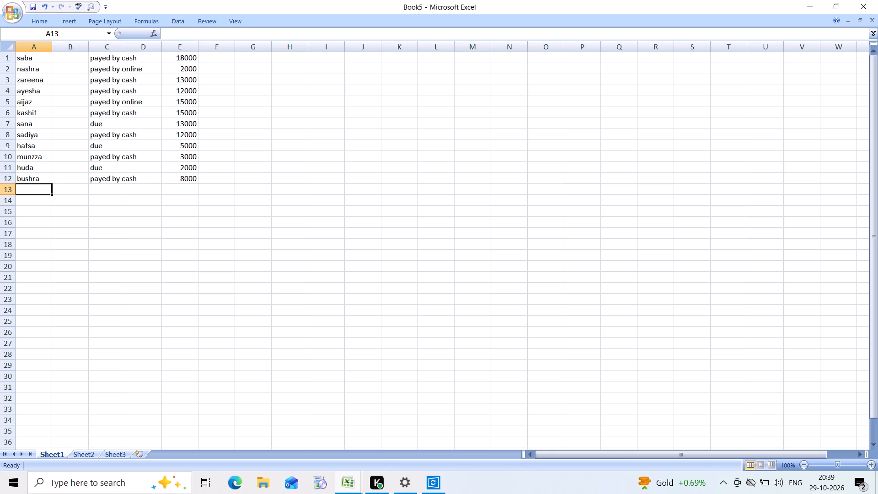
text(yas)
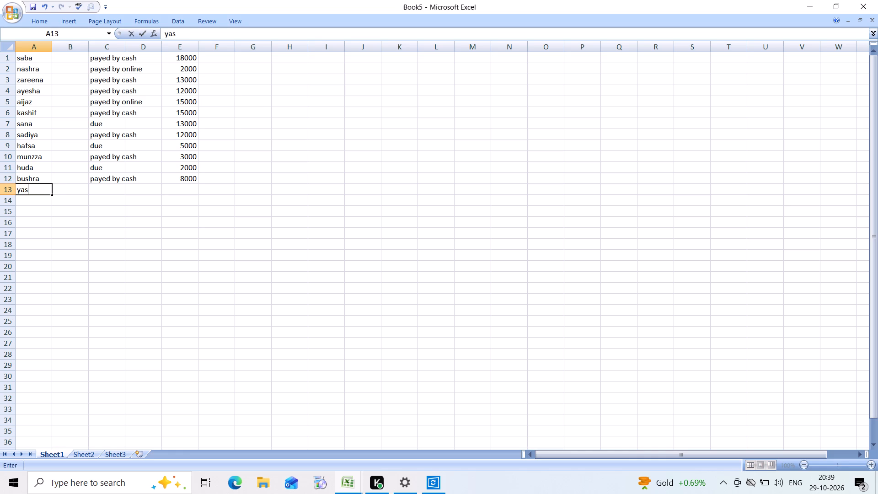
key(e)
key(BackSpace)
key(BackSpace)
key(BackSpace)
text(as)
text(eem)
click(93, 190)
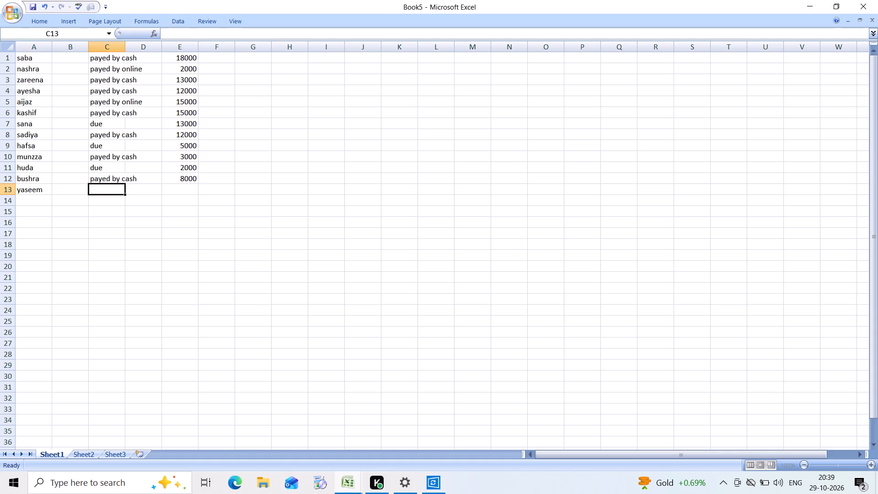
text(dur)
key(BackSpace)
key(e)
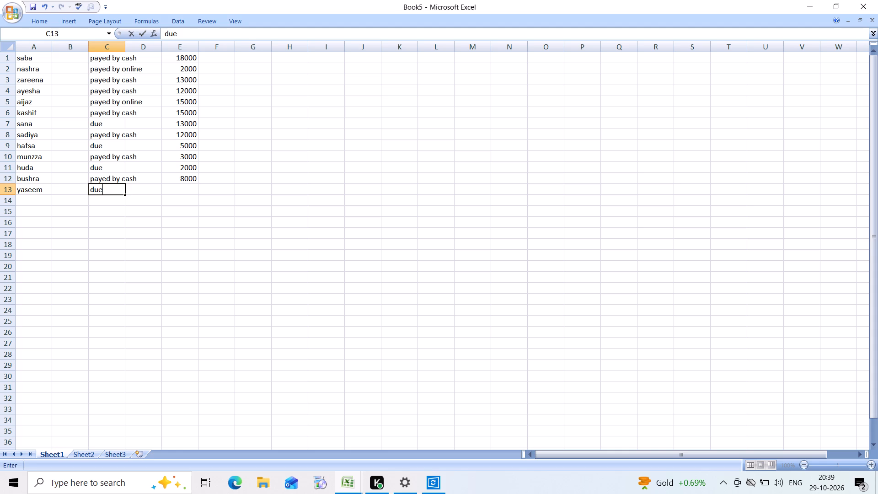
click(189, 188)
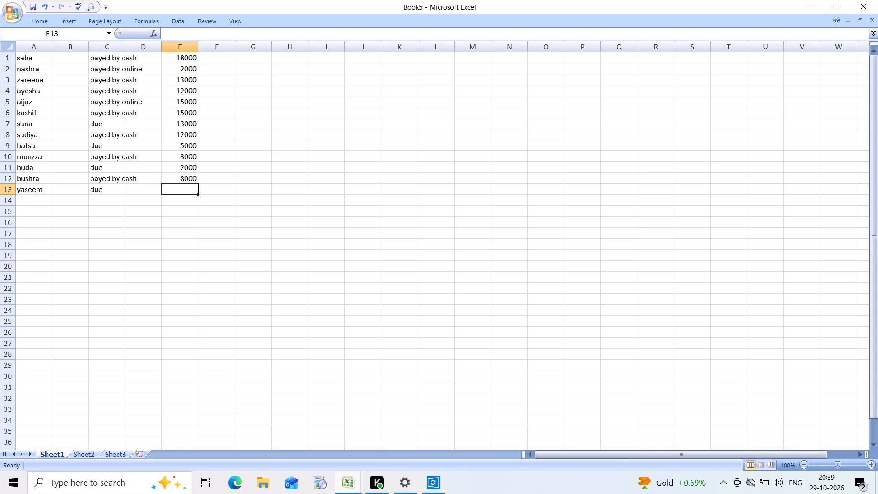
text(6000)
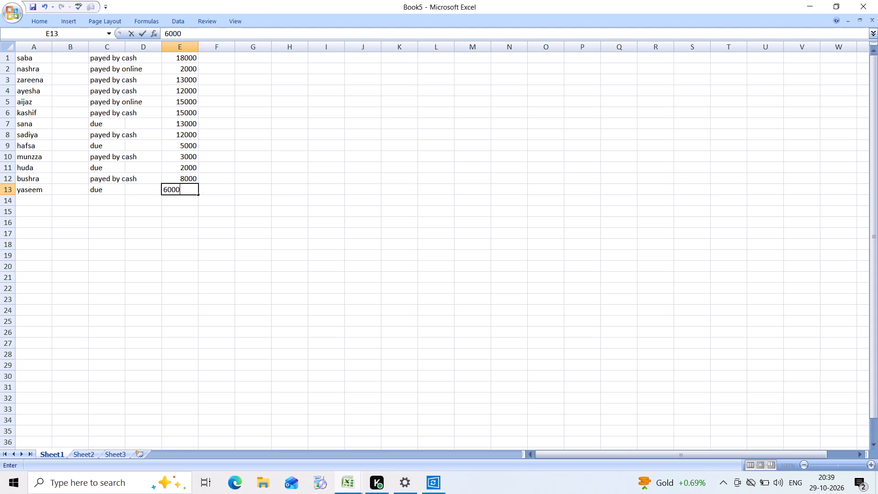
Fill row 14 with iqra in A14, "payed by cash" in C14 and 2000 in E14.
click(39, 203)
text(iqra)
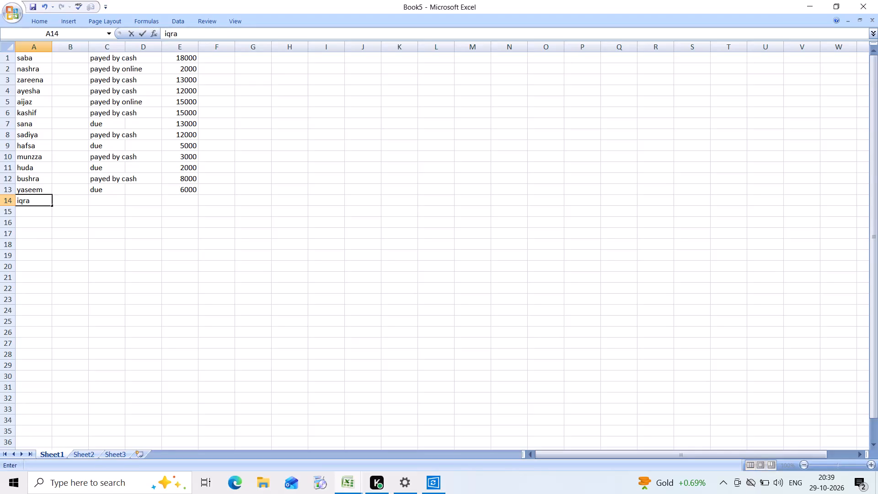
click(101, 202)
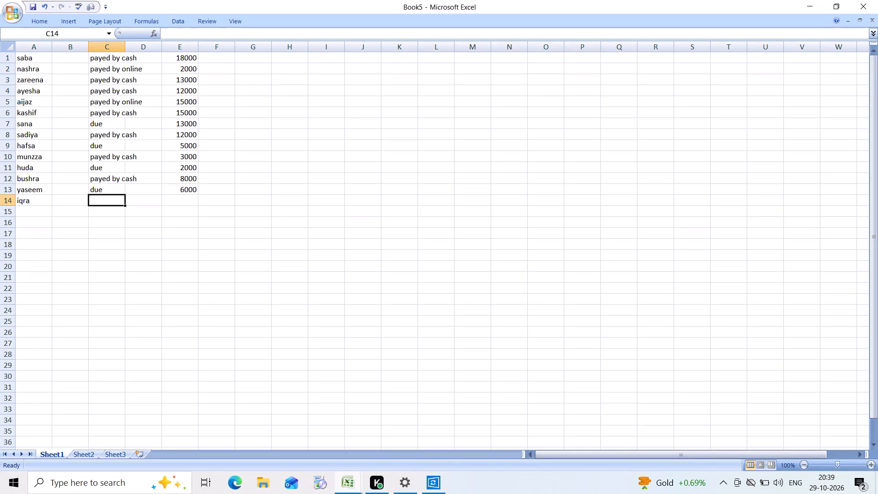
text(payed)
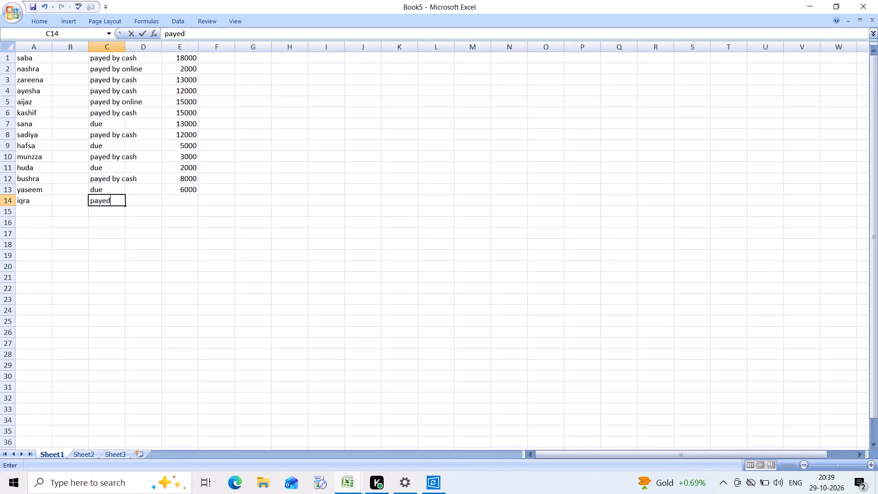
key(space)
text(by cash)
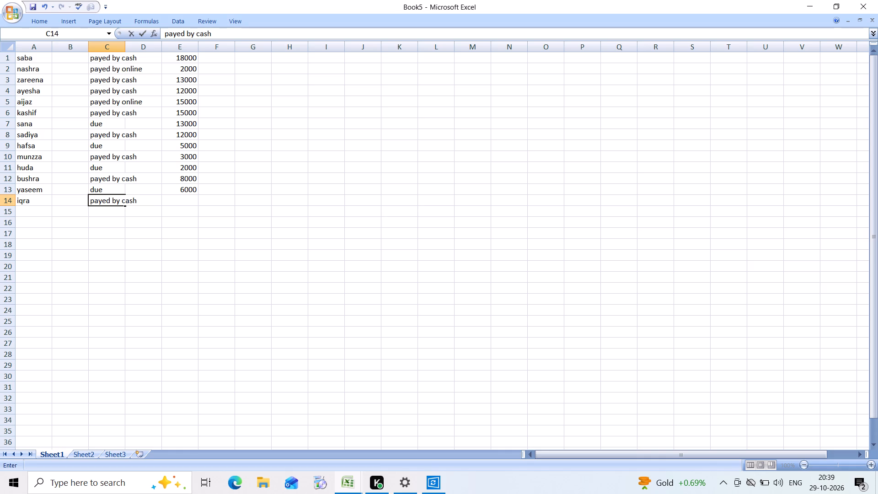
click(166, 204)
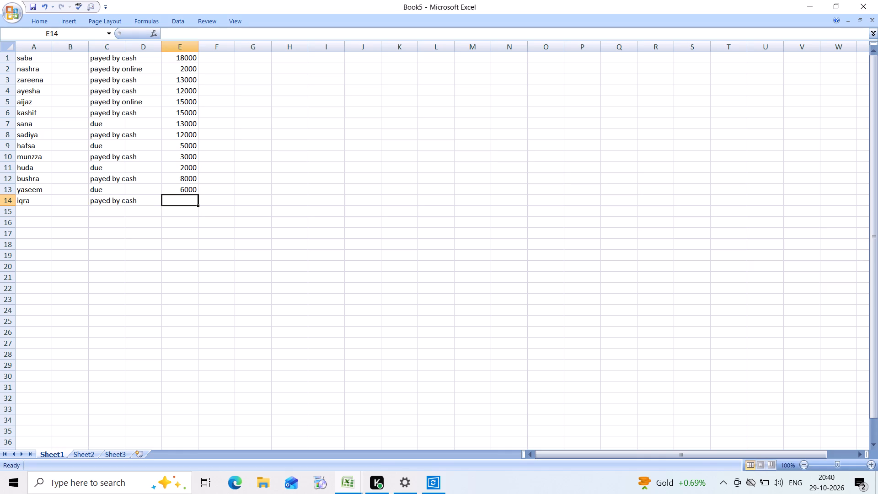
text(2000)
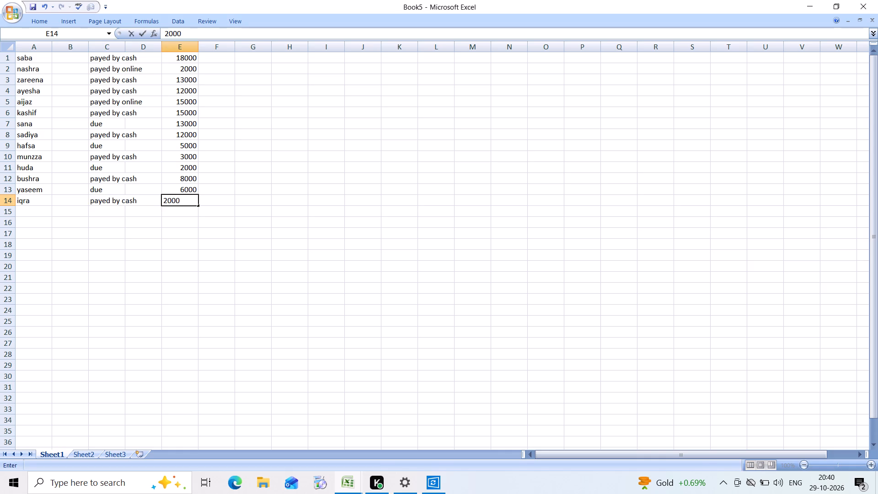
Fill row 15 with nasreen in A15, "due" in C15 and 7000 in E15.
click(28, 213)
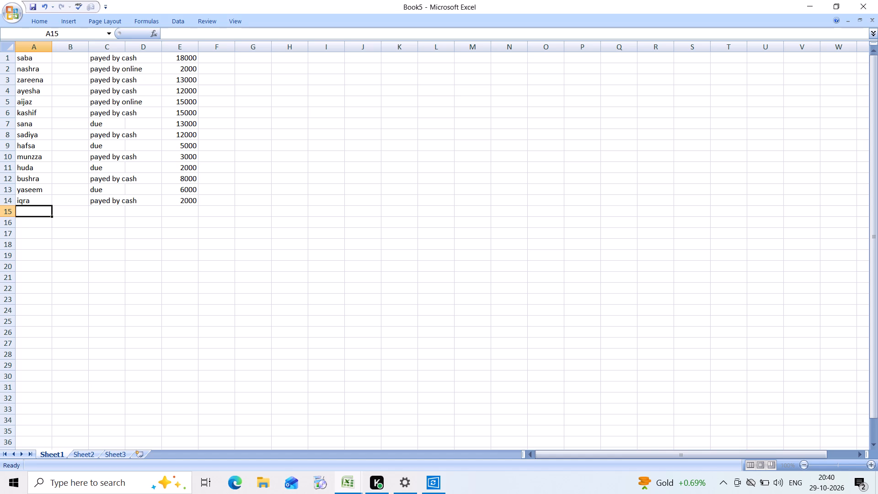
text(er)
key(BackSpace)
key(BackSpace)
text(wasmee)
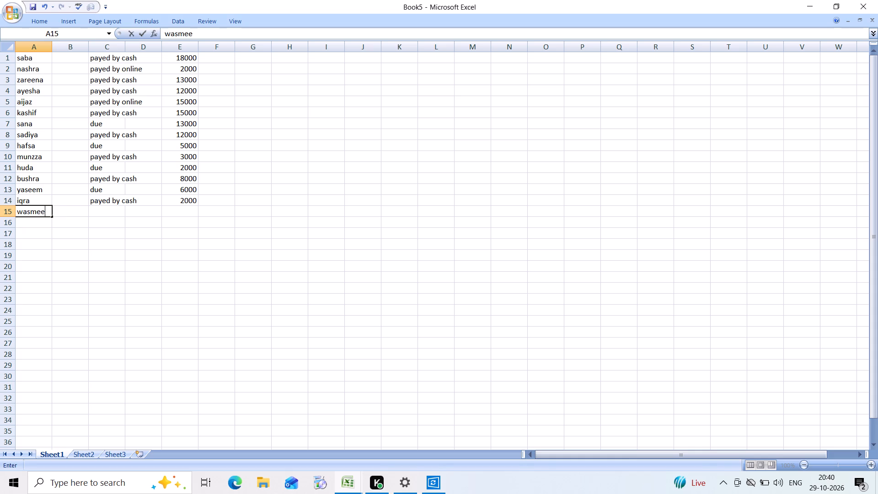
key(BackSpace)
key(BackSpace)
key(BackSpace)
key(BackSpace)
key(BackSpace)
key(BackSpace)
text(nasreen)
click(100, 209)
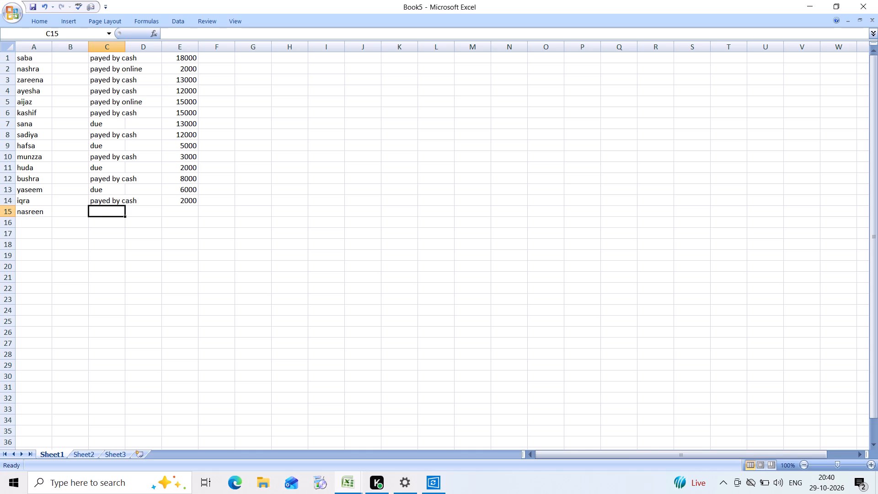
text(du)
key(BackSpace)
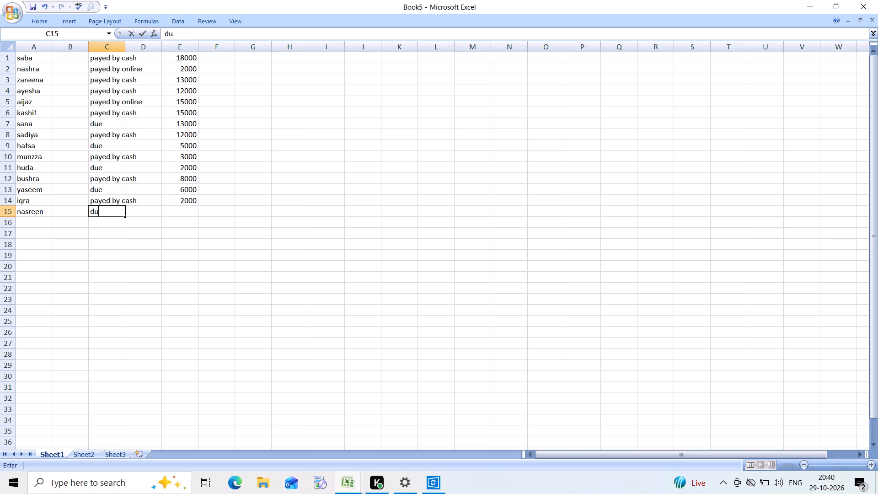
key(e)
click(189, 213)
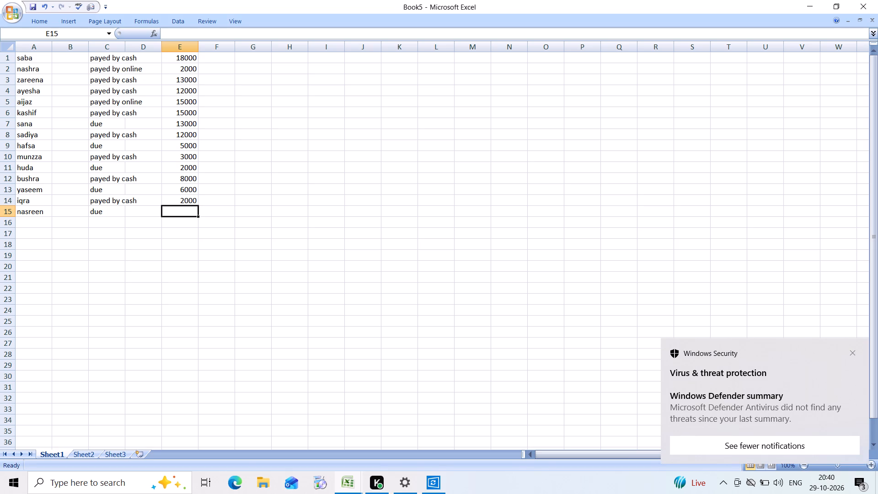
text(7000)
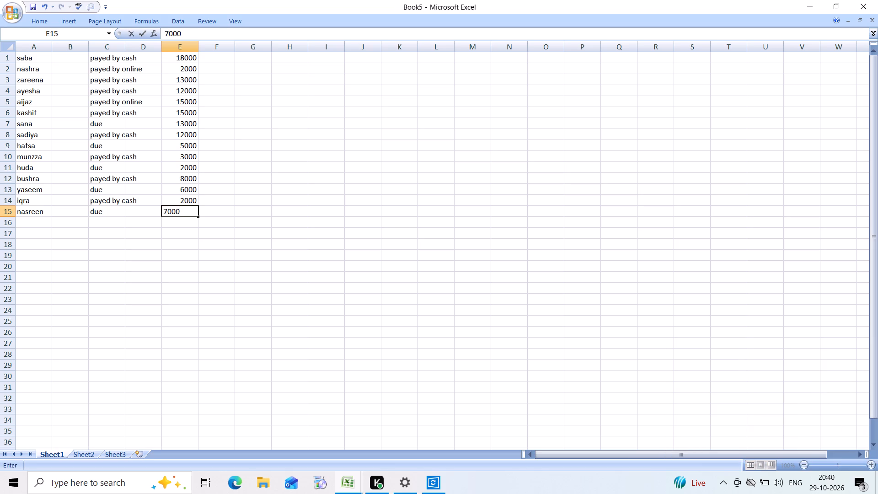
Fill row 16 with suniya in A16, "payed by cash" in C16 and 8000 in E16.
click(32, 225)
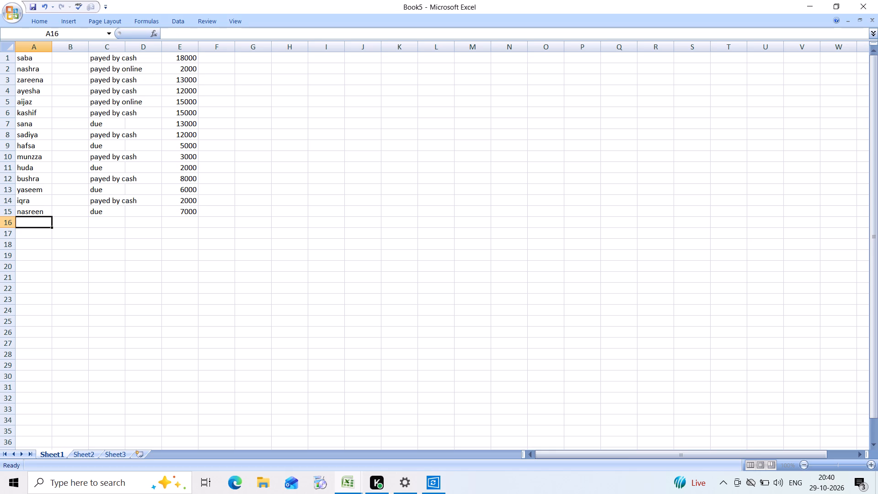
text(suniy)
key(s)
key(BackSpace)
key(a)
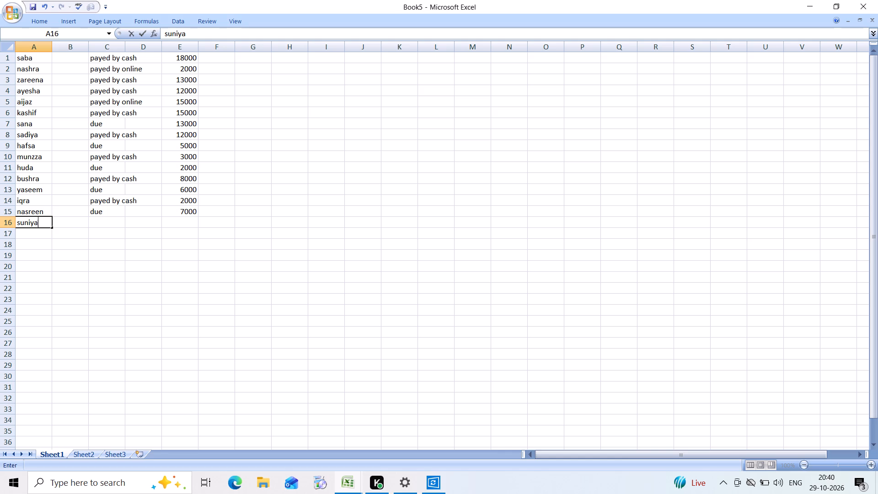
click(92, 222)
text(payed by)
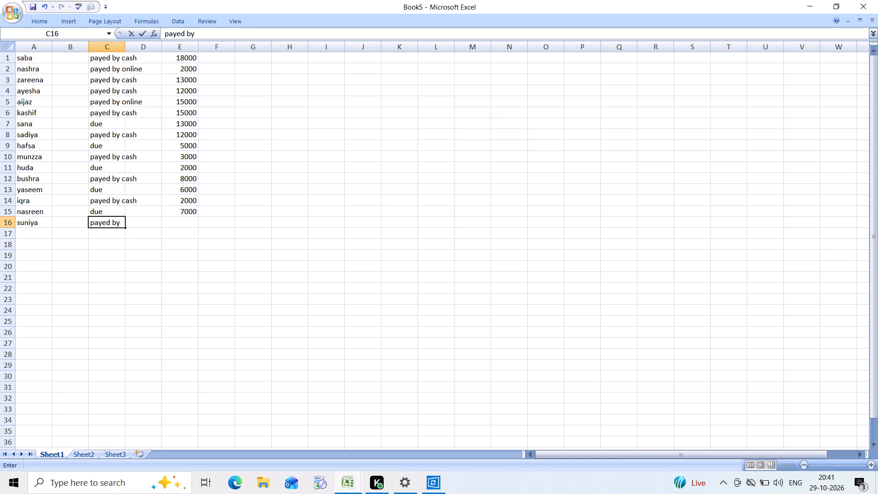
key(space)
text(cash)
click(189, 222)
text(8000)
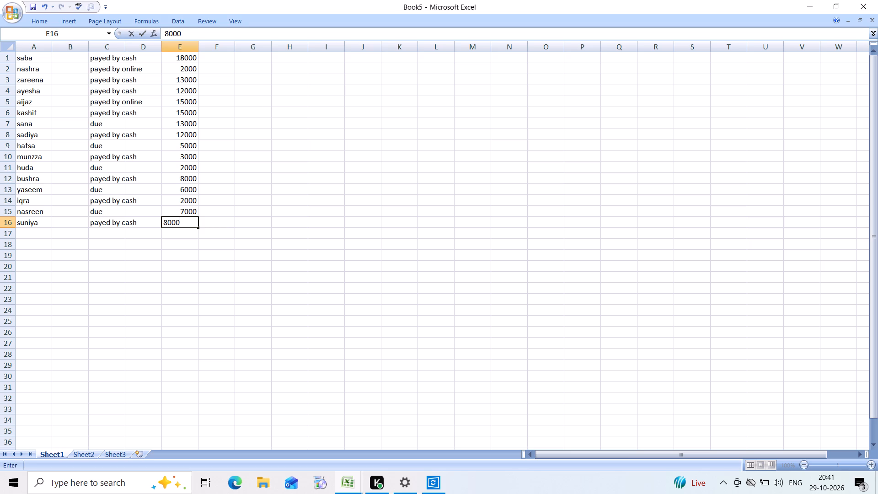
Fill row 17 with maseera in A17, "due" in C17 and 13000 in E17.
click(27, 231)
text(mas)
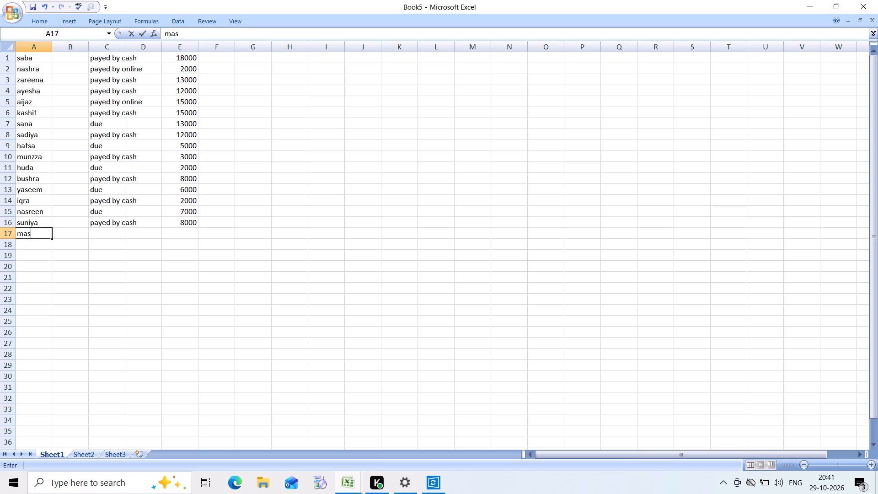
text(eera)
click(91, 235)
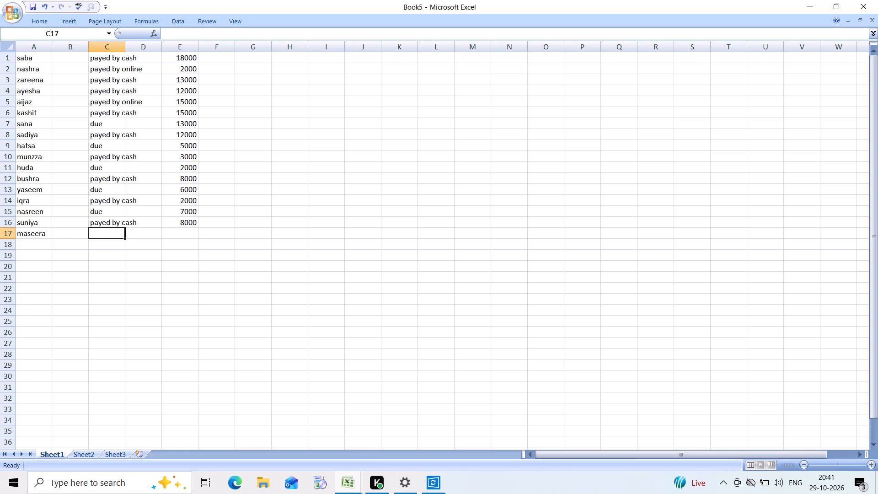
text(dur)
key(BackSpace)
key(e)
click(169, 232)
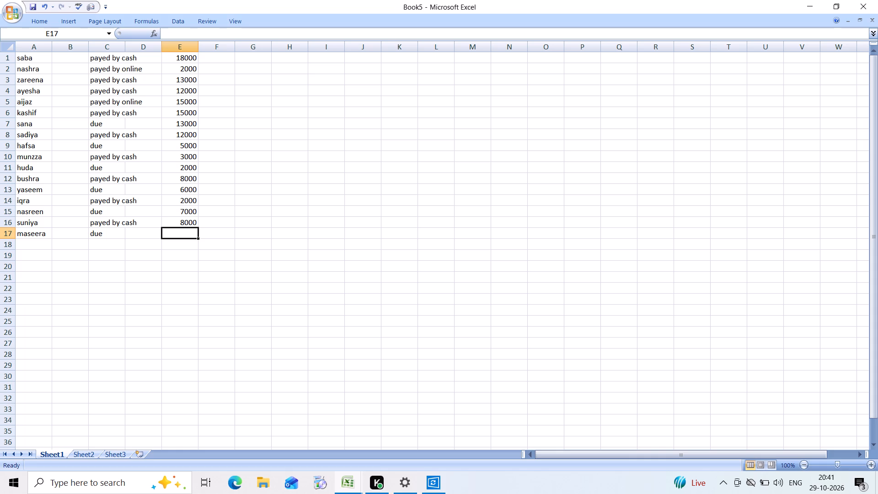
text(13000)
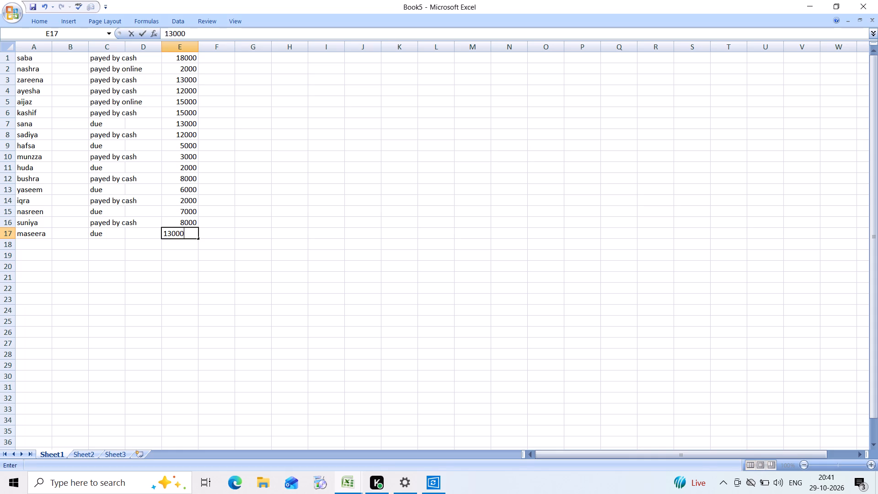
Fill row 18 with arman in A18, "payed by cash" in C18 and 14000 in E18.
click(36, 245)
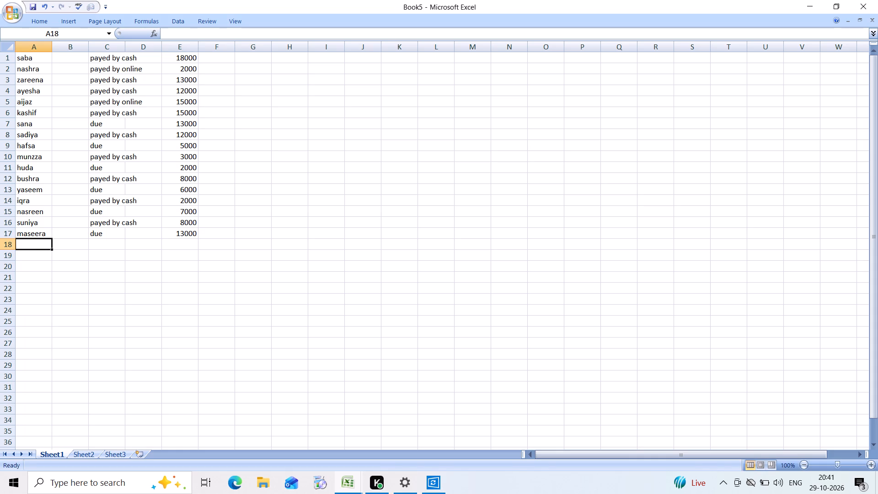
text(ara)
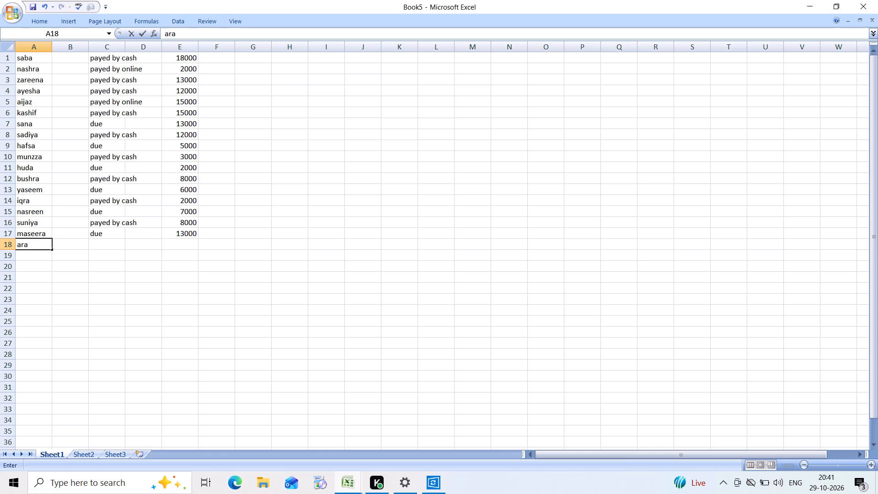
key(BackSpace)
key(BackSpace)
key(a)
key(n)
click(96, 251)
click(96, 244)
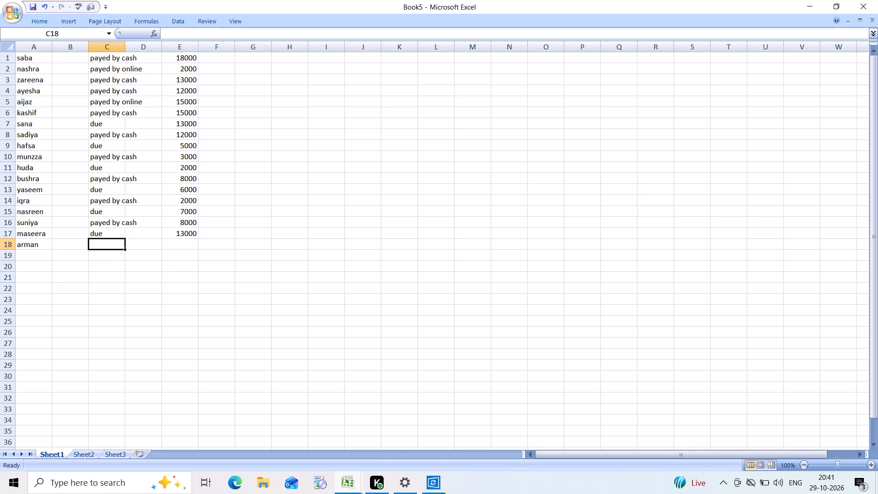
text(payed by cash)
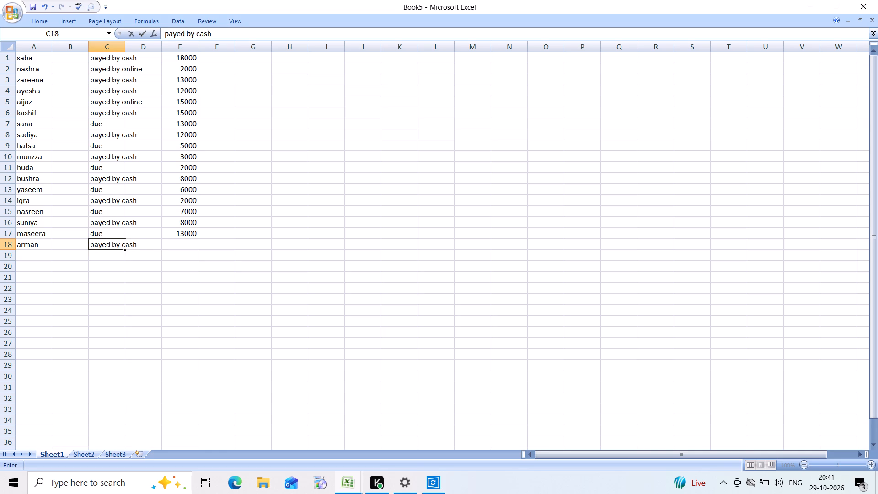
click(182, 242)
text(14000)
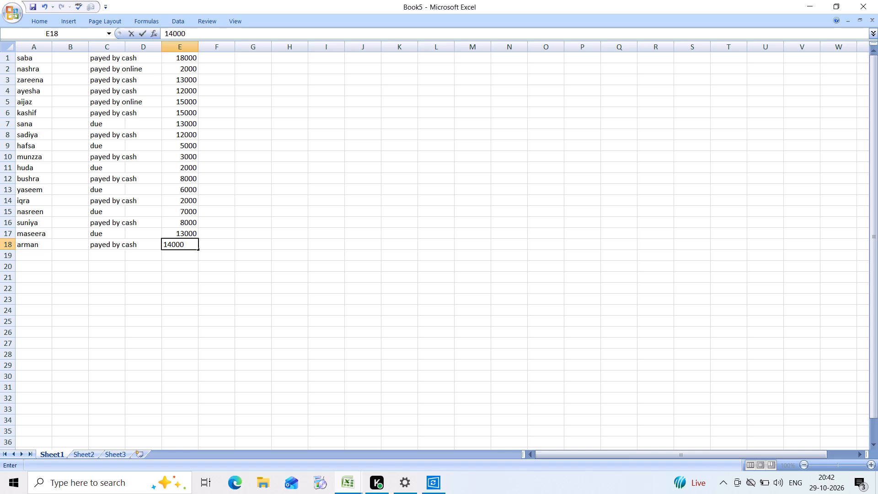
Fill row 19 with ayan in A19, "payed by cash" in C19 and 13000 in E19.
click(45, 258)
text(ayan)
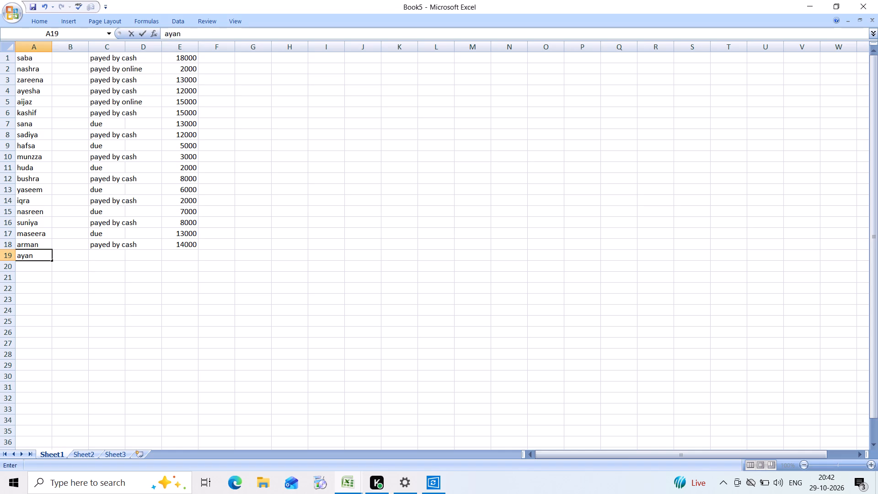
click(93, 254)
text(payed by cash)
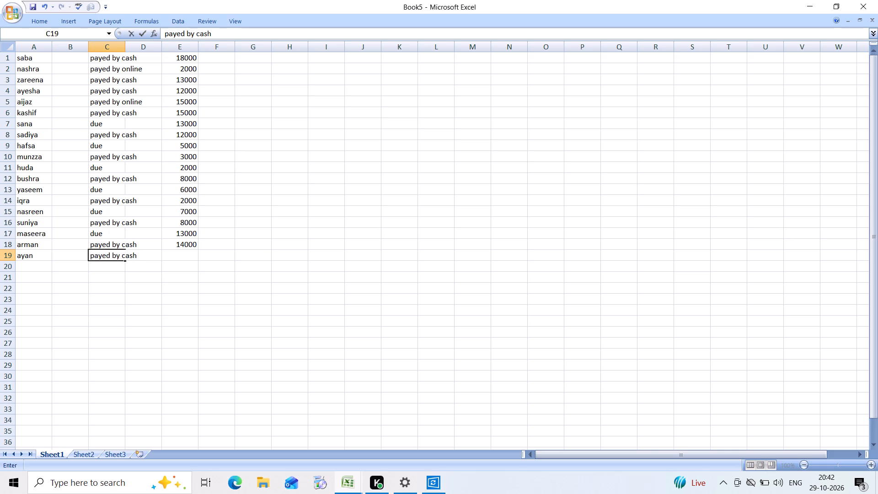
click(170, 258)
key(1)
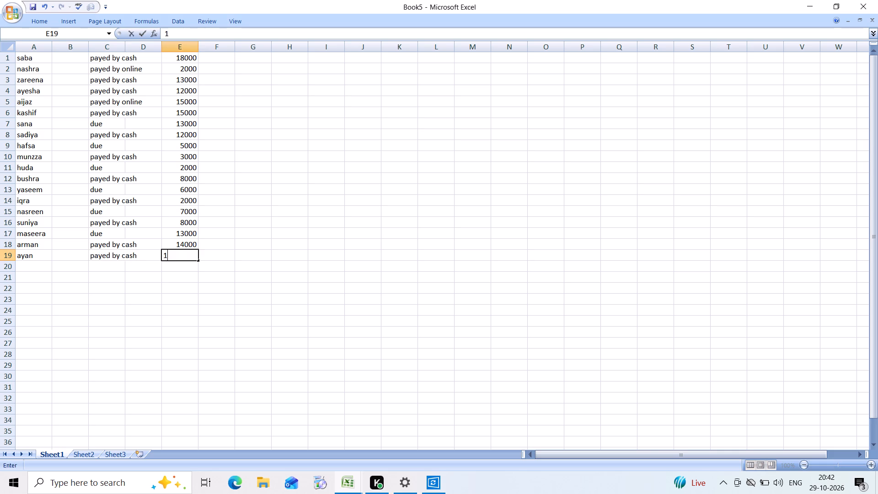
text(3000)
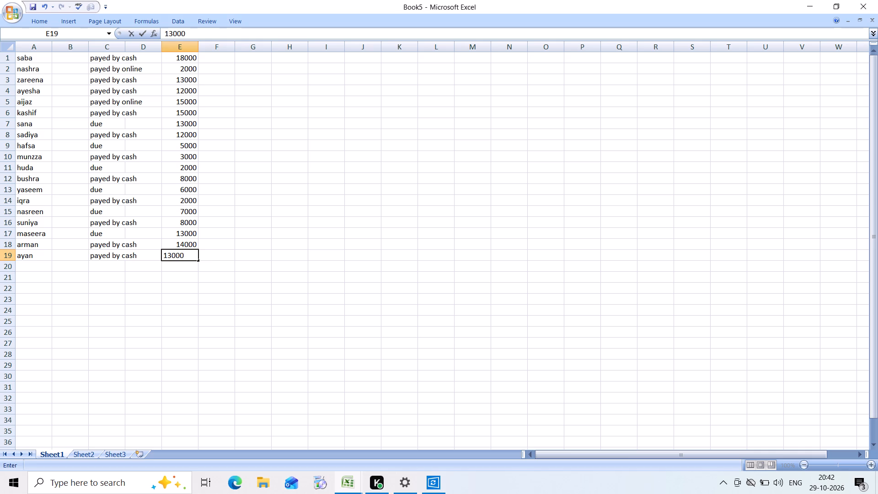
Fill row 20 with asra in A20, "payed by online" in C20 and 12000 in E20.
click(34, 268)
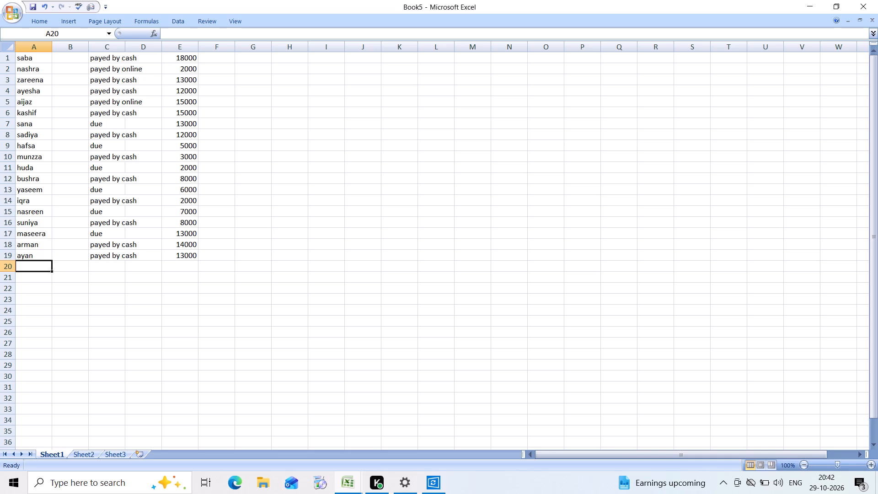
text(asra)
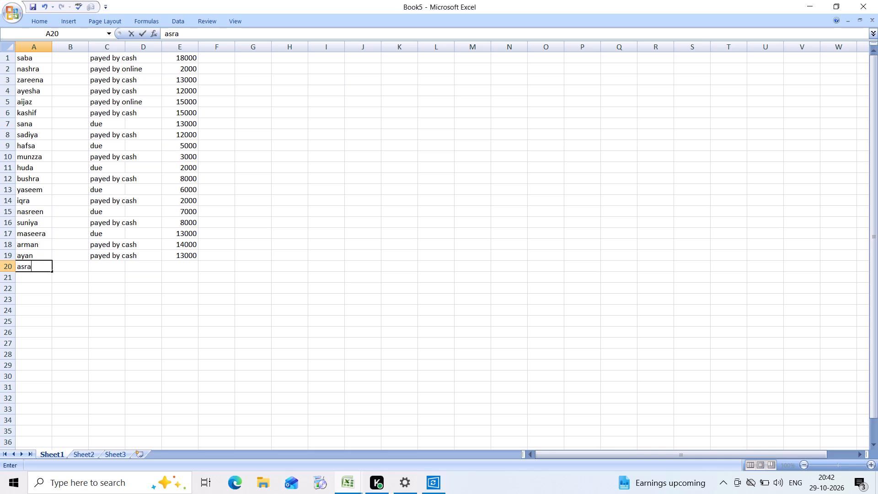
click(94, 268)
text(payed by)
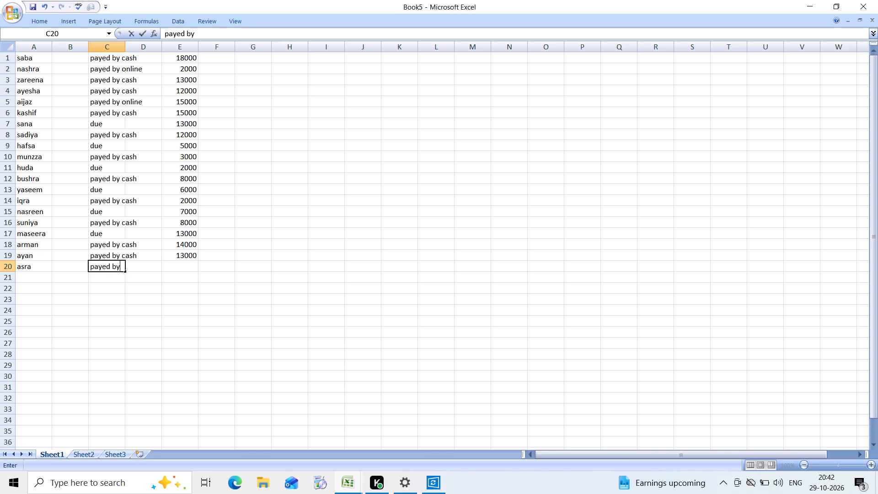
key(space)
text(online)
click(176, 263)
text(12000)
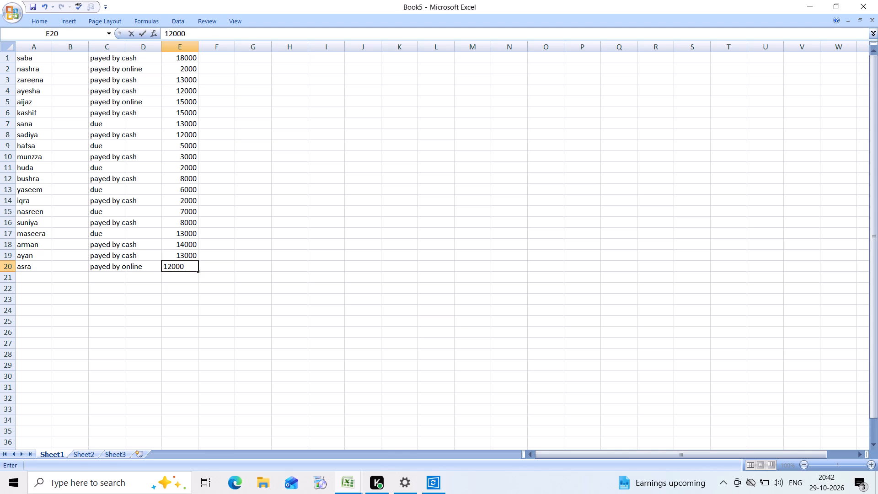
Fill row 21 with parveen in A21, "payed by cash" in C21 and 18000 in E21.
click(40, 279)
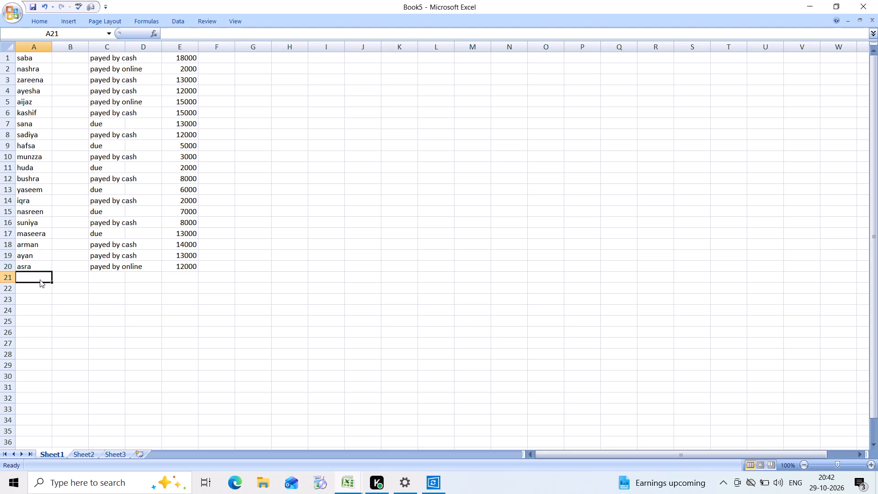
text(parv)
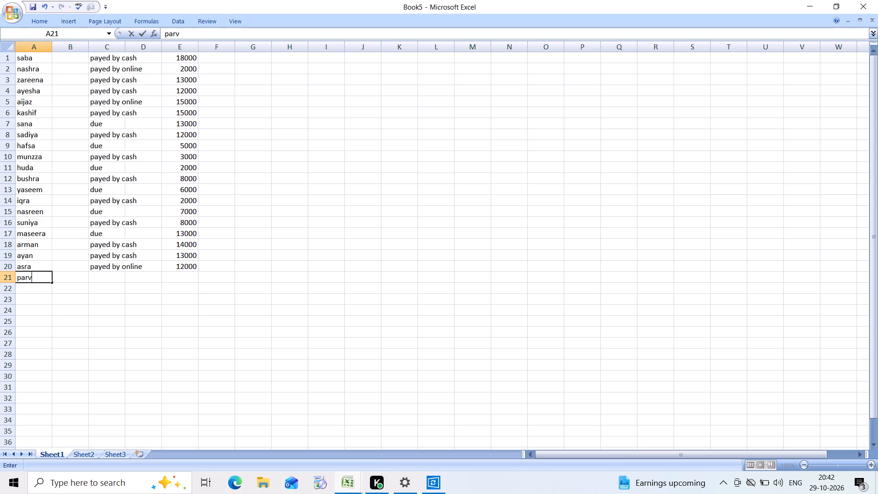
text(een)
click(112, 274)
text(payed by)
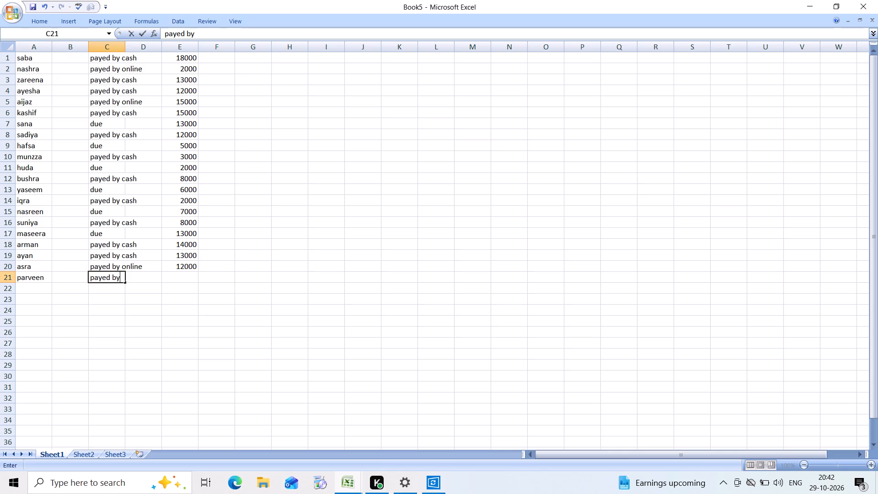
key(space)
text(cash)
click(171, 274)
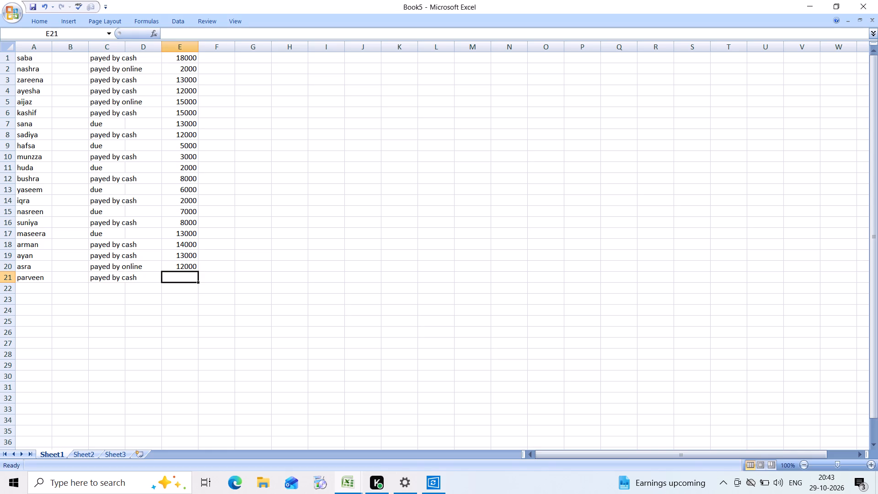
key(1)
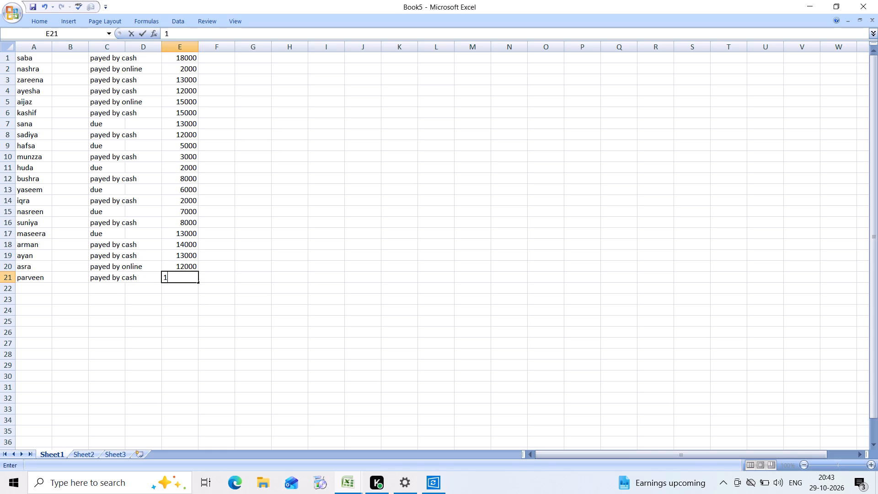
text(8000)
Fill row 22 with numan in A22, "payed by online" in C22 and 14000 in E22.
click(45, 290)
text(numan)
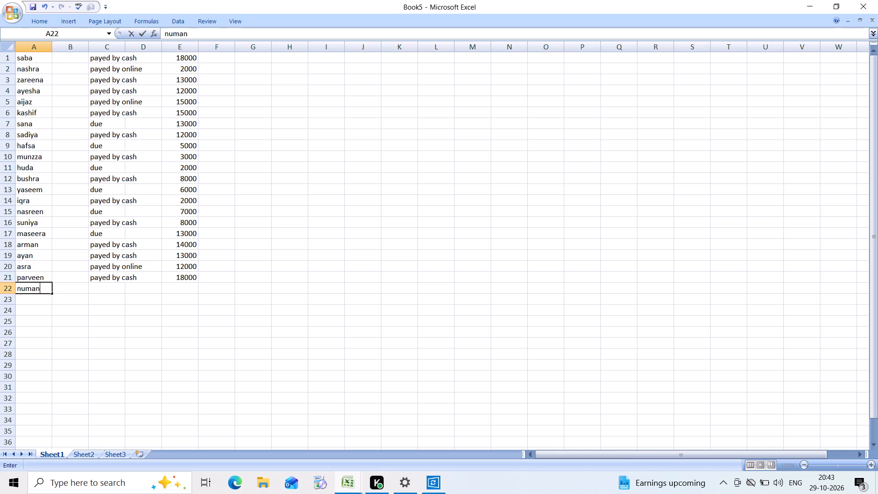
click(90, 287)
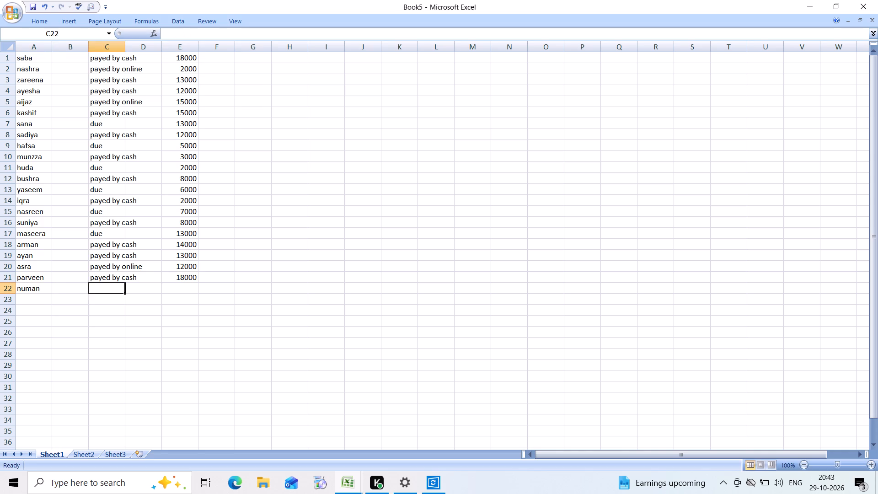
text(payed by online)
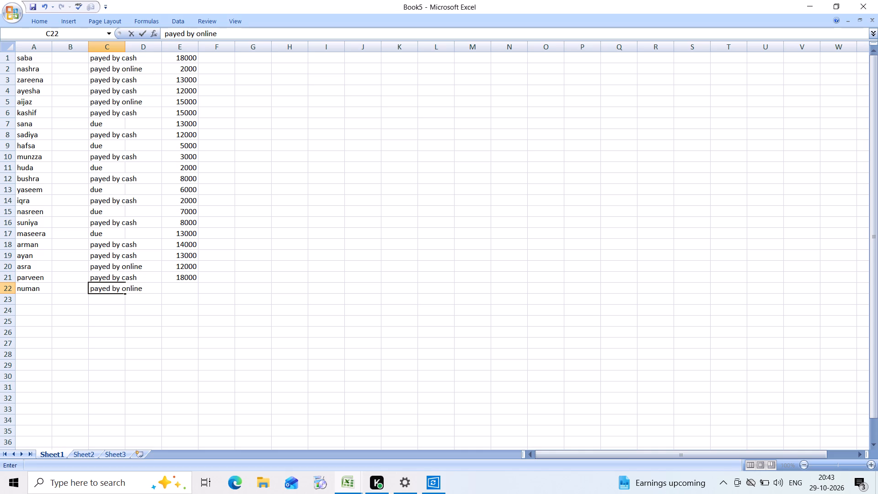
click(181, 285)
key(2)
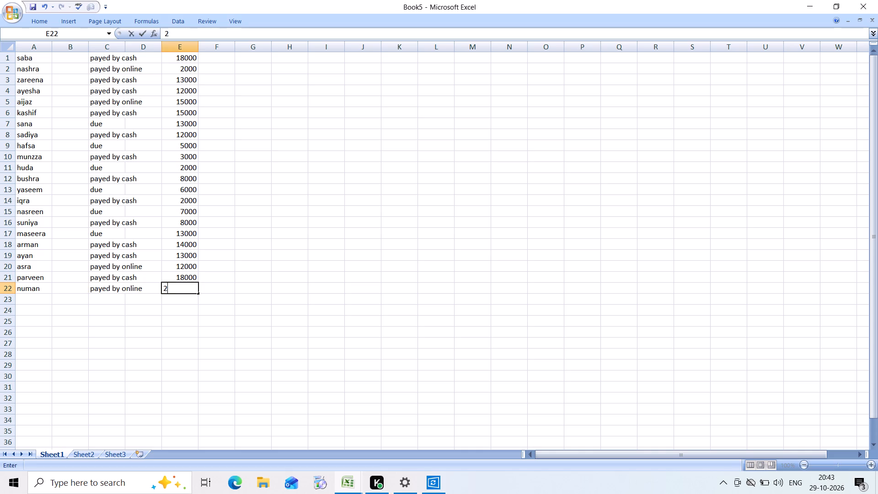
text(4000)
key(BackSpace)
key(BackSpace)
key(BackSpace)
key(BackSpace)
key(BackSpace)
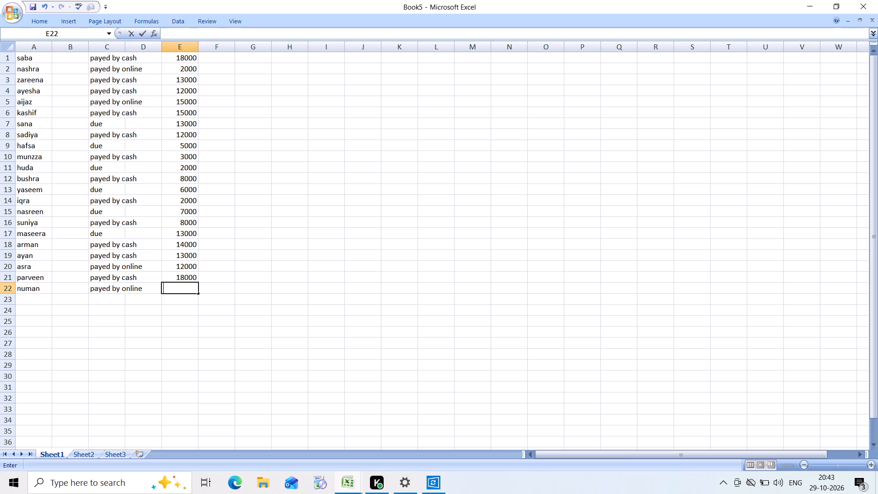
text(14)
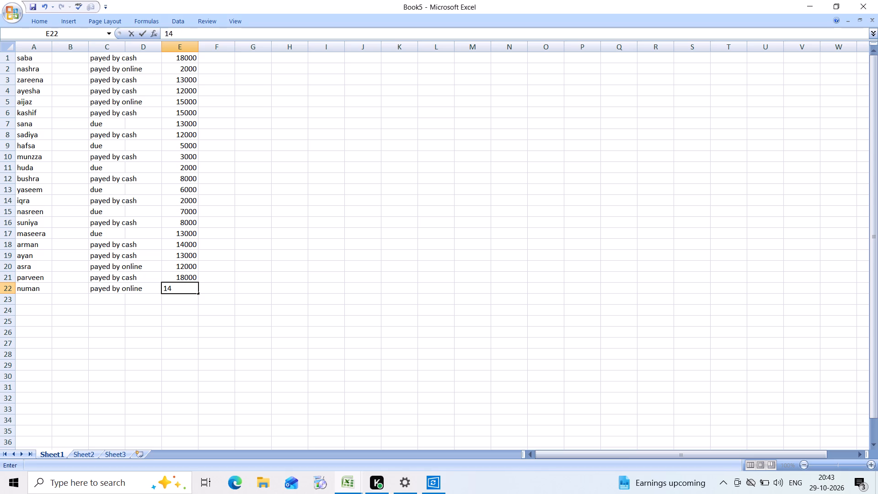
text(000)
Fill row 23 with adnan in A23, "payed by cash" in C23 and 100 in E23.
click(43, 300)
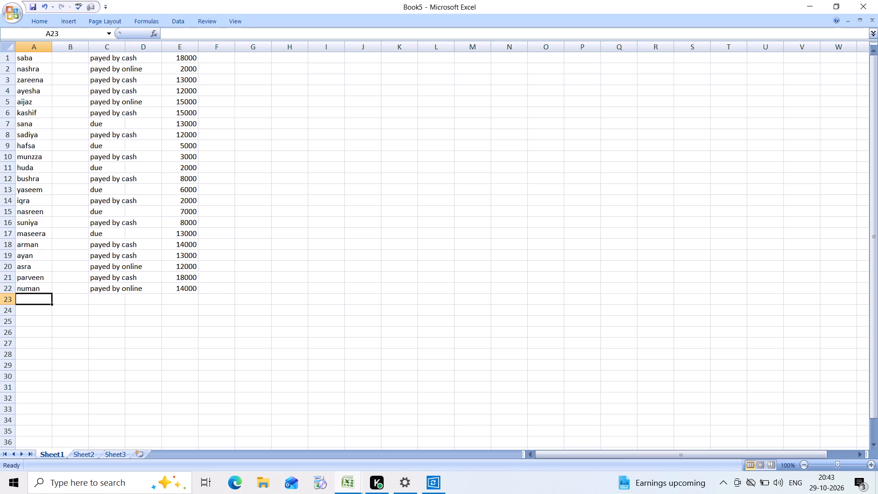
text(admam)
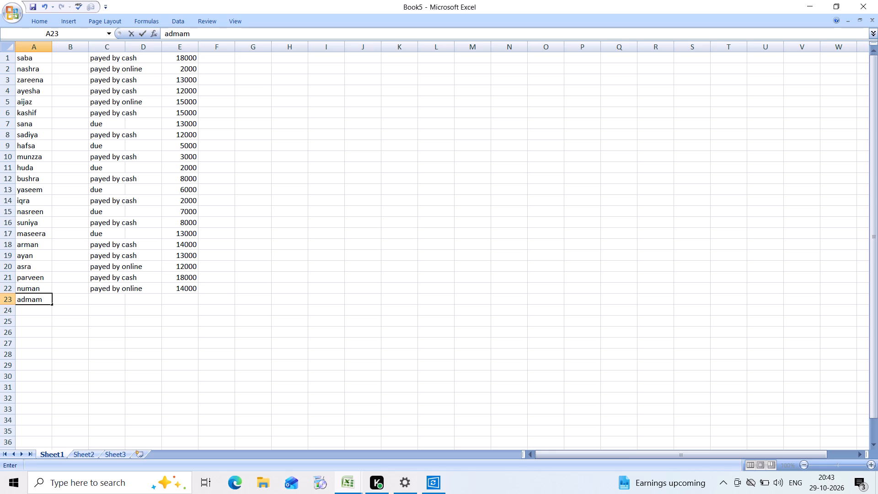
key(BackSpace)
key(BackSpace)
key(BackSpace)
text(nan)
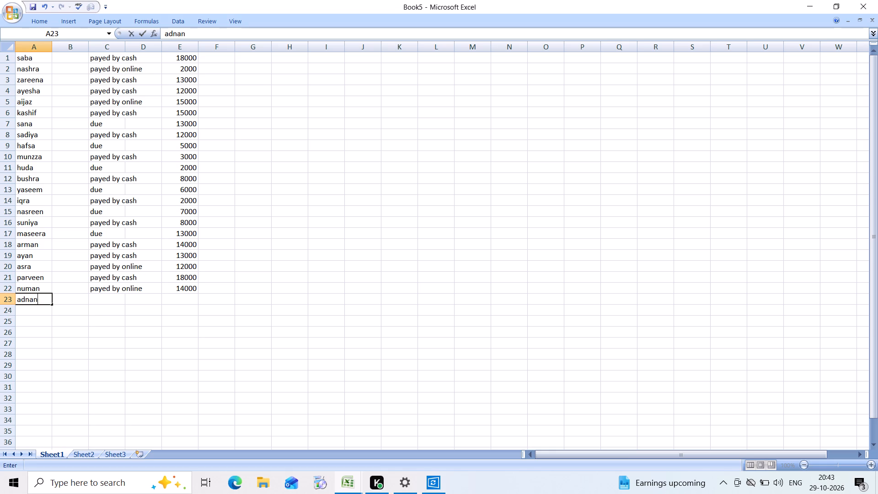
click(96, 299)
text(payed by cash)
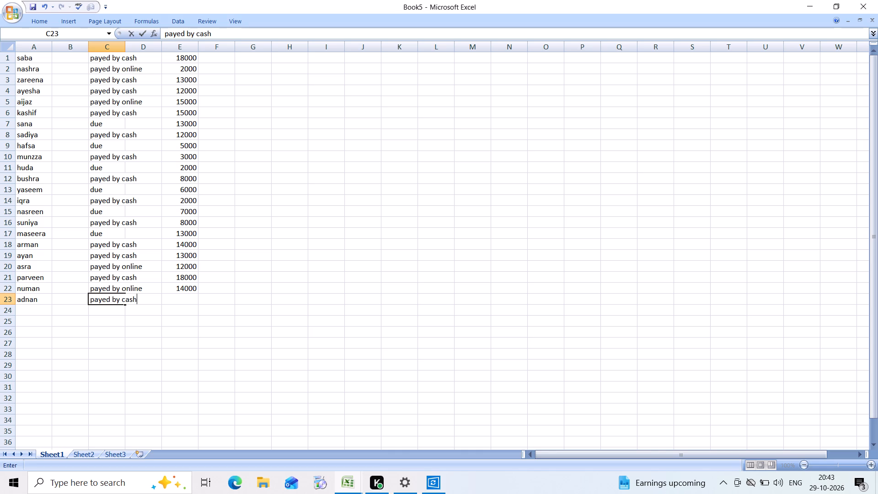
click(182, 298)
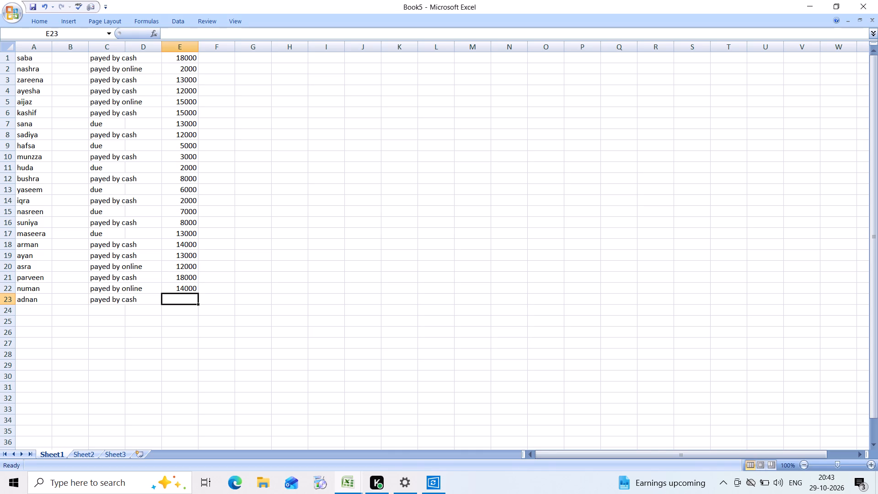
key(1)
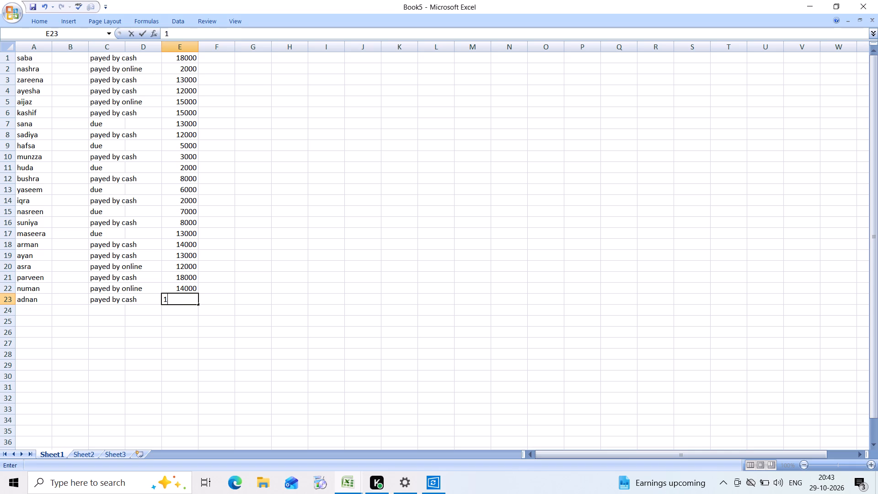
text(00)
Fill row 24 with asif in A24, "payed by online" in C24 and 3000 in E24.
click(38, 311)
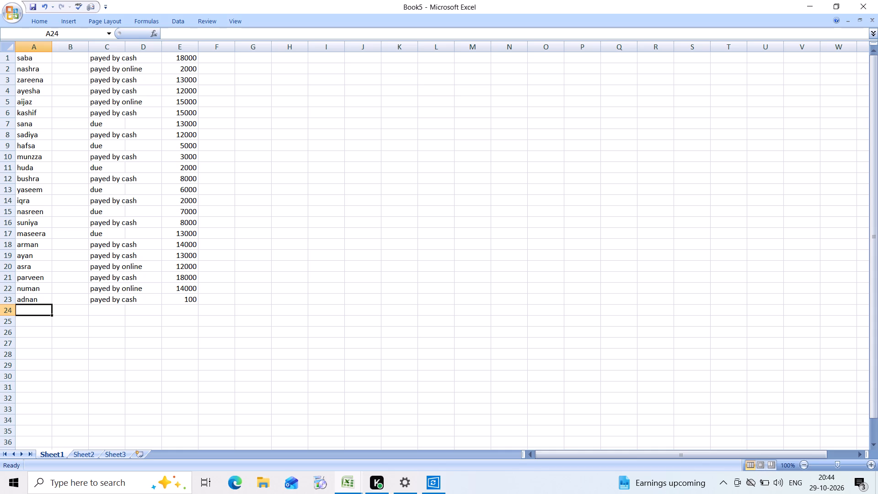
text(asif)
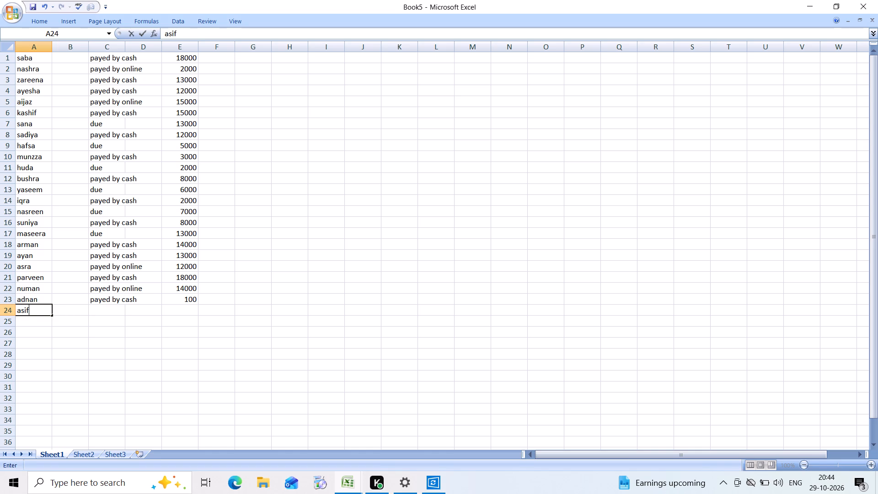
click(119, 310)
text(payed by online)
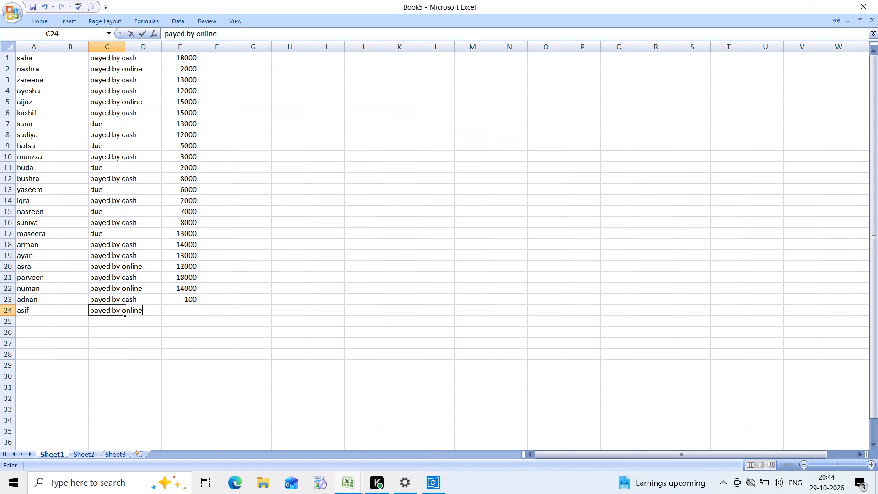
click(193, 311)
text(3000)
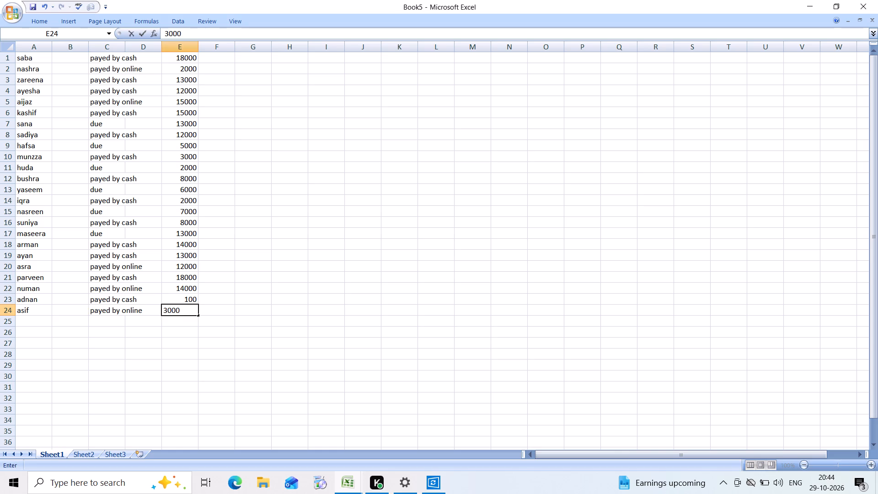
Change adnan's amount in E23 to 7000.
click(190, 299)
key(BackSpace)
key(BackSpace)
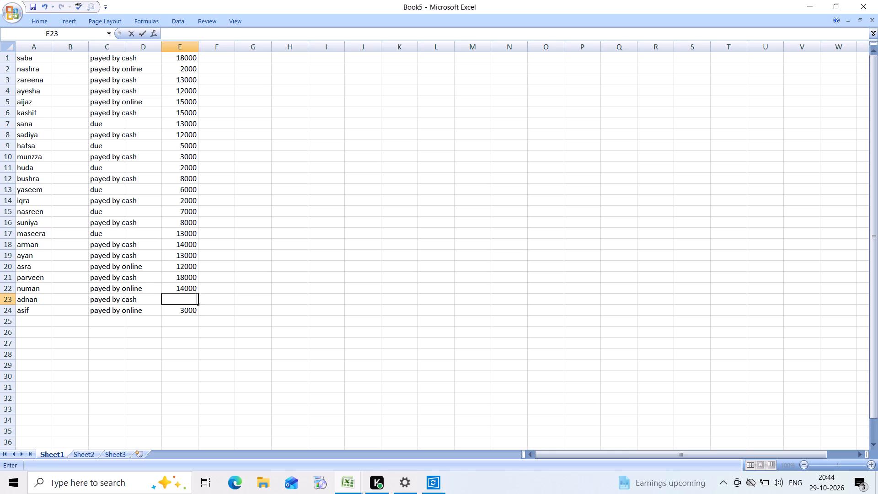
text(7000)
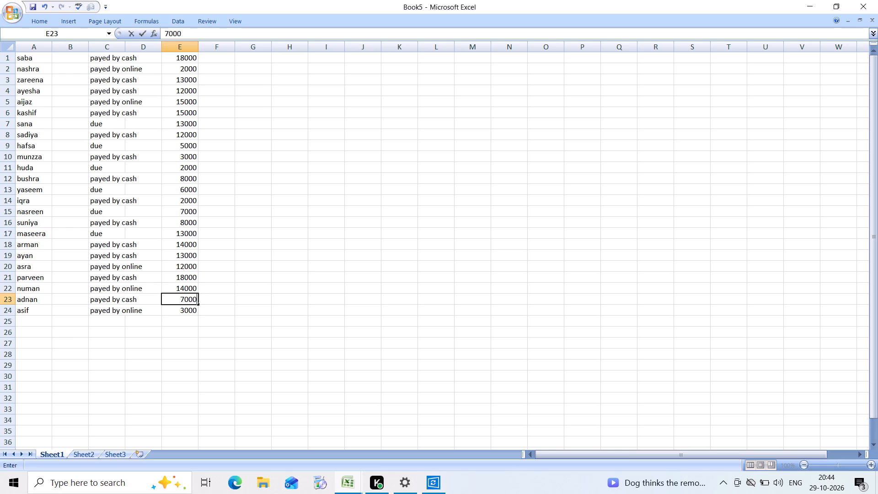
Fill row 25 with shoieb in A25, "due" in C25 and 6000 in E25.
click(35, 318)
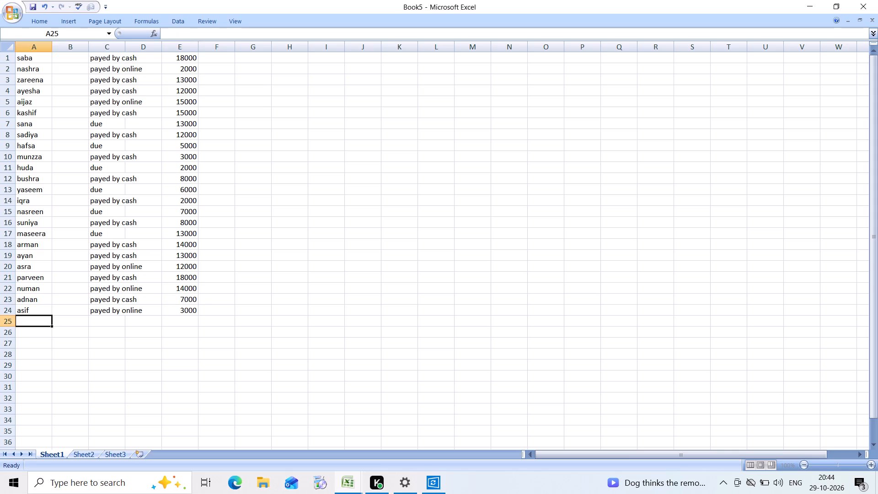
text(shoi)
text(eb)
click(92, 322)
text(due)
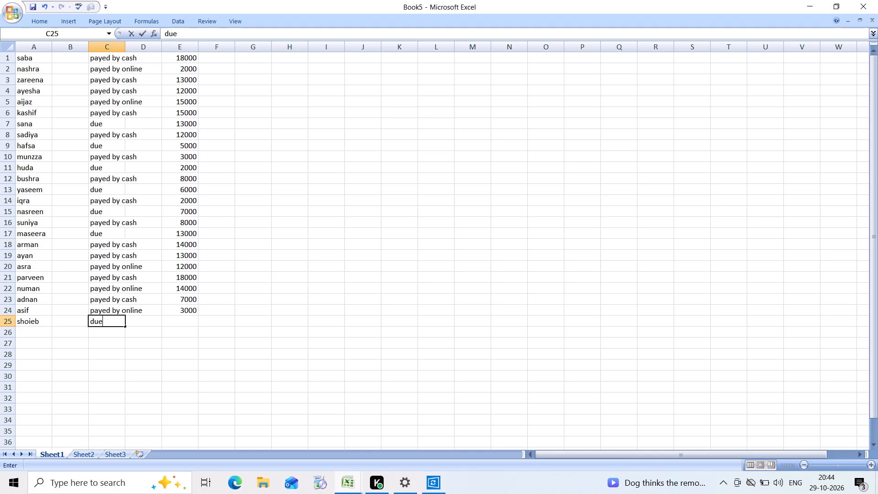
click(176, 319)
text(6000)
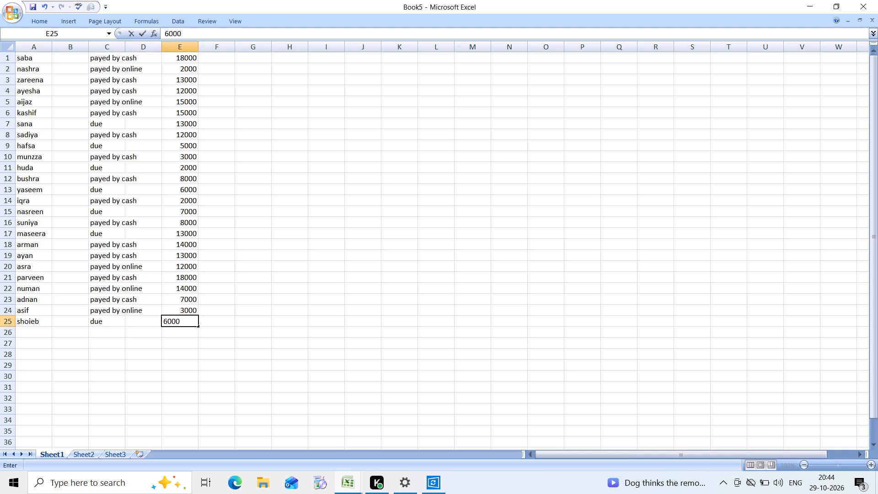
Fill row 26 with abu bakar in A26, "payed by cash" in C26 and 5000 in E26.
click(30, 335)
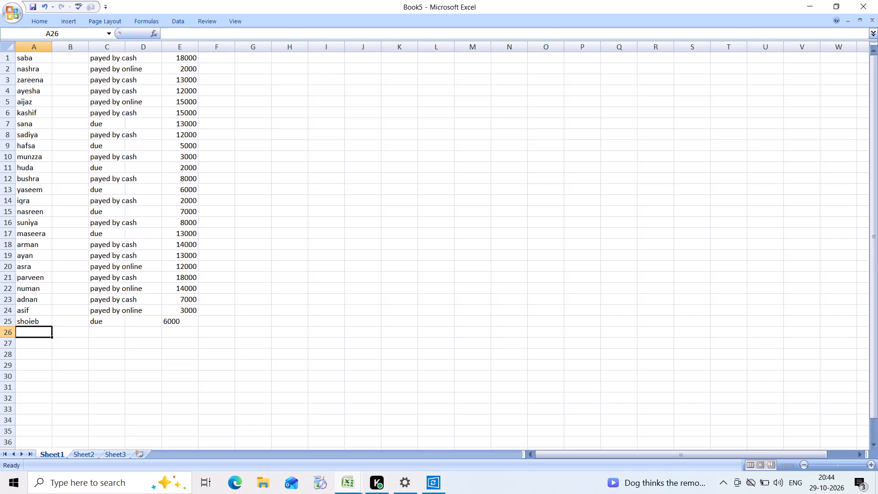
text(abu)
key(space)
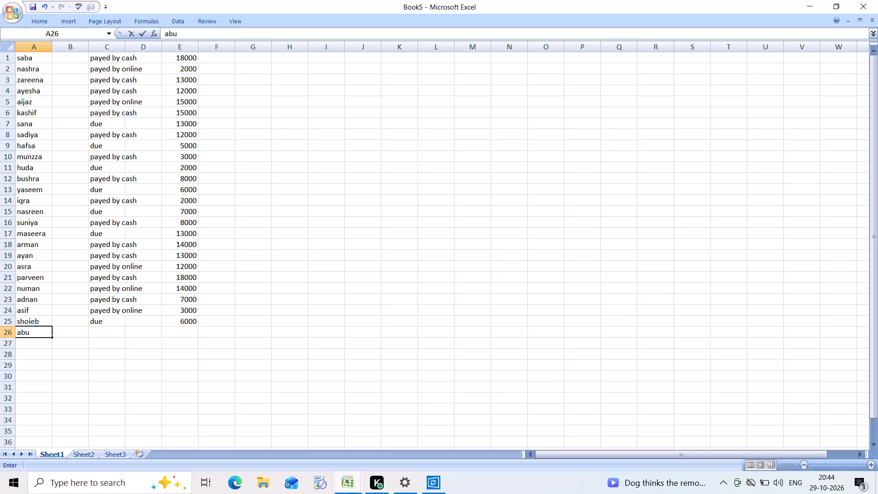
text(ba)
text(kar)
click(103, 334)
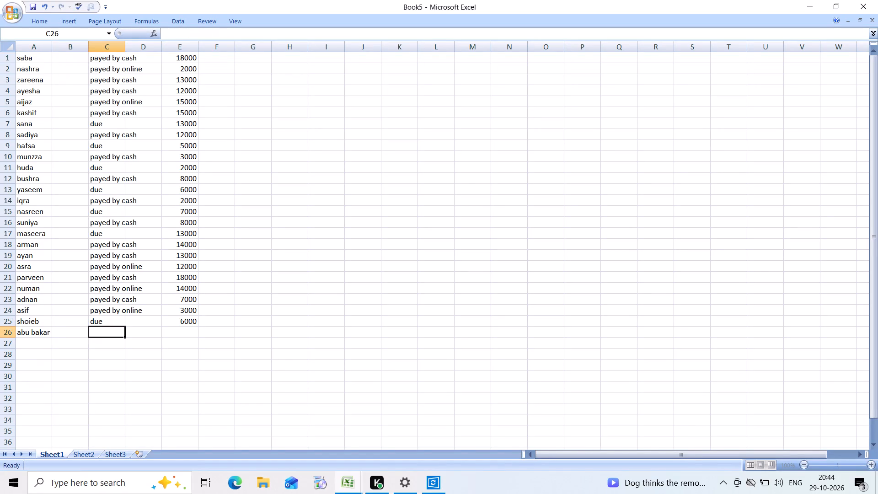
text(payed by)
key(space)
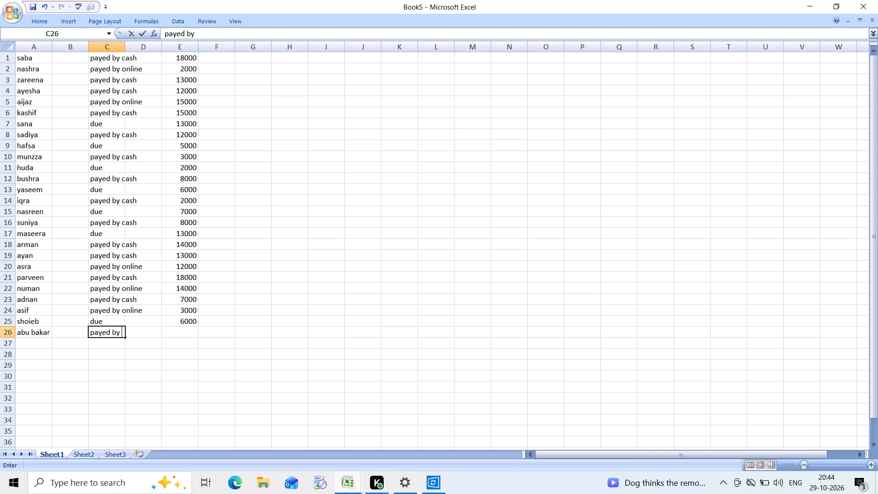
text(cash)
click(180, 331)
text(5000)
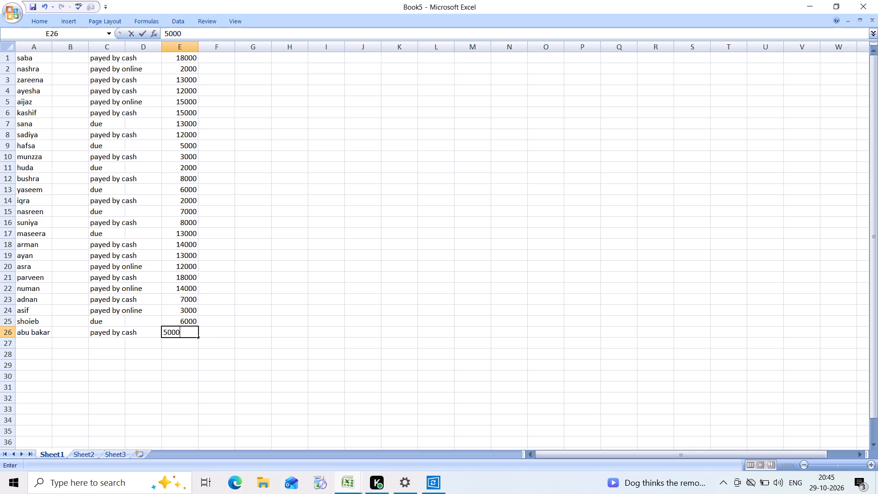
Fill row 27 with mahii in A27, "due" in C27 and 4000 in E27.
click(42, 344)
text(mahii)
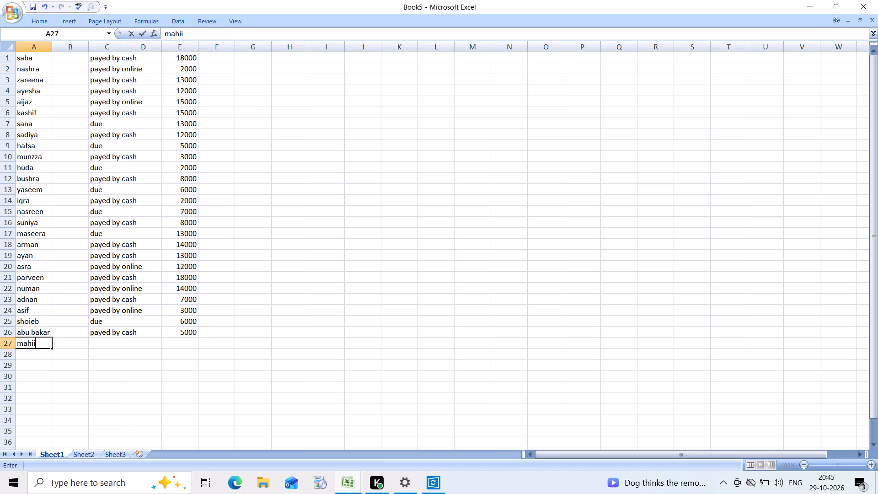
click(98, 345)
text(due)
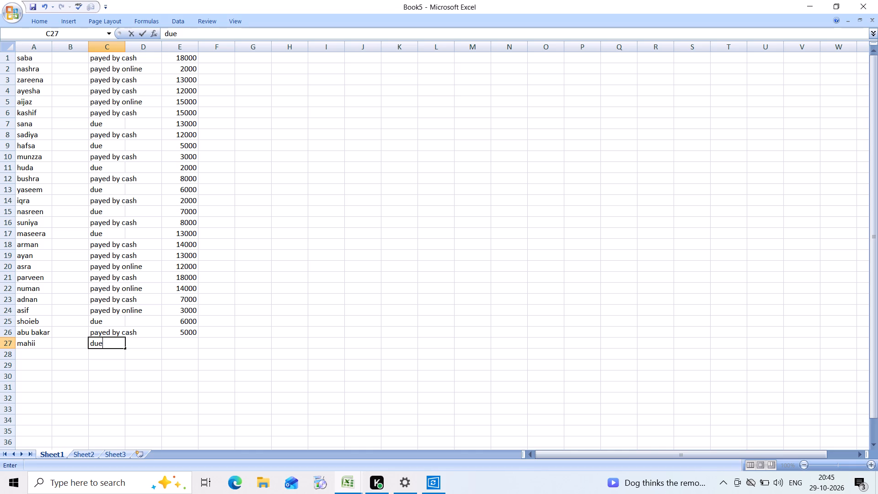
click(172, 341)
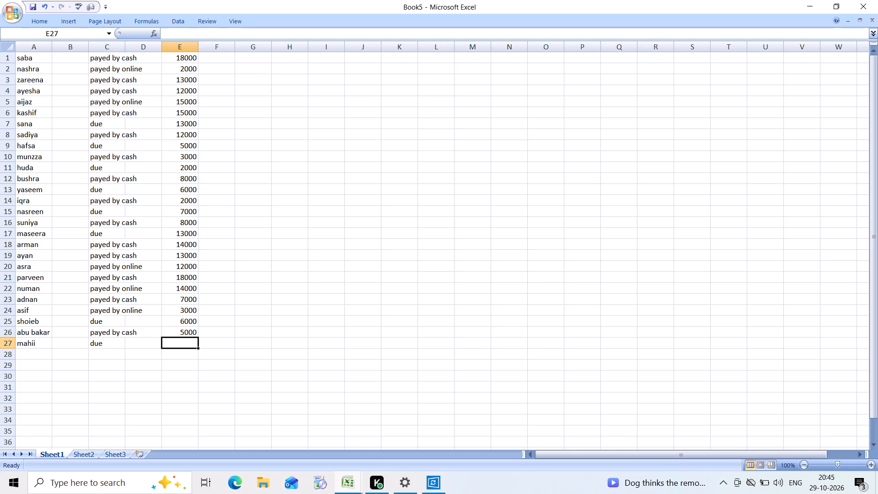
key(4)
text(000)
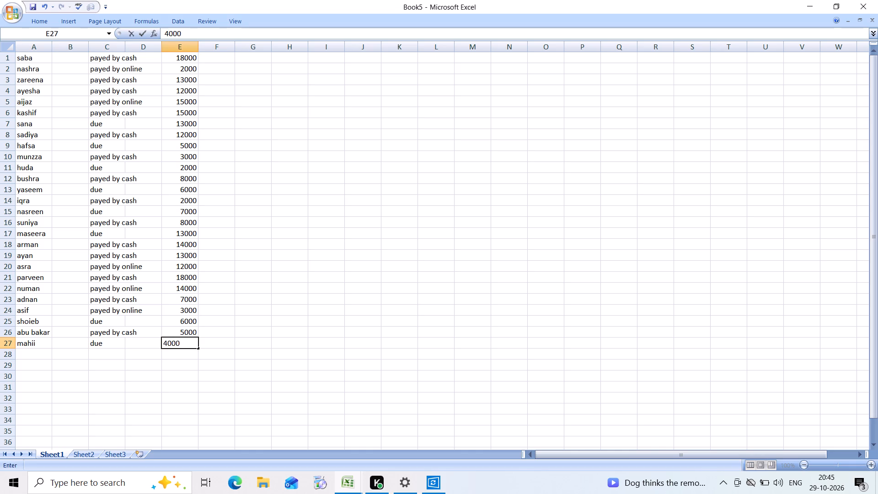
Fill row 28 with haseena in A28, "payed by online" in C28 and 2000 in E28.
click(37, 355)
text(haseena)
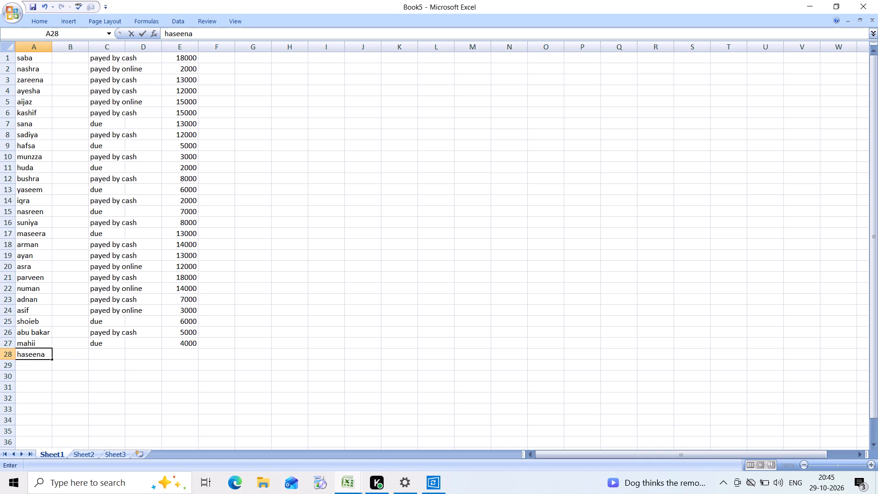
click(92, 351)
text(payed by)
key(space)
text(onlim)
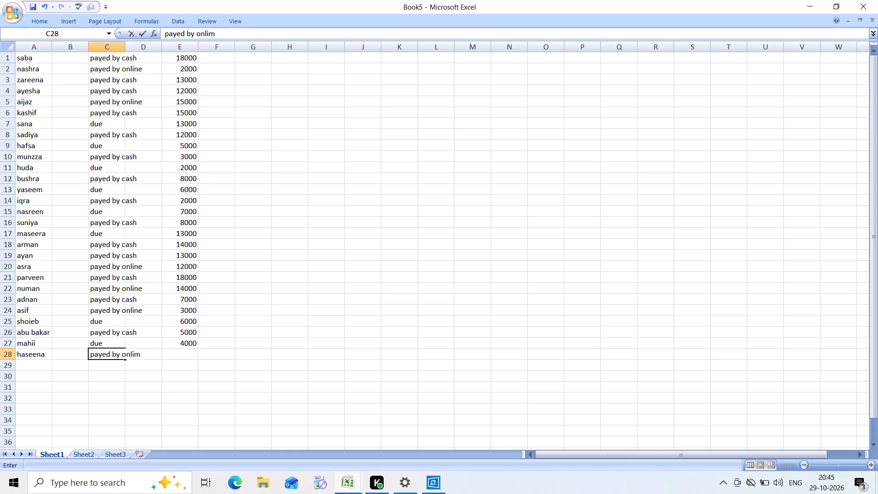
key(e)
key(BackSpace)
key(BackSpace)
text(ne)
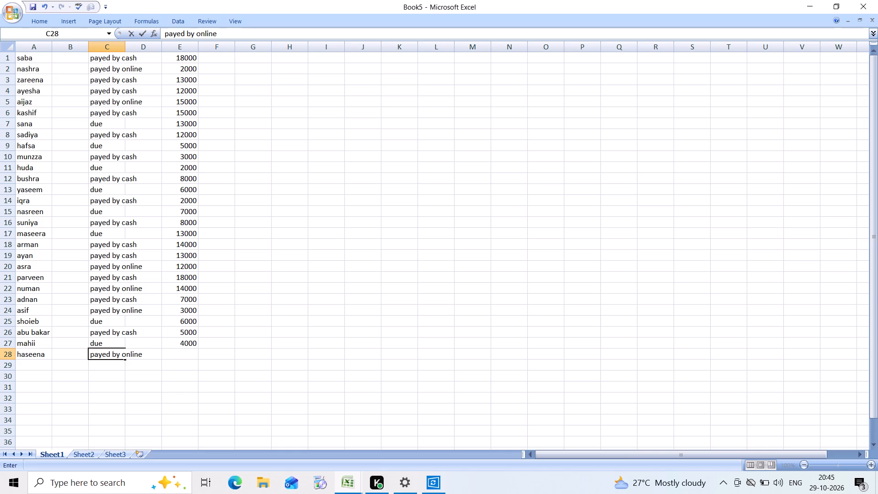
click(190, 354)
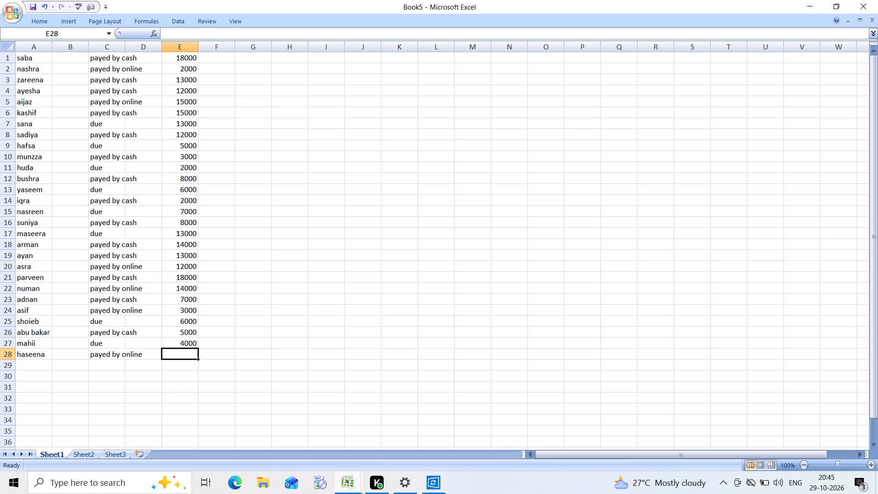
text(2000)
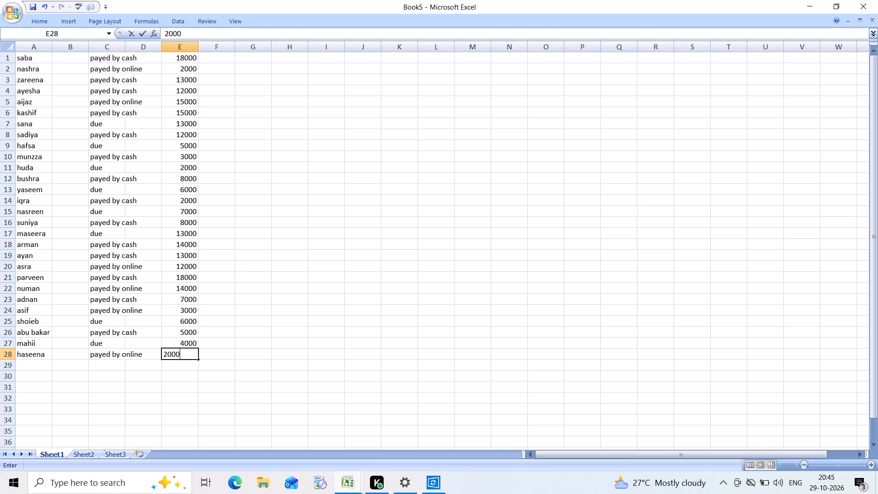
Fill row 29 with summiya in A29, "due" in C29 and 13000 in E29.
click(31, 366)
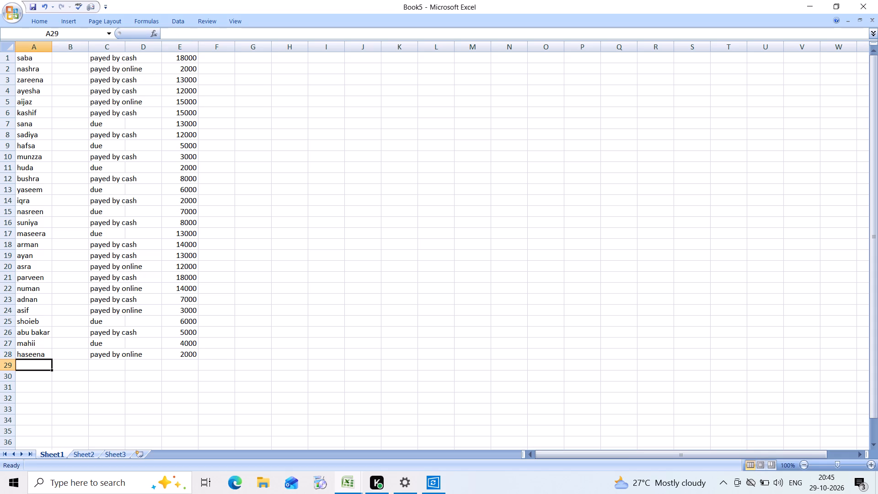
text(summ)
text(iya)
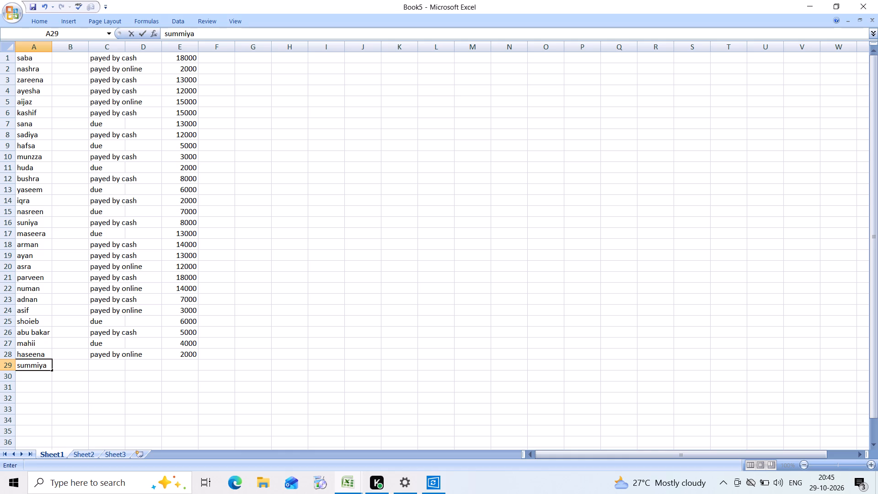
click(94, 363)
text(due)
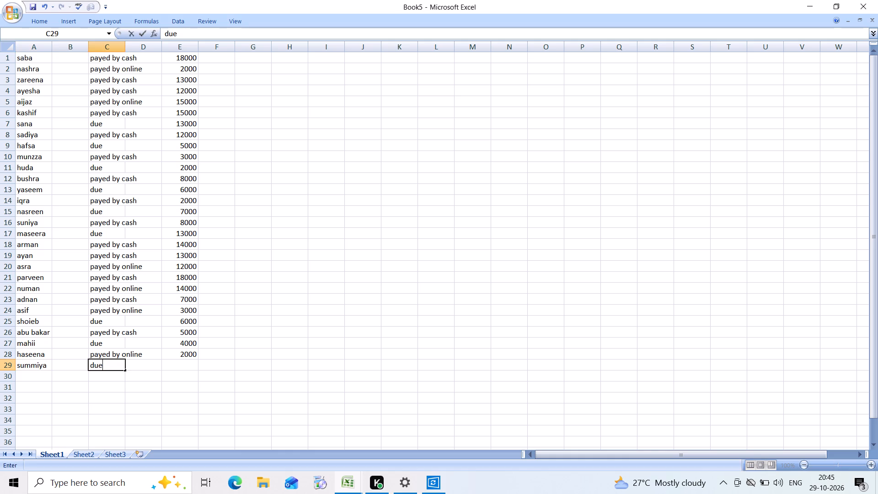
click(183, 366)
text(13000)
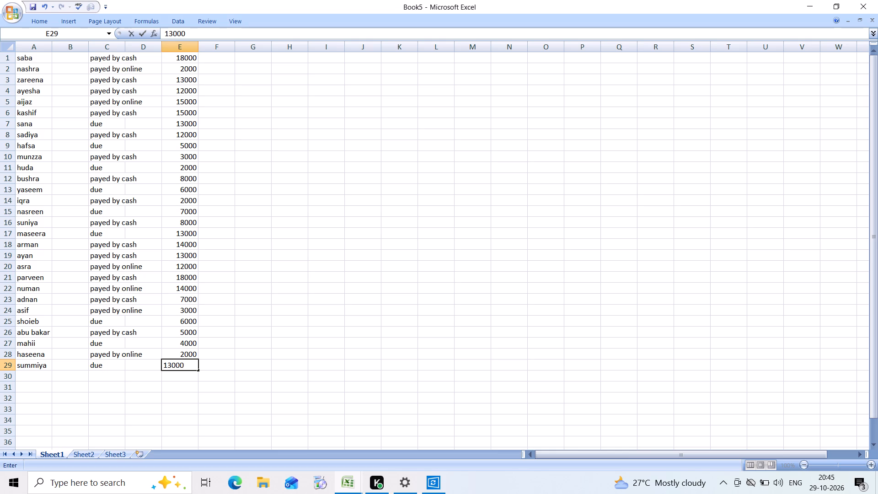
click(44, 376)
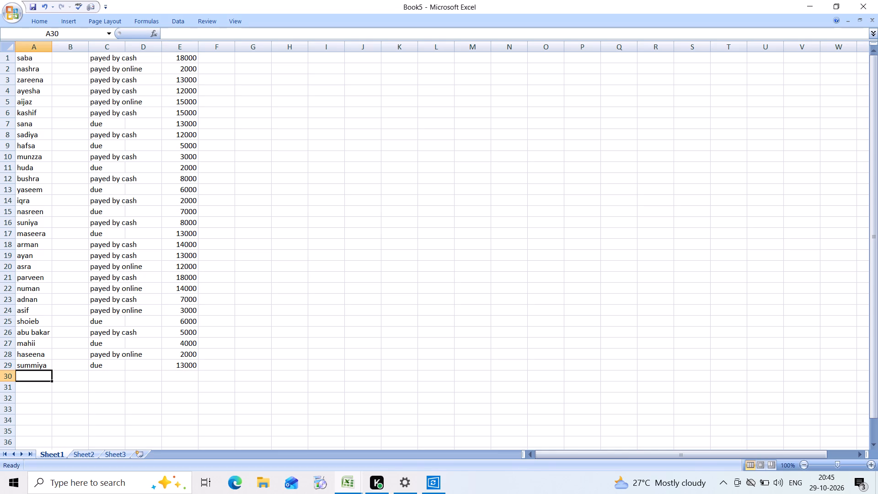
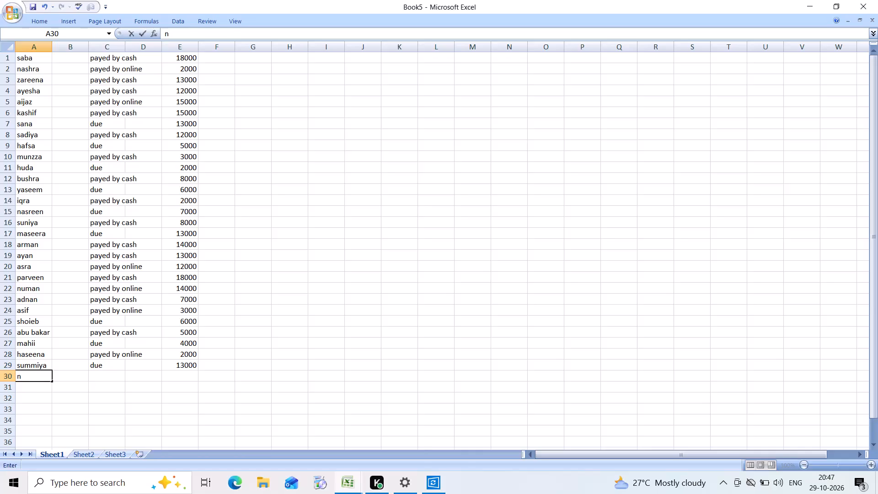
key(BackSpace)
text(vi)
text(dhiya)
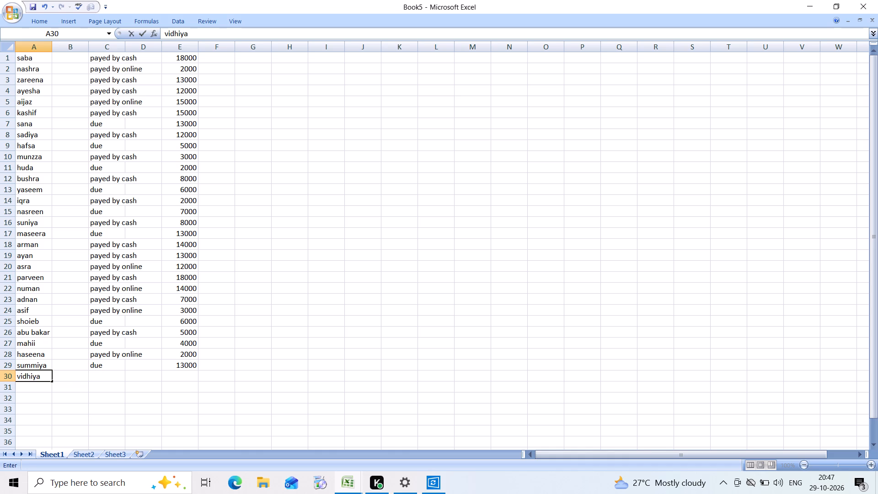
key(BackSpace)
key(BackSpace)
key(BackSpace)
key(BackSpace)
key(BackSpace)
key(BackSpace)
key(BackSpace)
Fill row 30 with soha in A30, "due" in C30 and 14000 in E30.
text(soha)
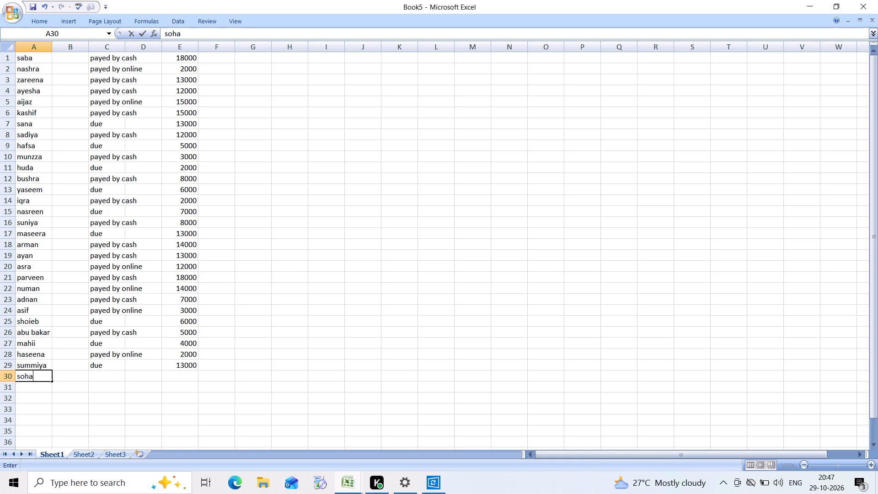
click(107, 373)
text(dur)
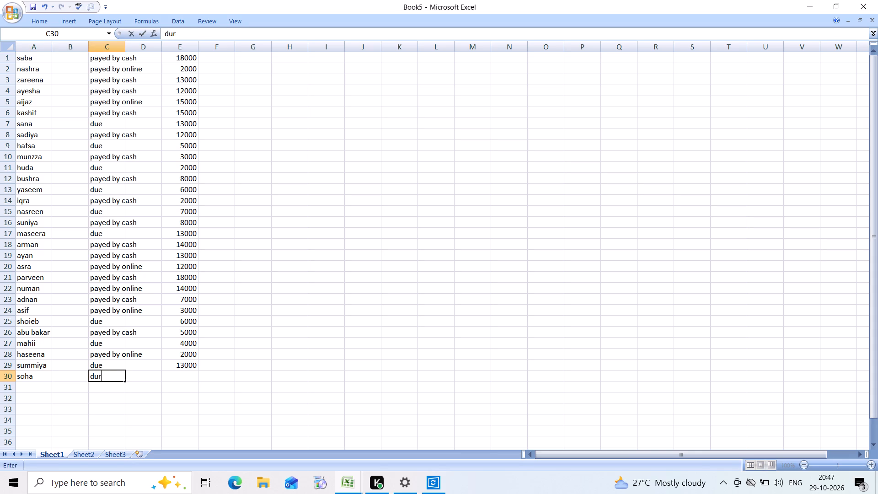
key(BackSpace)
key(e)
click(174, 374)
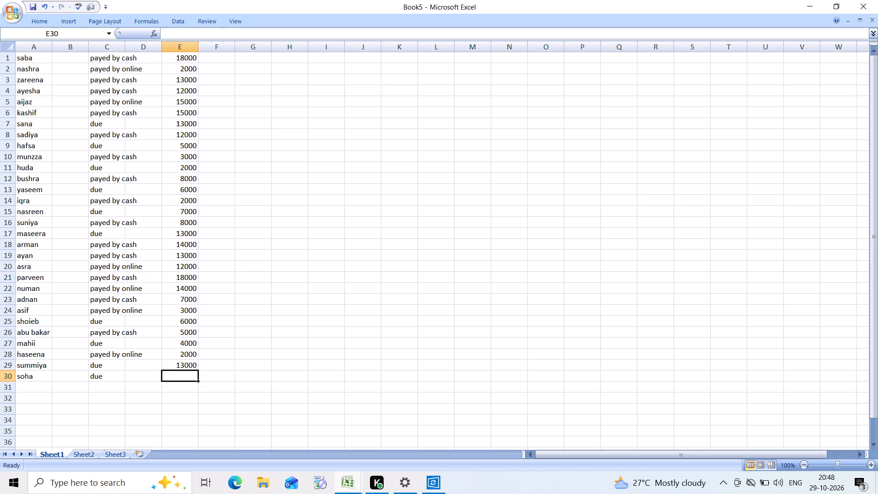
click(174, 374)
text(14000)
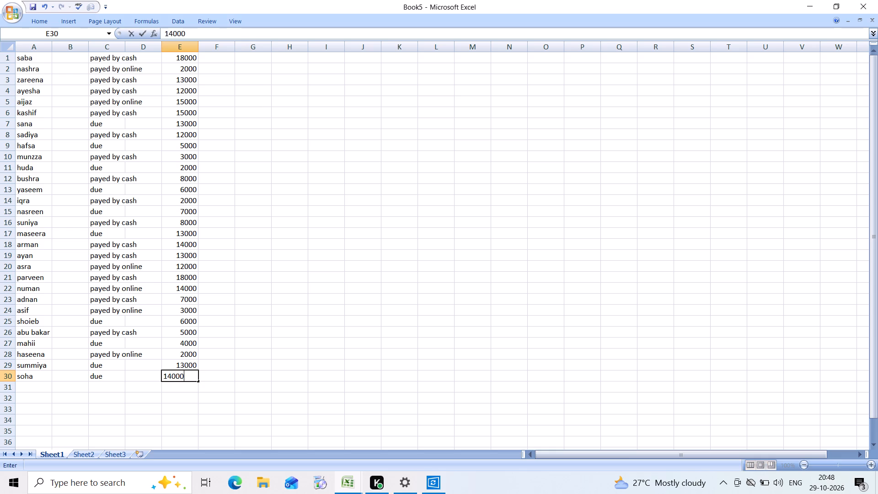
Fill row 31 with maheen in A31, "payed by cash" in C31 and 12000 in E31.
click(39, 387)
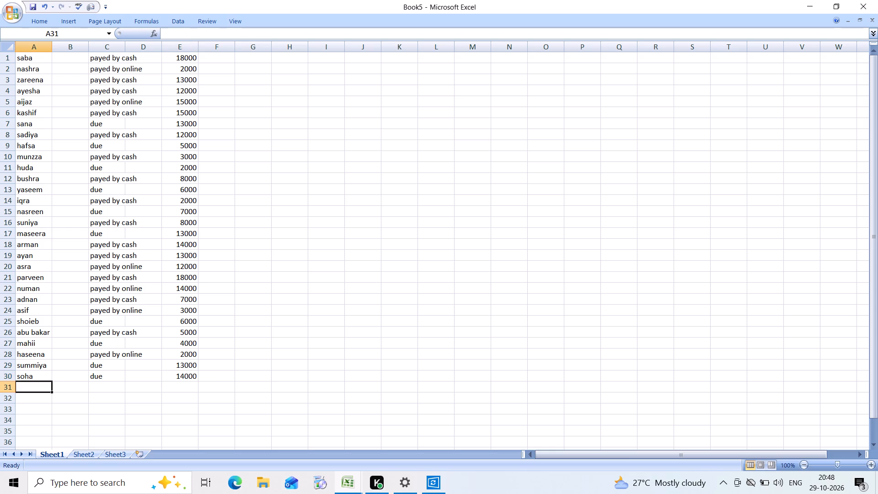
text(maheen)
key(space)
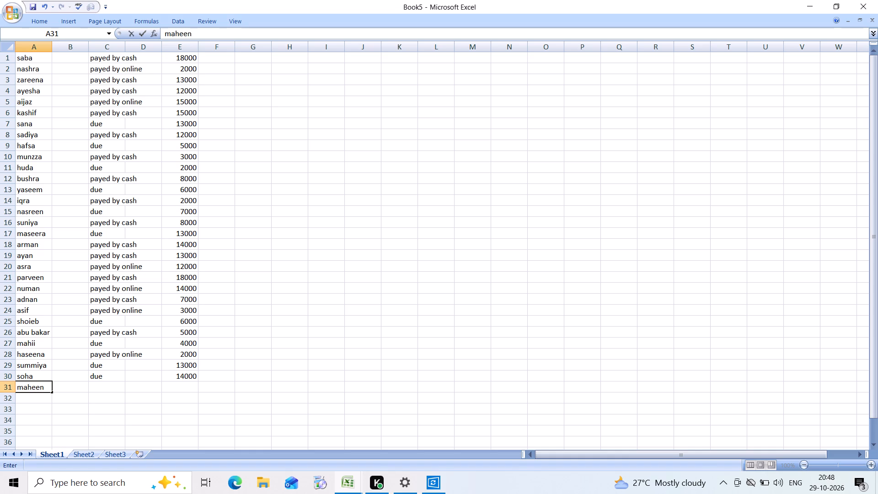
click(96, 389)
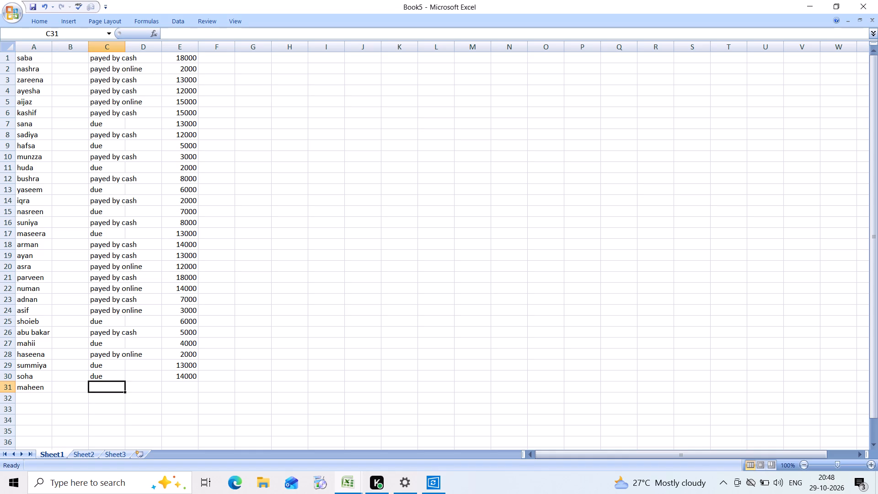
text(payed by cash)
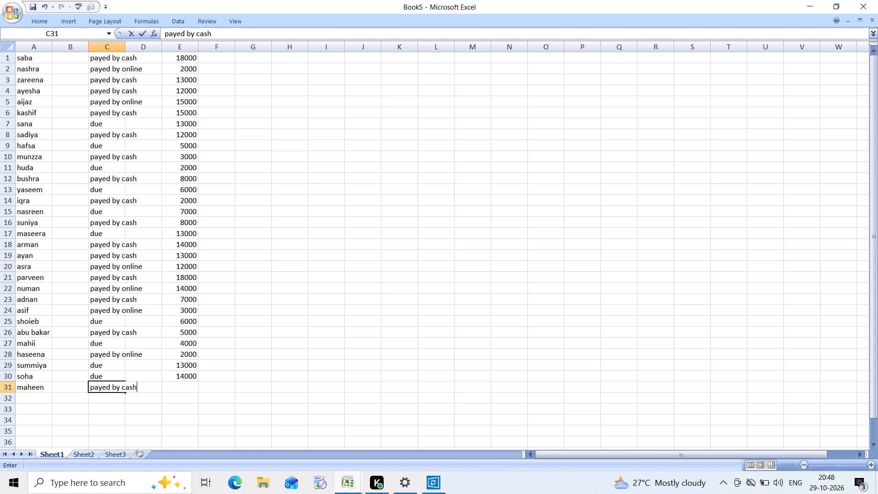
click(181, 388)
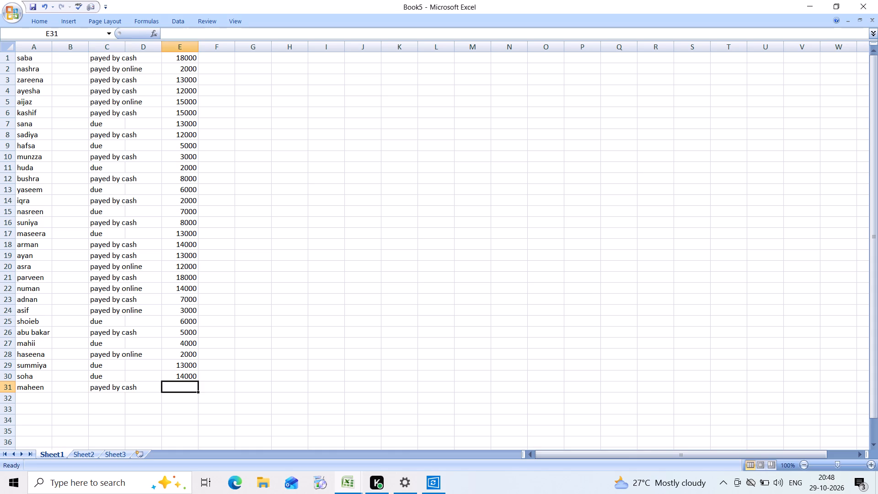
text(12000)
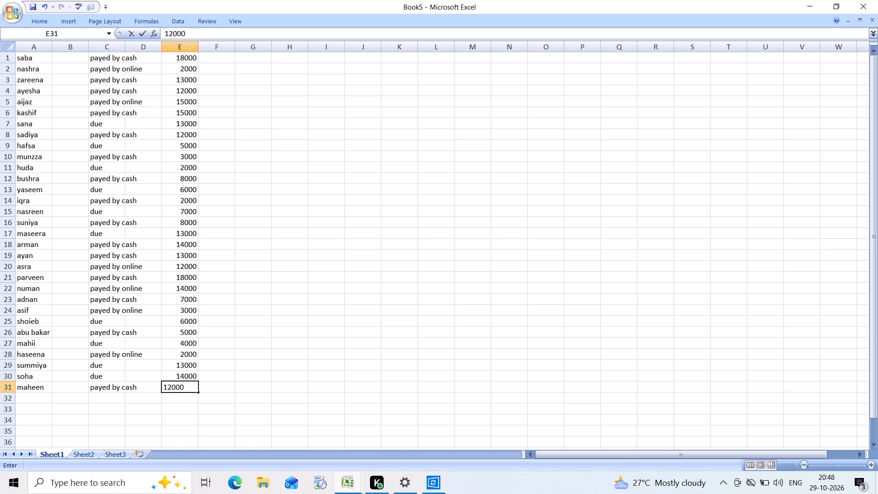
Fill row 32 with rahila in A32, "payed by cash" in C32 and 7000 in E32.
click(34, 399)
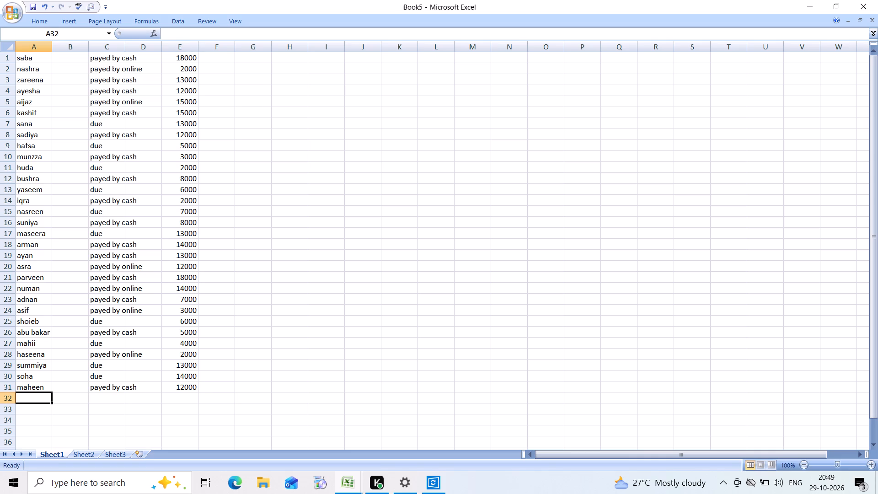
text(rahila)
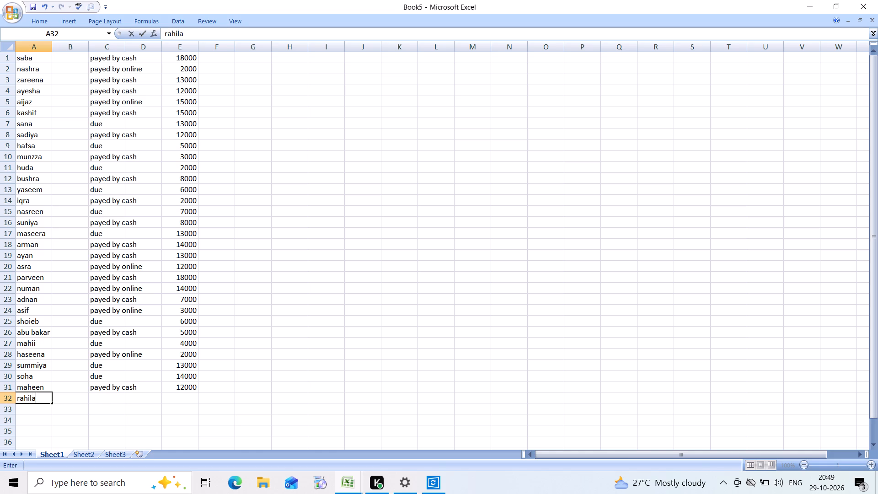
click(98, 396)
text(payed by as)
key(BackSpace)
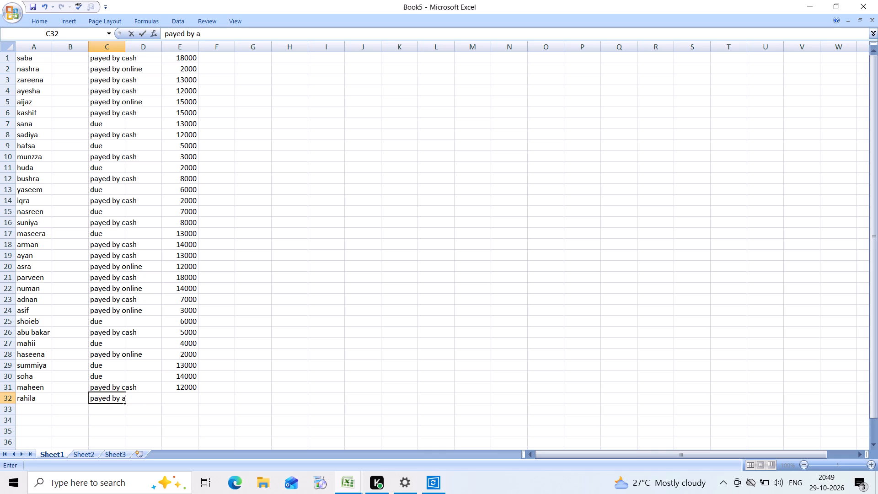
key(BackSpace)
text(cash)
click(185, 395)
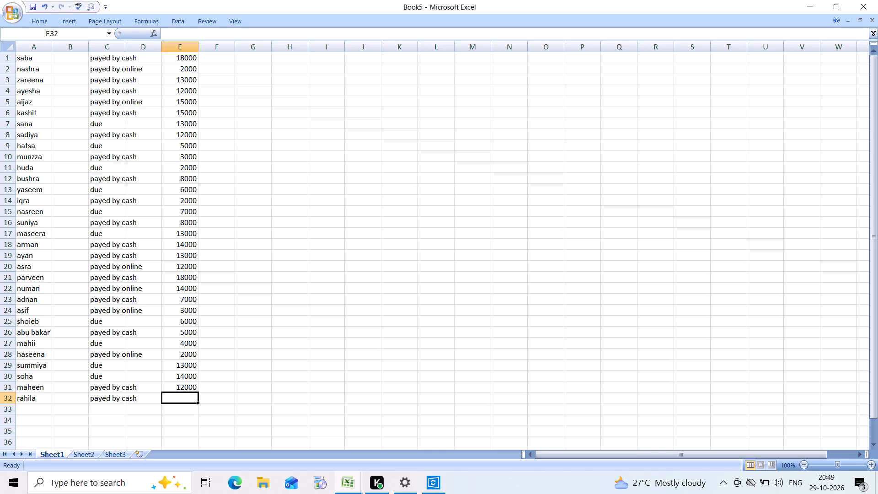
text(7000)
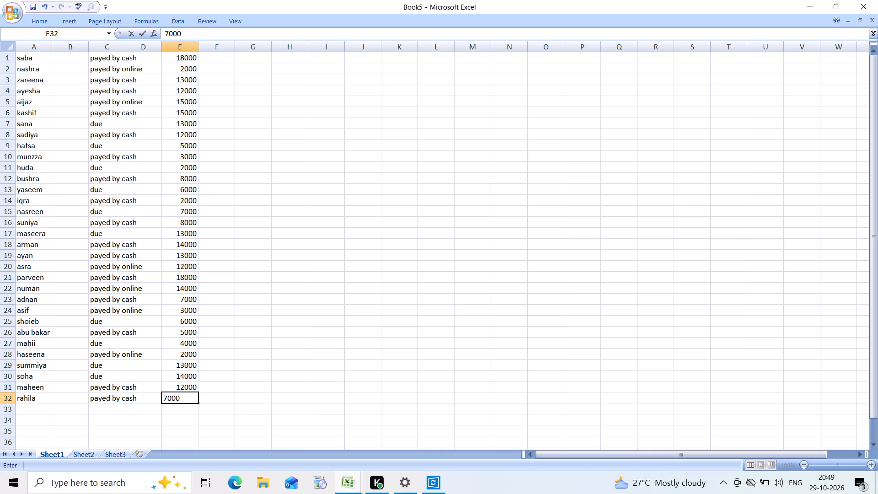
Fill row 33 with rimsha in A33, "payed by online" in C33 and 4000 in E33.
click(38, 411)
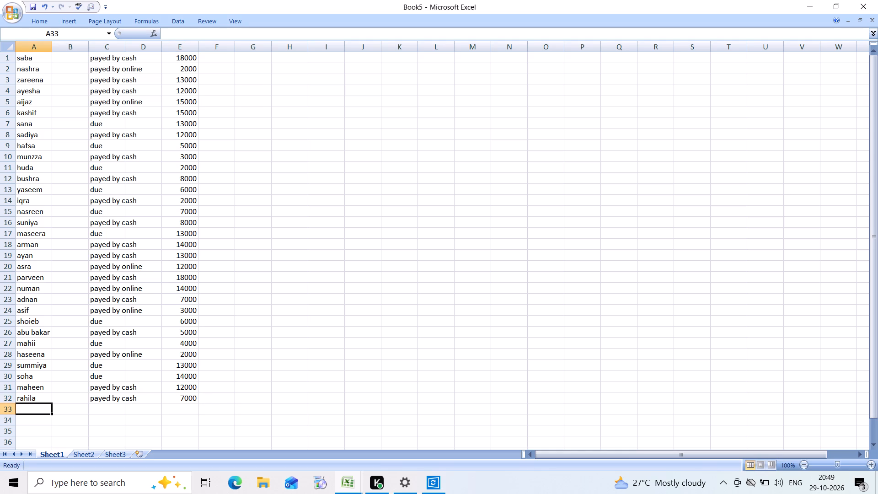
text(ra)
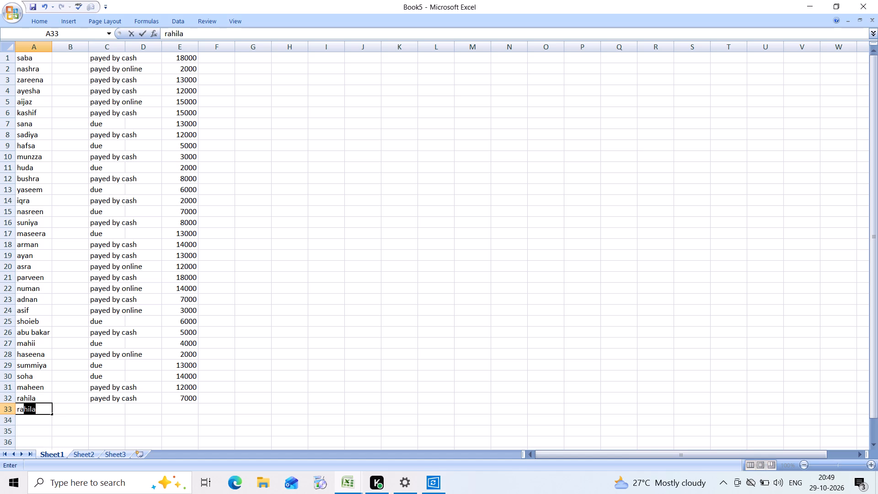
key(BackSpace)
key(BackSpace)
text(imsha)
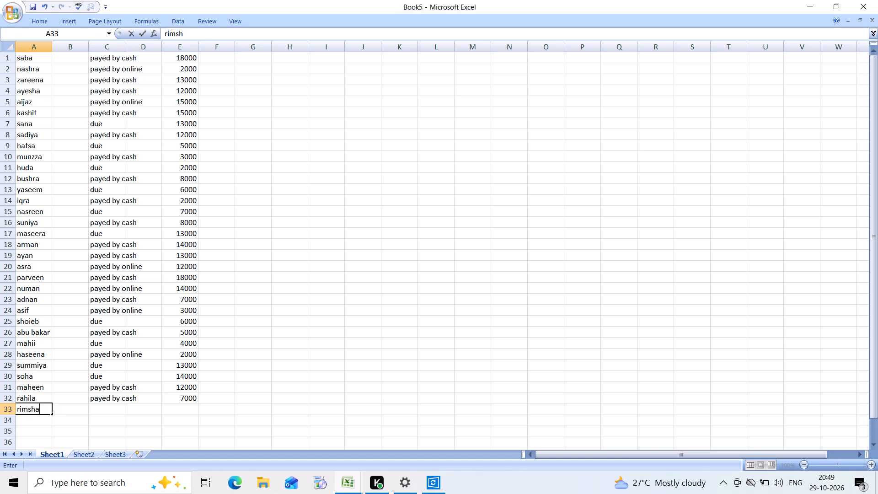
click(101, 409)
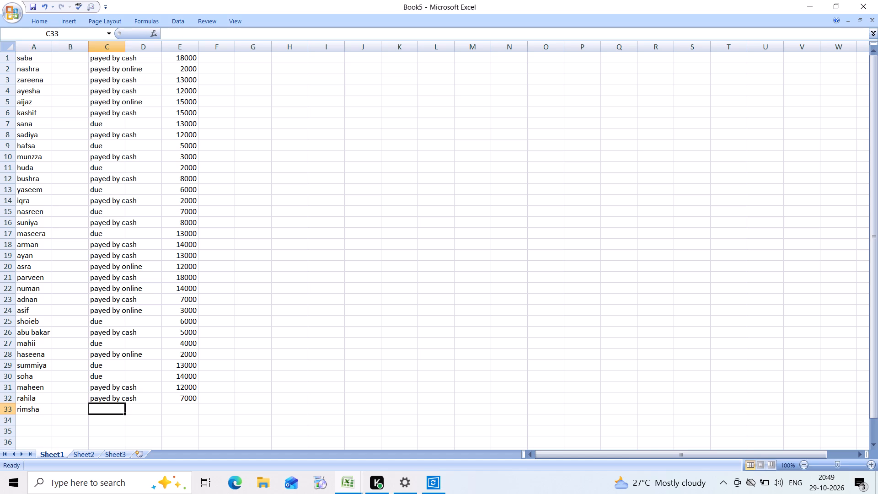
text(payed by)
key(space)
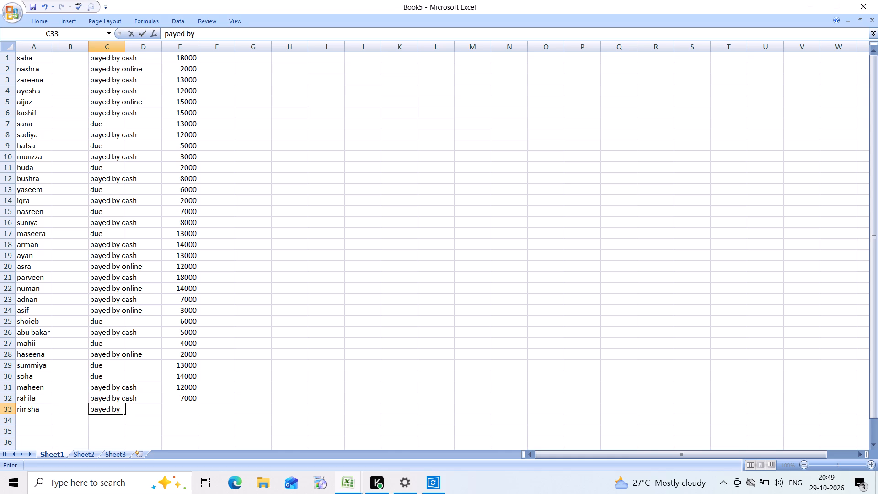
text(online)
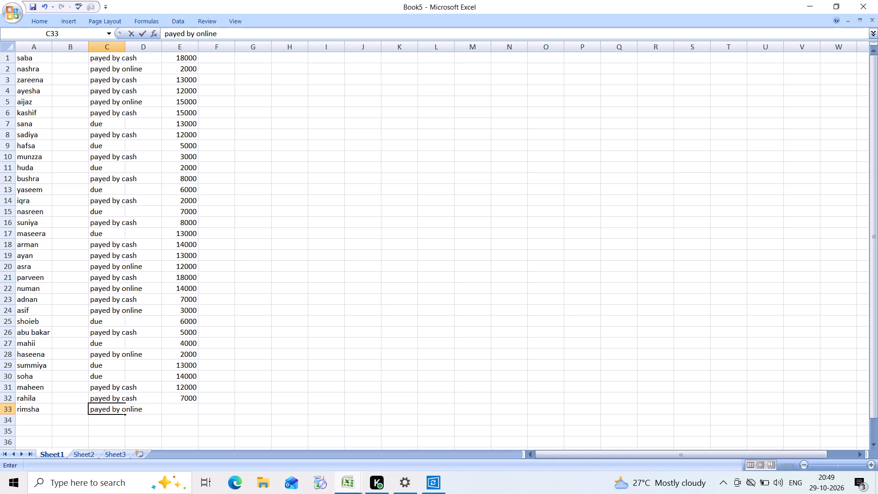
click(181, 412)
text(4000)
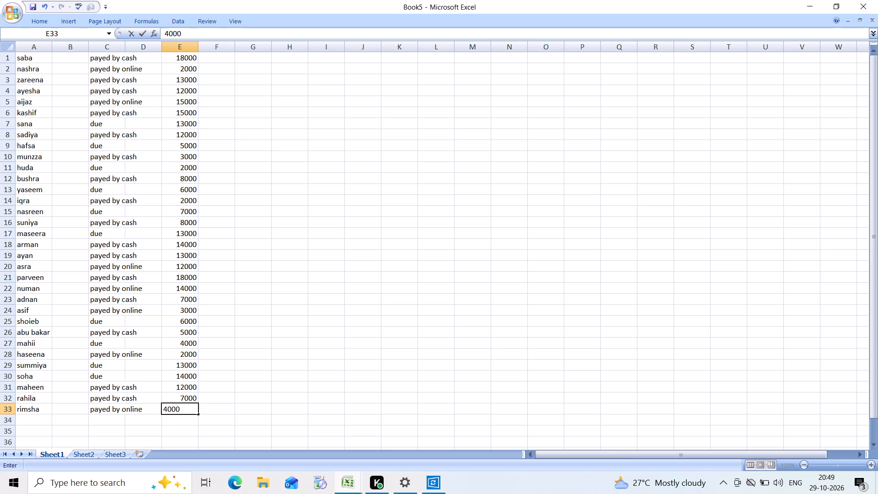
Fill row 34 with salma in A34, "due" in C34 and 15000 in E34.
click(21, 418)
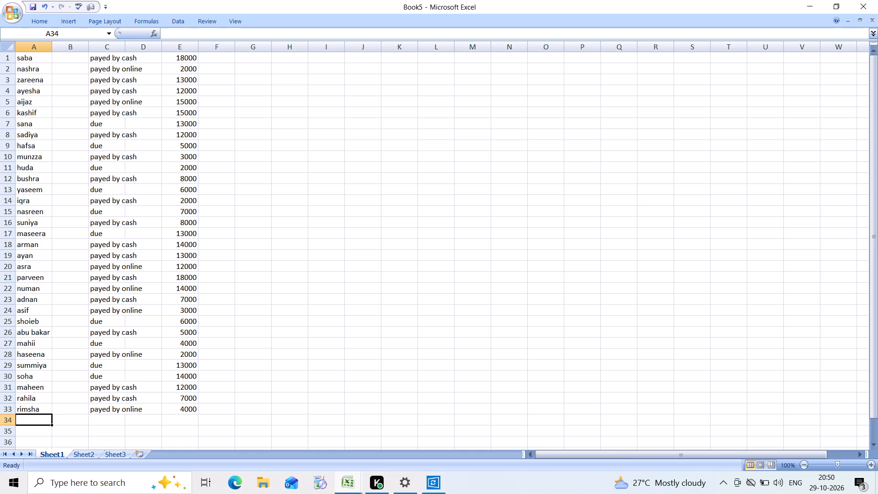
text(salma)
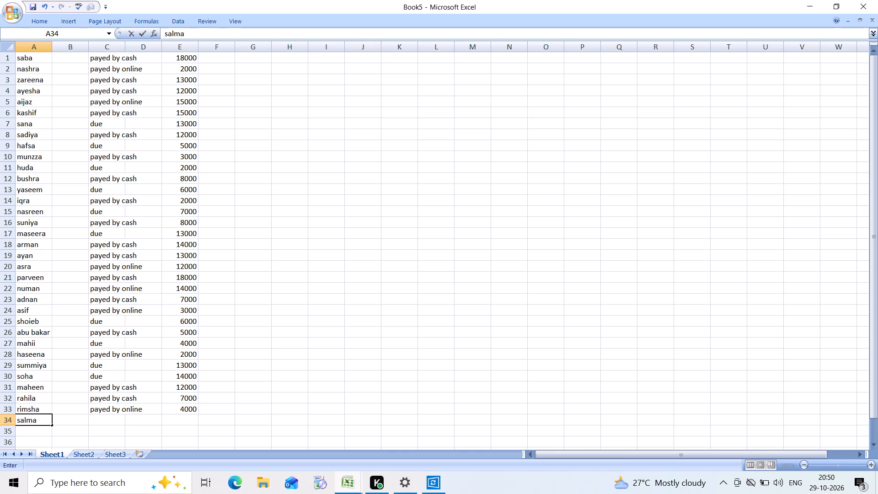
click(112, 420)
text(due)
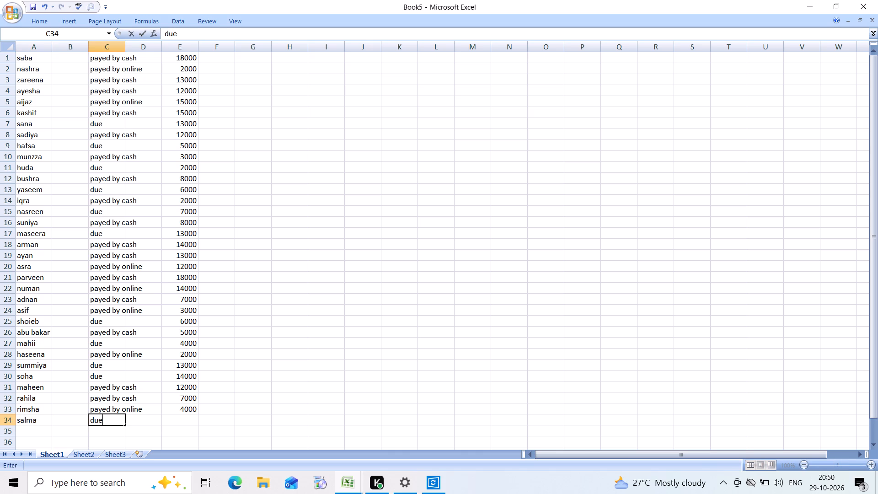
click(172, 418)
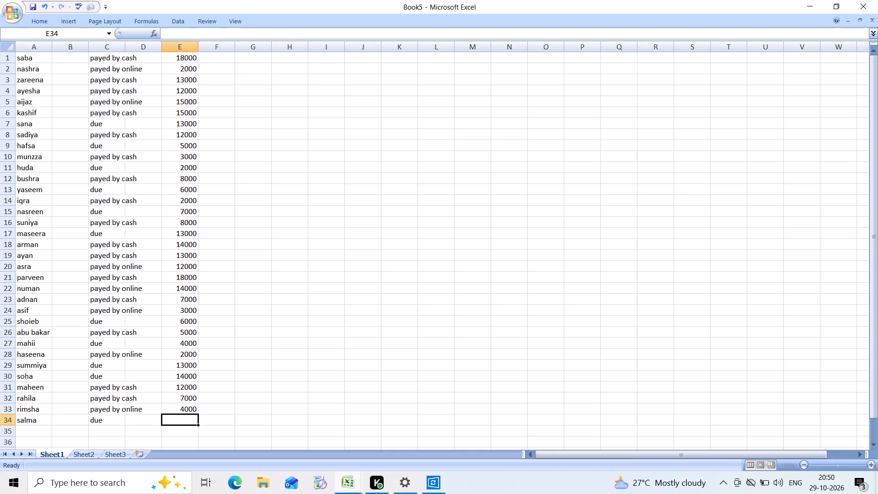
text(10000)
key(BackSpace)
key(BackSpace)
key(BackSpace)
key(BackSpace)
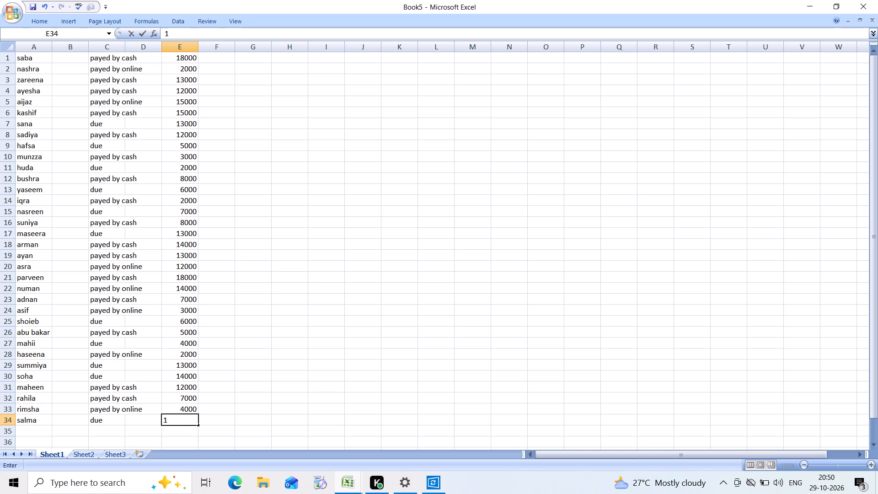
text(5000)
Fill row 35 with dua in A35, "payed by cash" in C35 and 6000 in E35.
click(37, 433)
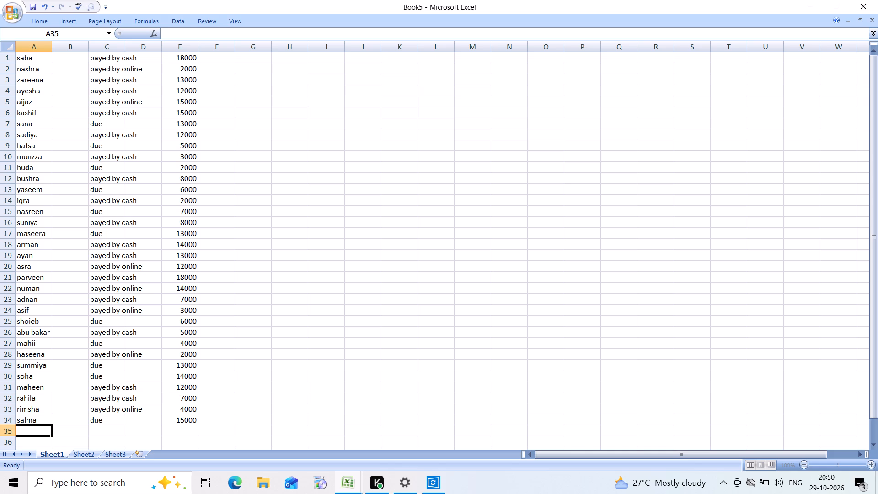
text(dus)
key(BackSpace)
key(a)
click(102, 428)
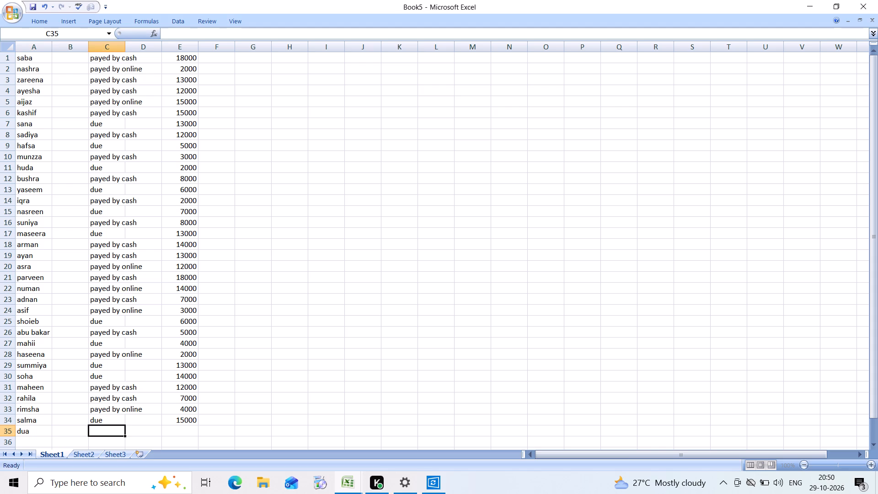
text(payed by cash)
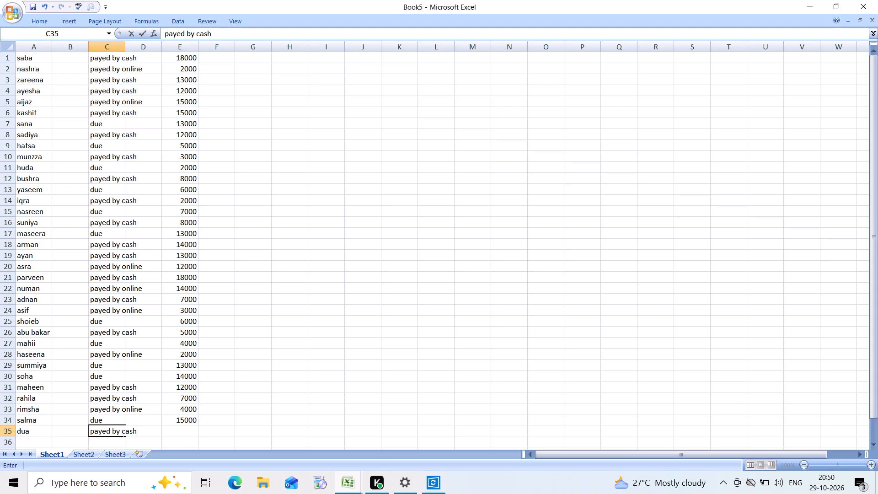
click(187, 431)
text(6000)
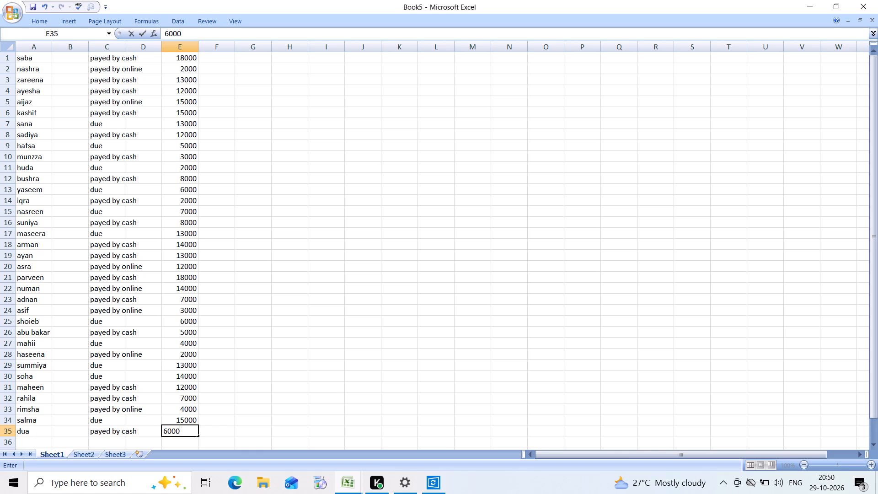
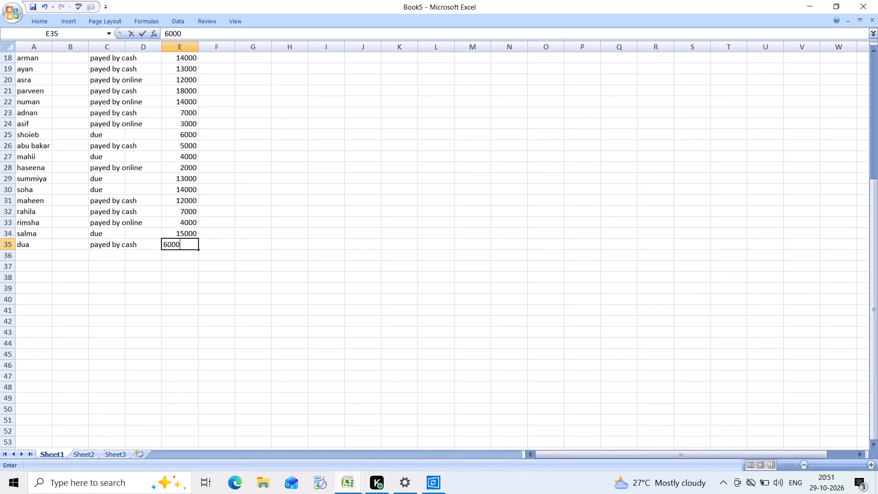
Fill row 36 with afsha in A36, "due" in C36 and 4000 in E36.
click(37, 258)
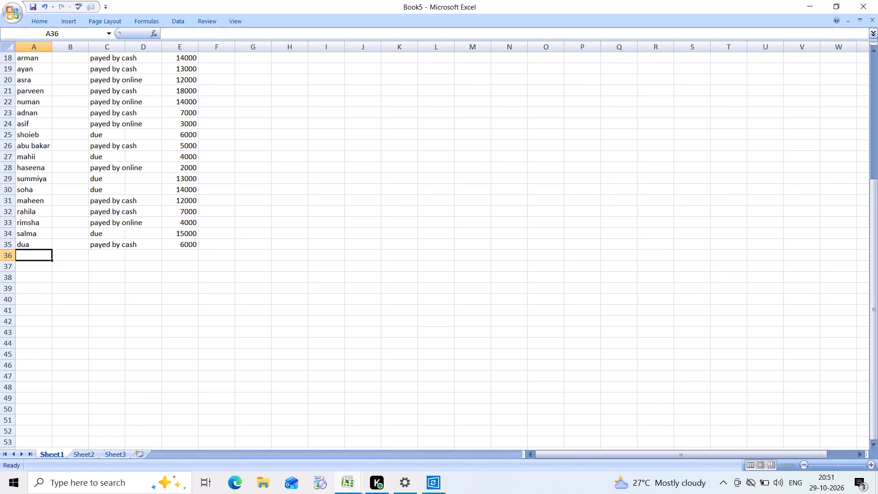
key(a)
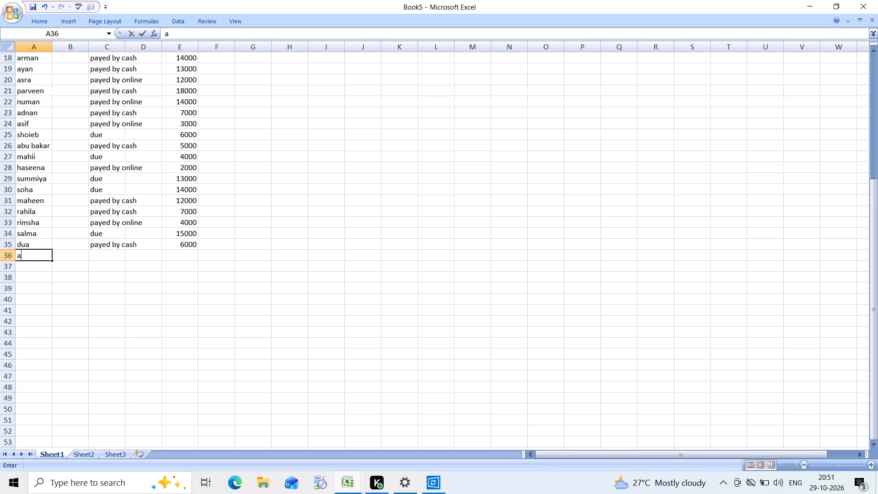
text(fsha)
click(104, 253)
text(due)
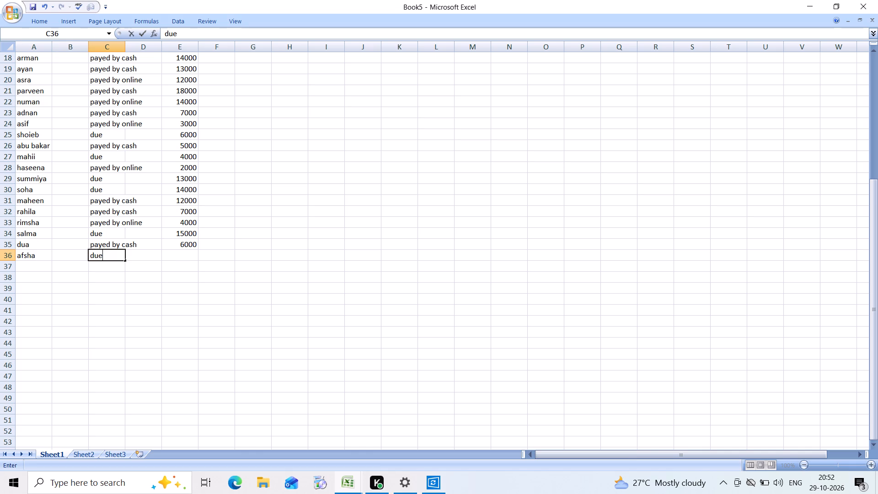
click(182, 252)
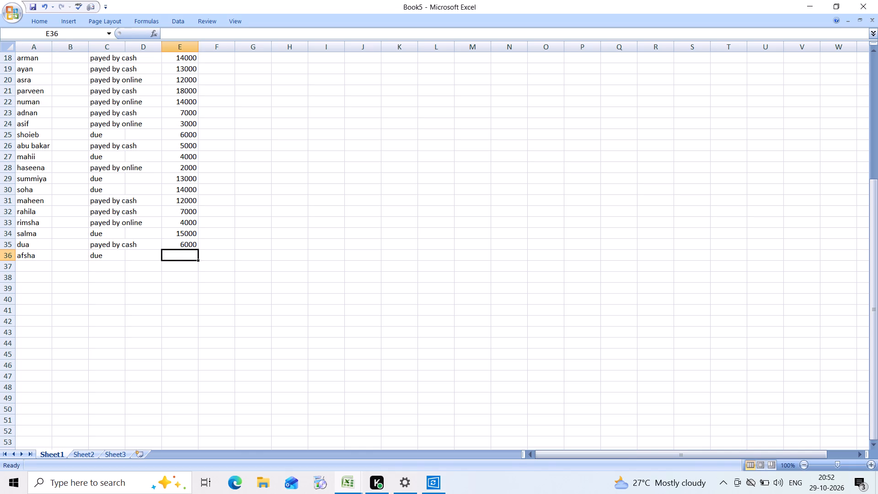
text(4000)
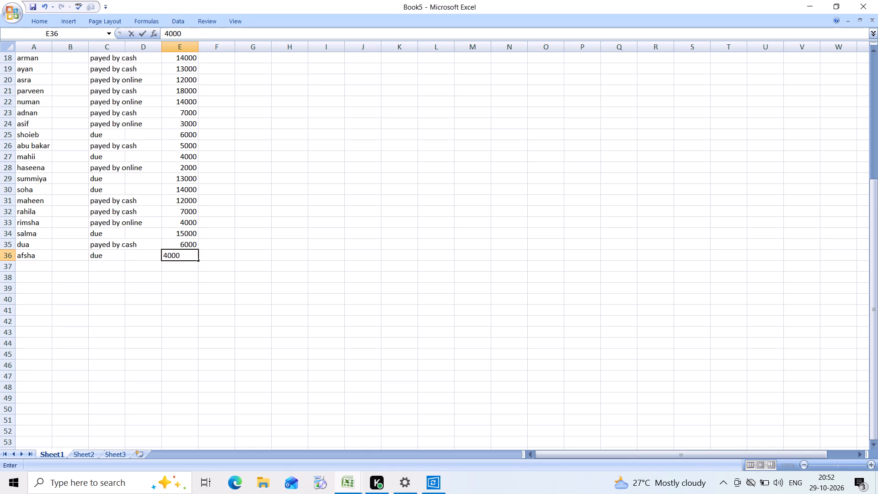
Fill row 37 with ahmedi in A37, "payed by cash" in C37 and 6000 in E37.
click(26, 263)
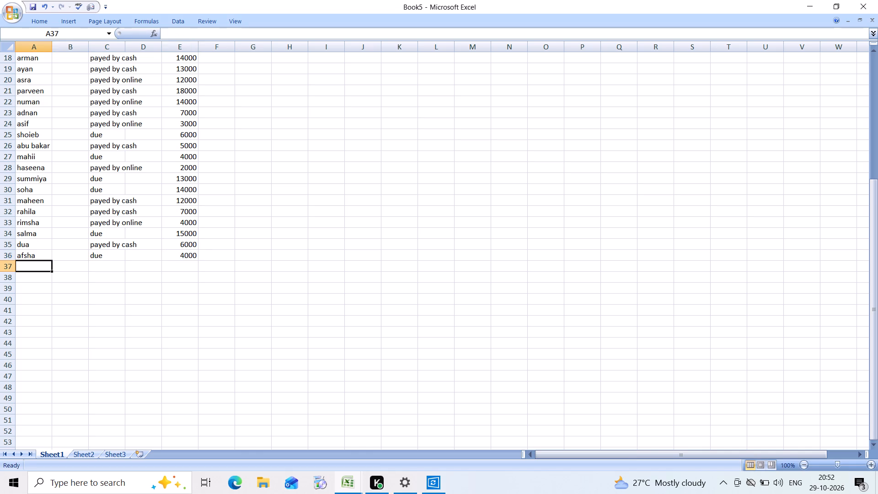
text(ahmedi)
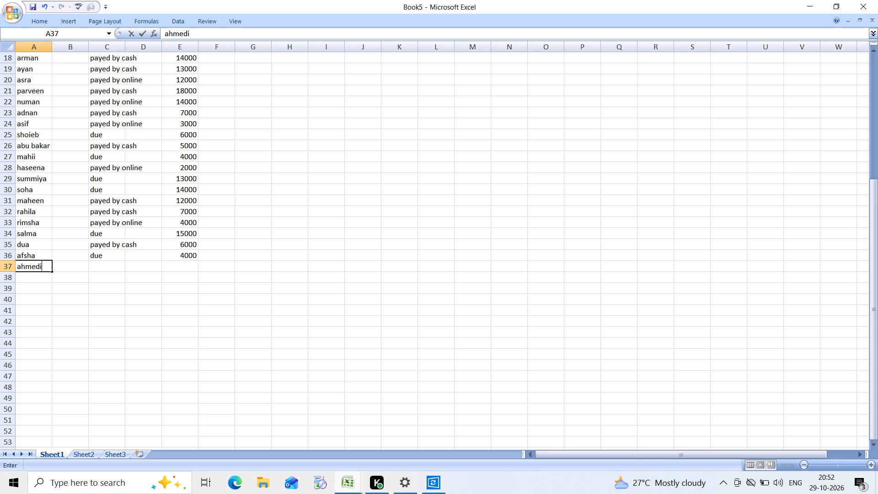
click(95, 267)
text(ps)
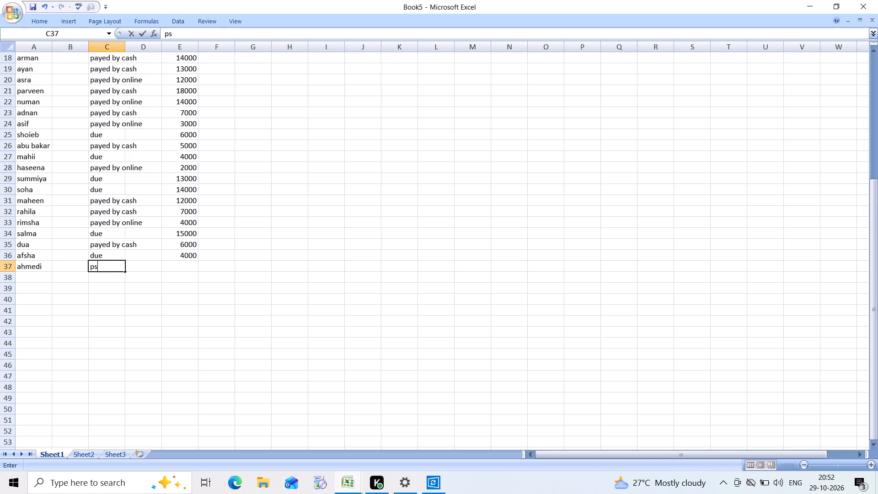
key(BackSpace)
text(ayed by cash)
click(177, 267)
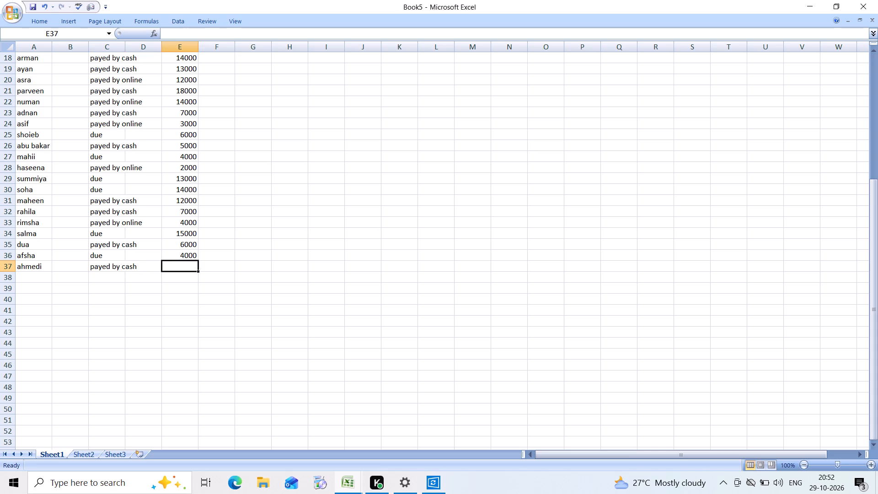
text(6000)
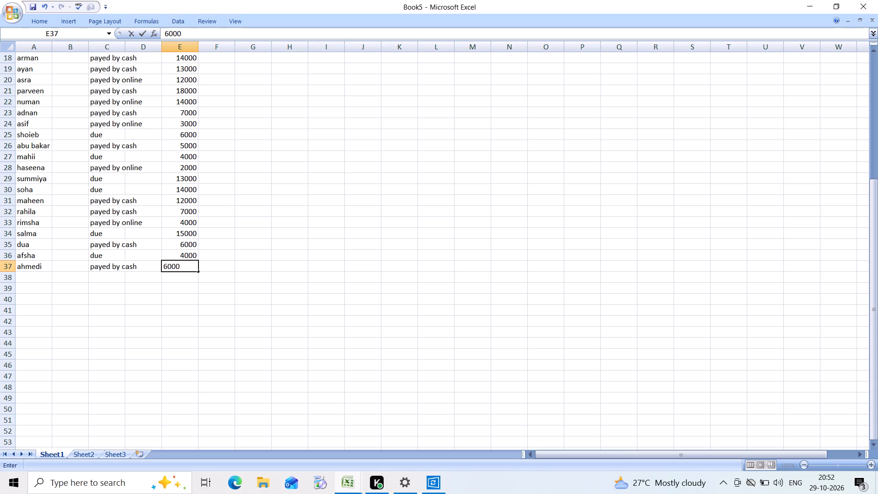
Fill row 38 with amena in A38, "due" in C38 and 7000 in E38.
click(34, 275)
text(amen)
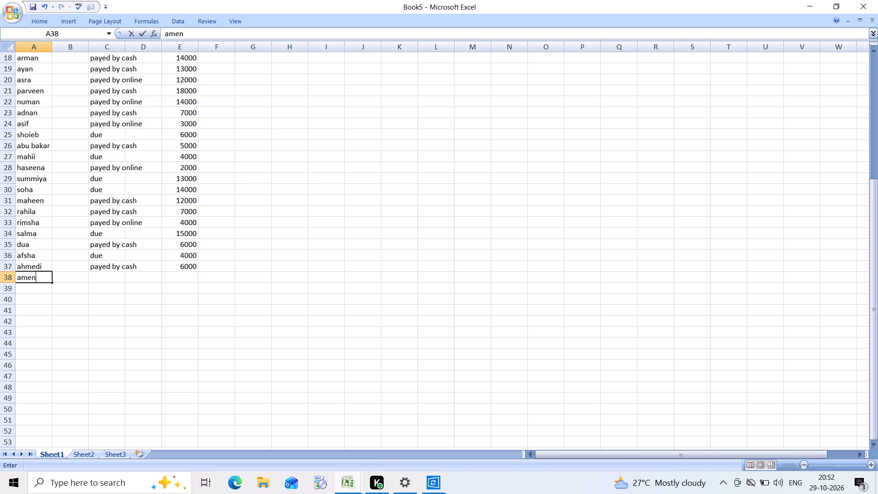
click(108, 275)
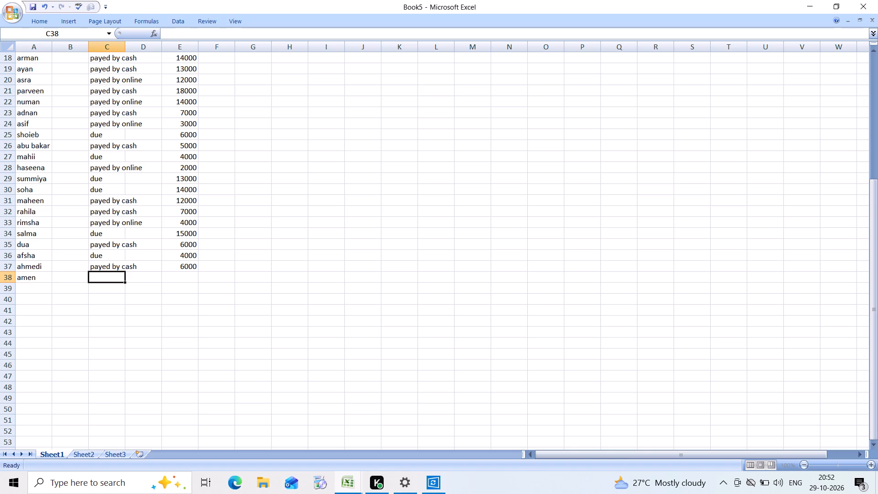
click(38, 281)
key(a)
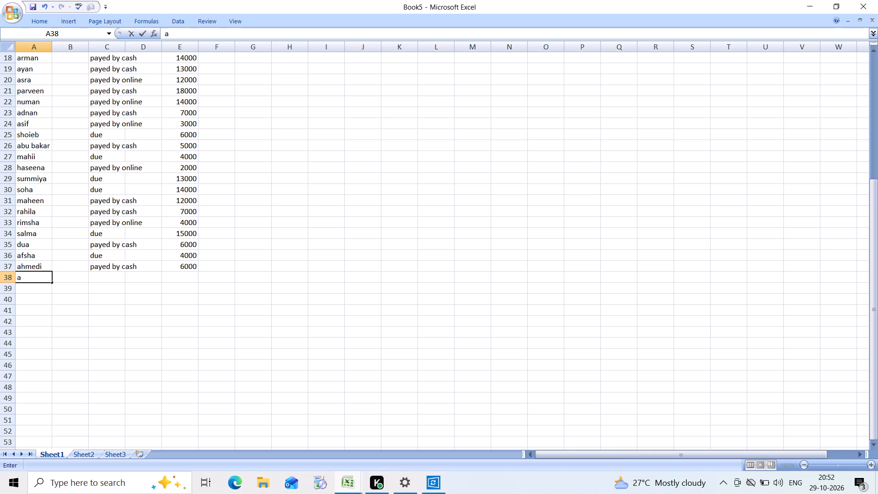
text(mena)
click(112, 276)
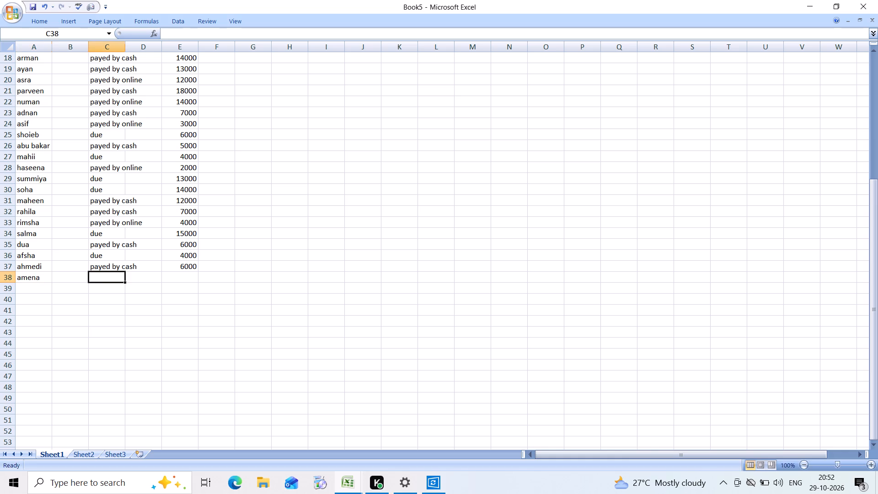
text(due)
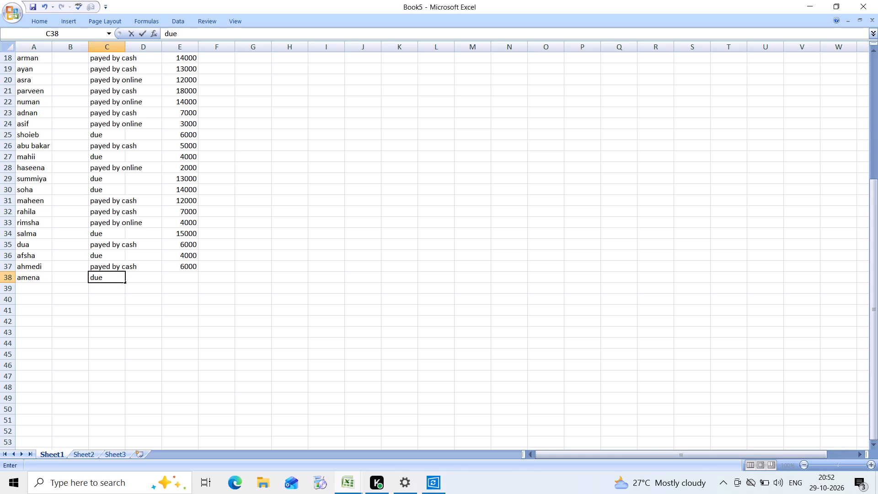
click(174, 274)
key(7)
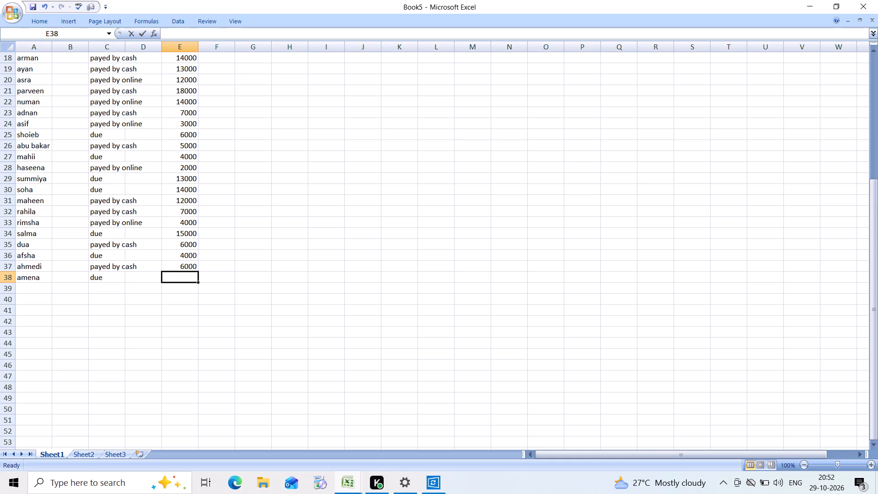
text(0000)
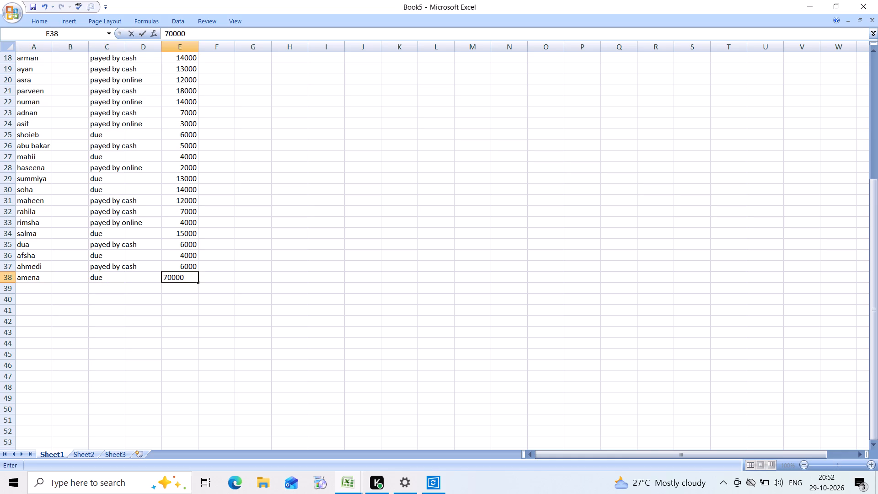
key(BackSpace)
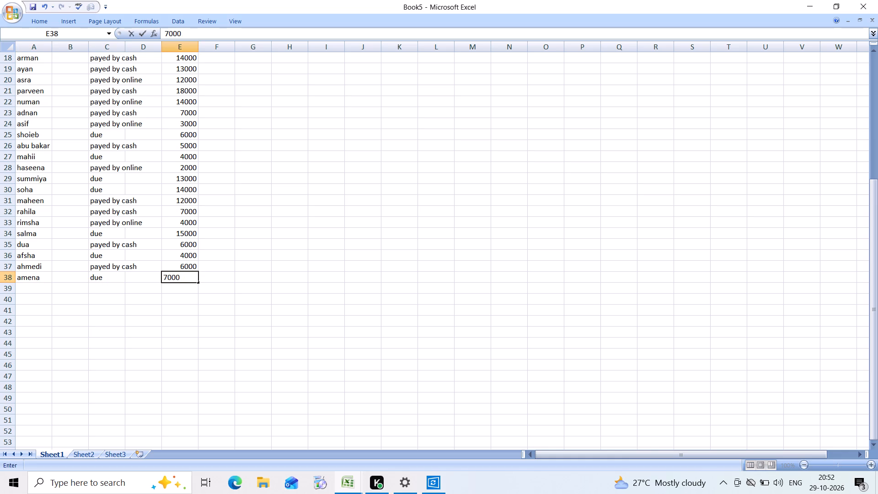
Fill row 39 with amer in A39, "payed by cash" in C39 and 5000 in E39.
click(33, 287)
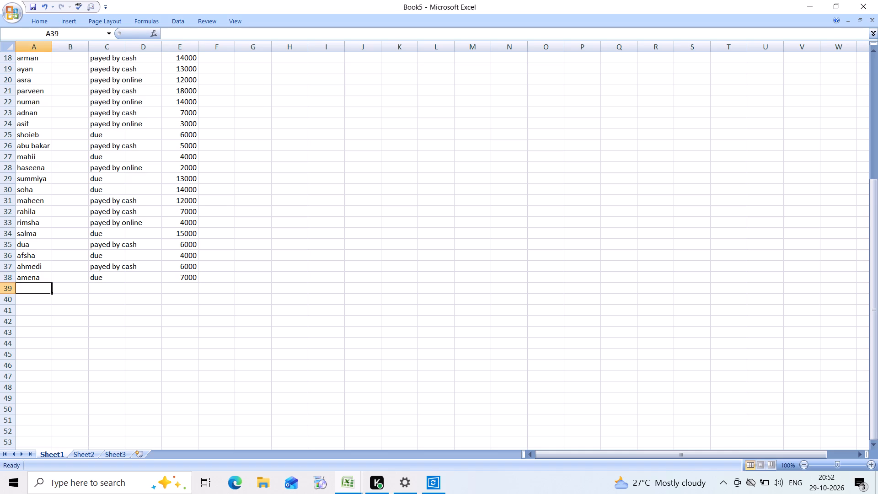
text(amer)
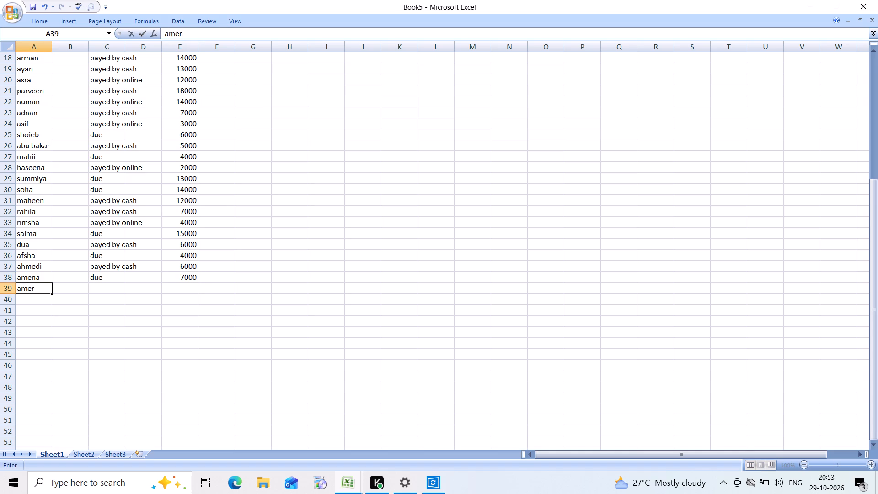
click(93, 286)
text(payed by)
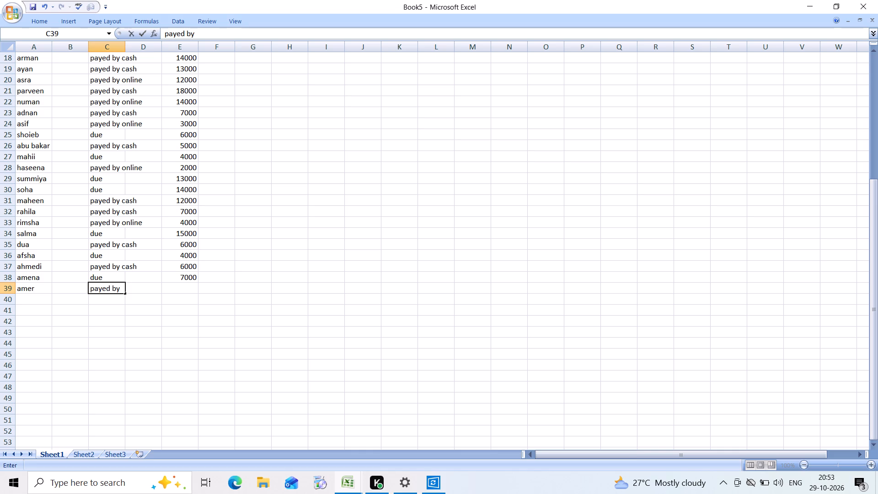
key(space)
text(cash)
click(182, 287)
key(5)
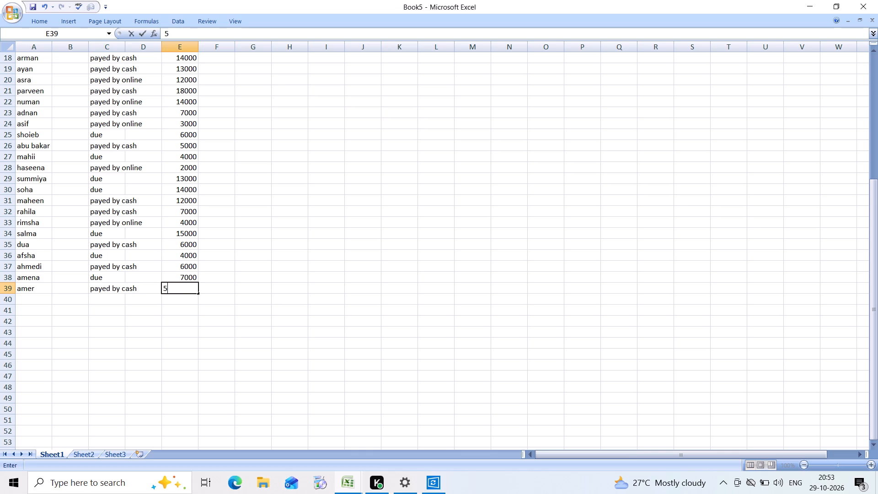
text(000)
Fill row 40 with aneesa in A40, "payed by online" in C40 and 4000 in E40.
click(35, 300)
text(aneesa)
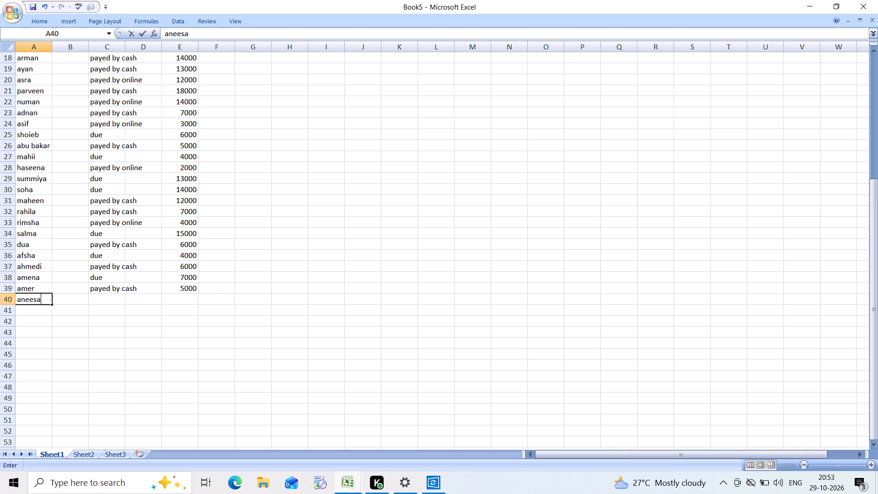
click(106, 300)
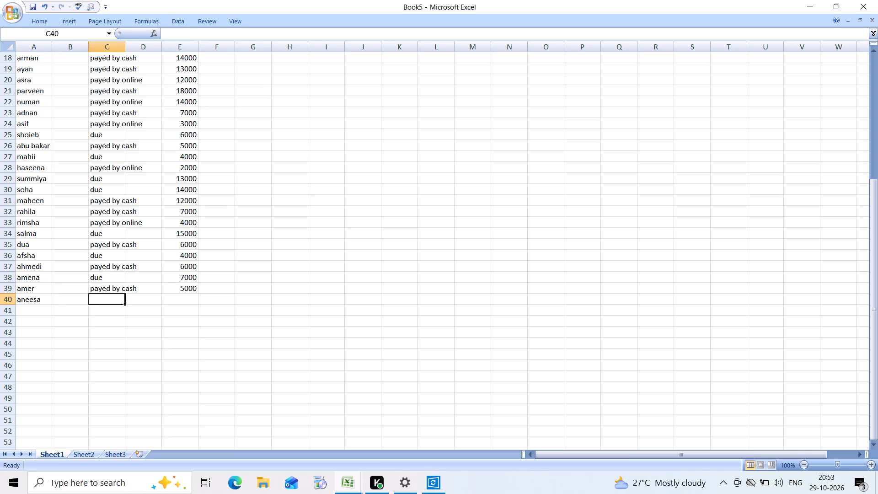
text(payed by)
key(space)
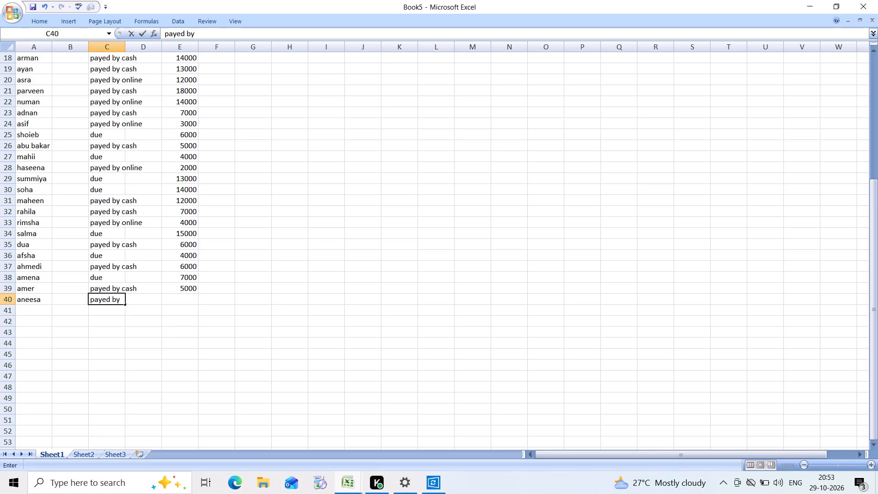
text(online)
click(170, 299)
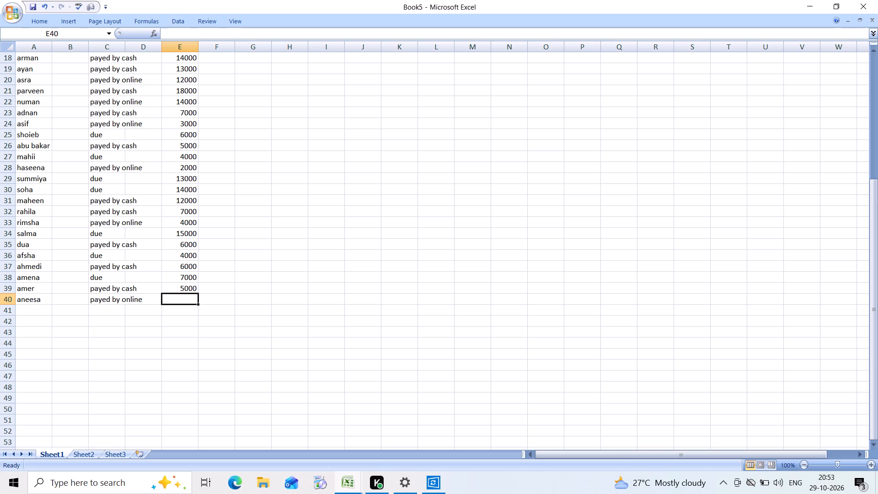
text(4000)
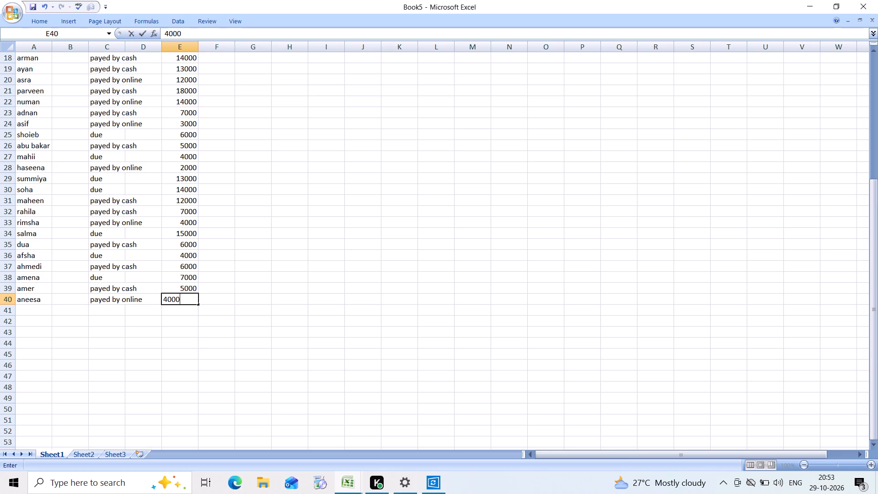
Fill row 41 with anjum in A41, "due" in C41 and 6000 in E41.
click(40, 309)
text(anjum)
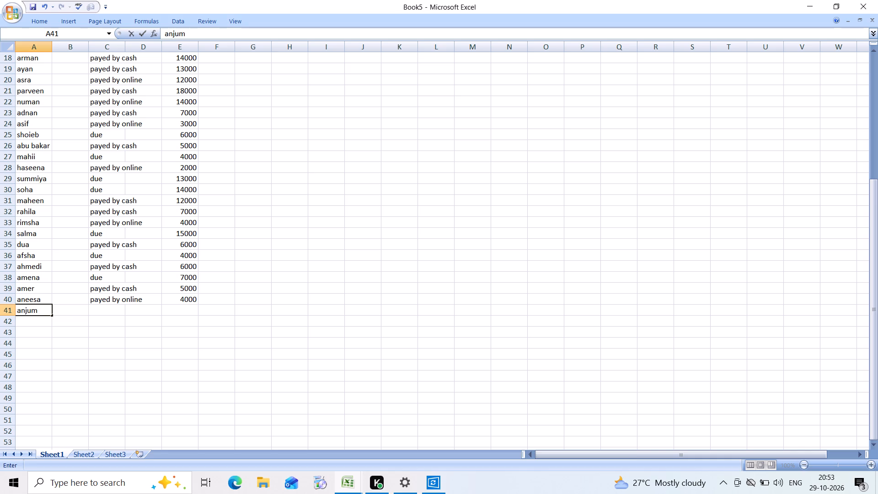
click(91, 308)
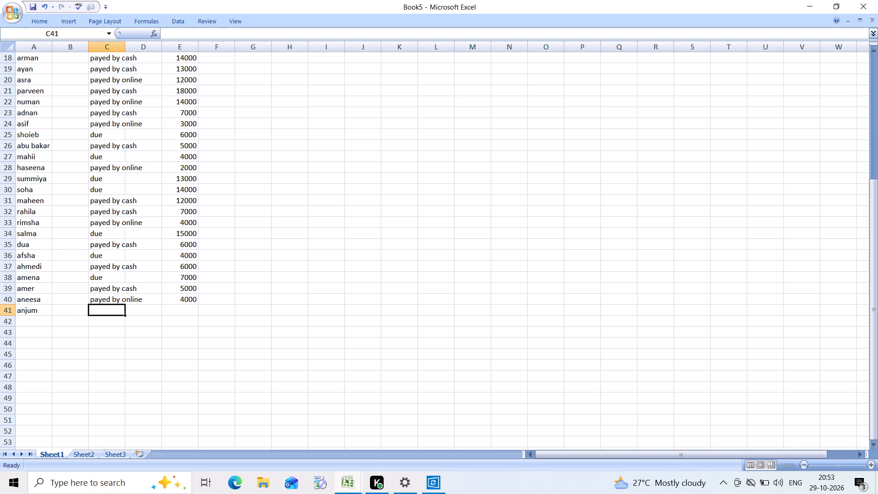
text(due)
click(178, 308)
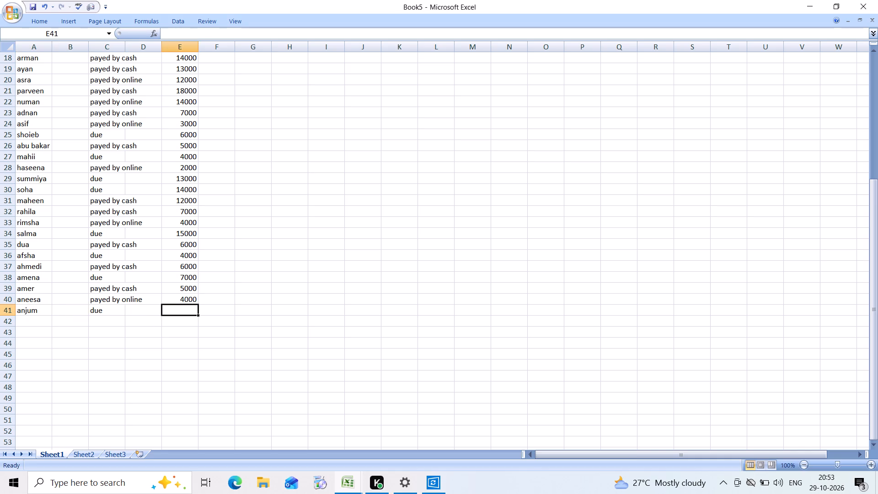
text(6000)
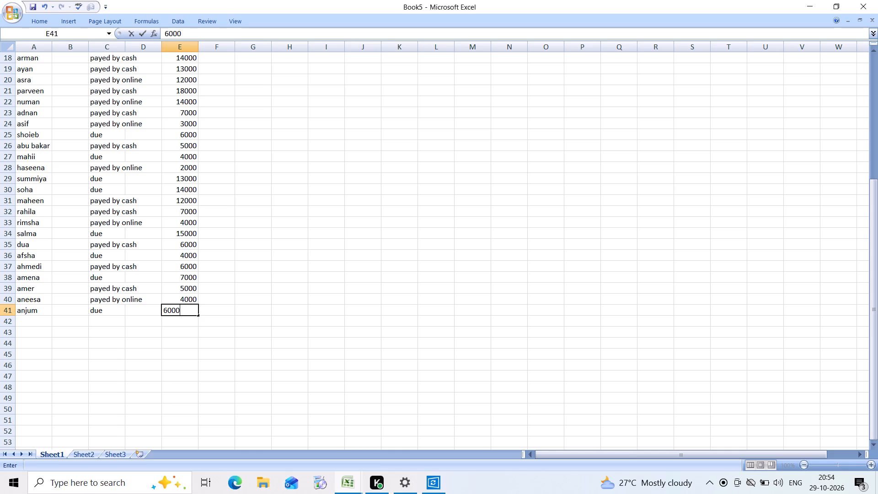
Fill row 42 with arhan in A42, "payed by cash" in C42 and 7000 in E42.
click(24, 320)
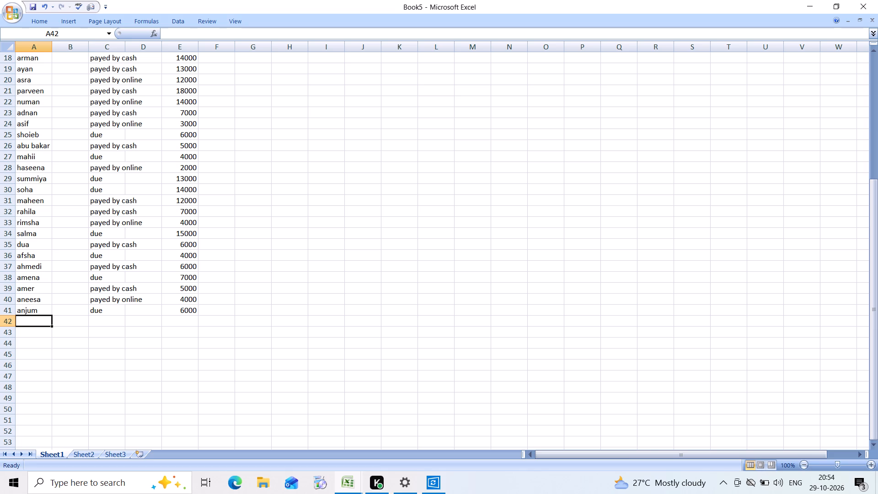
key(a)
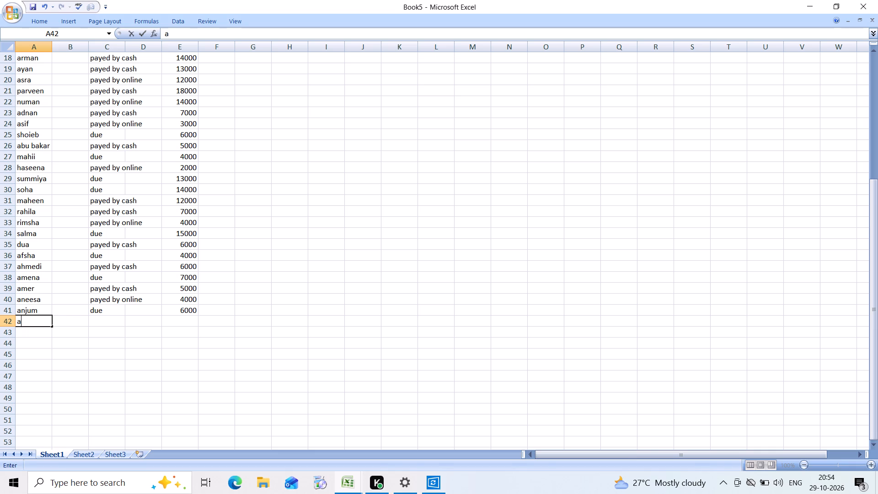
key(n)
text(ee)
text(ma)
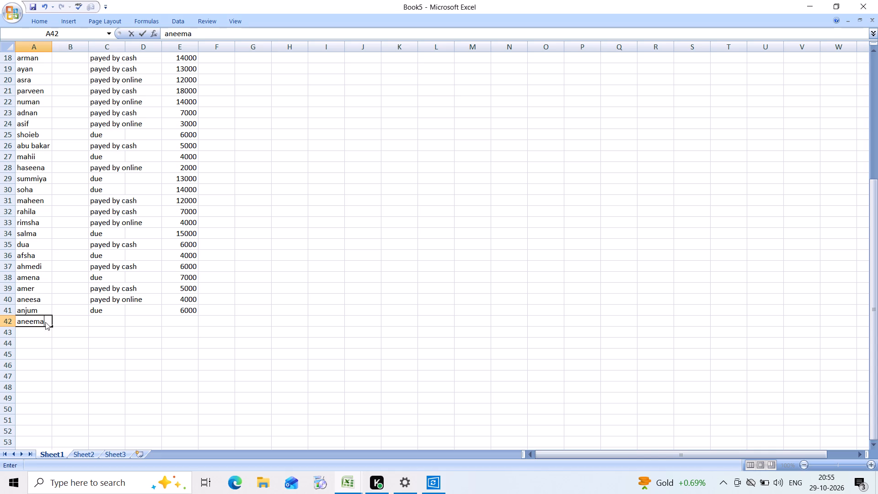
key(BackSpace)
key(BackSpace)
key(BackSpace)
key(BackSpace)
key(BackSpace)
key(a)
key(BackSpace)
text(rha)
key(n)
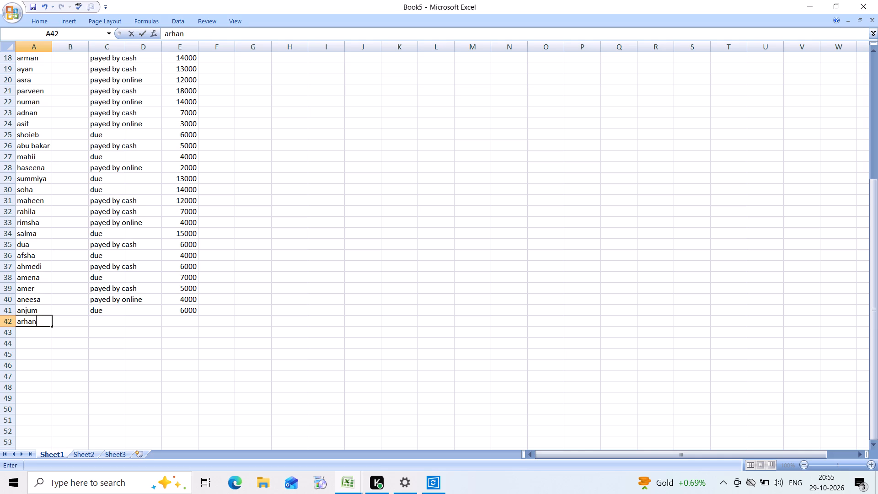
click(91, 322)
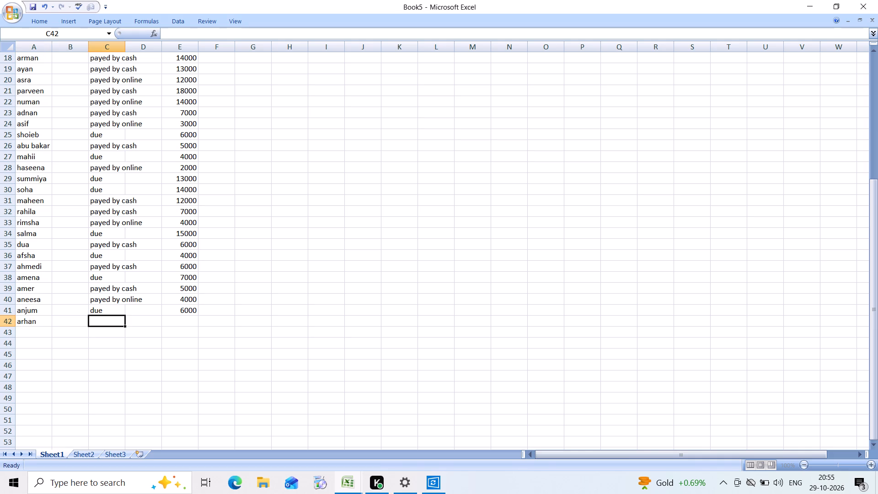
text(payed by cash)
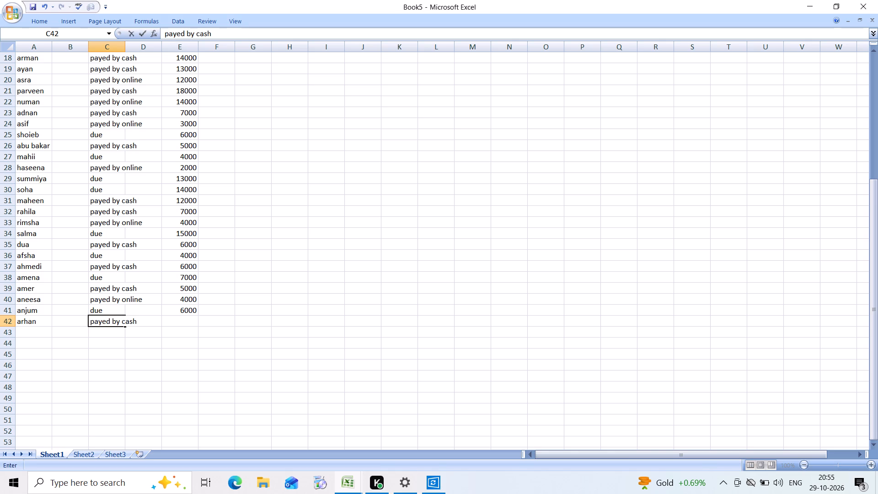
click(189, 318)
text(7000)
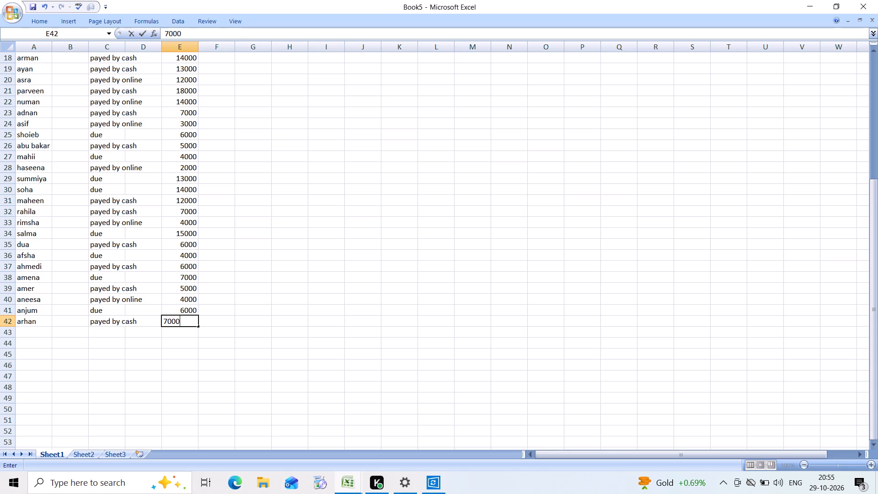
Fill row 43 with arshiya in A43, "payed by cash" in C43 and 6000 in E43.
click(37, 334)
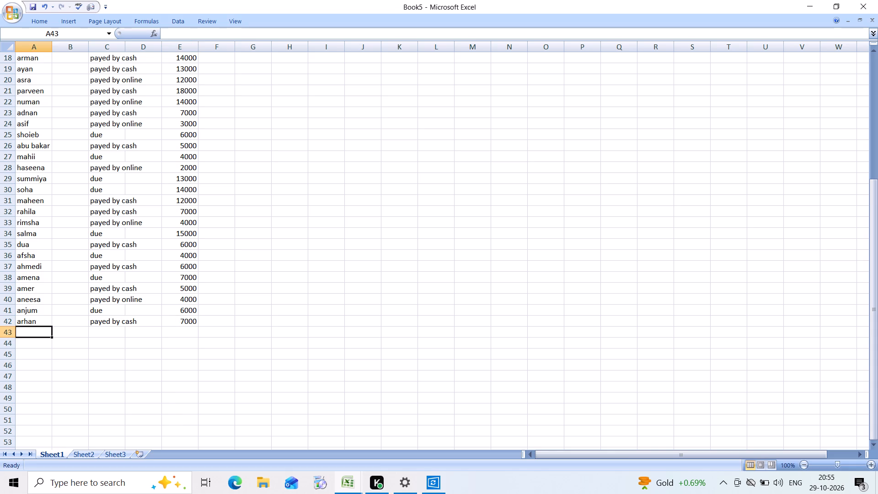
text(ar)
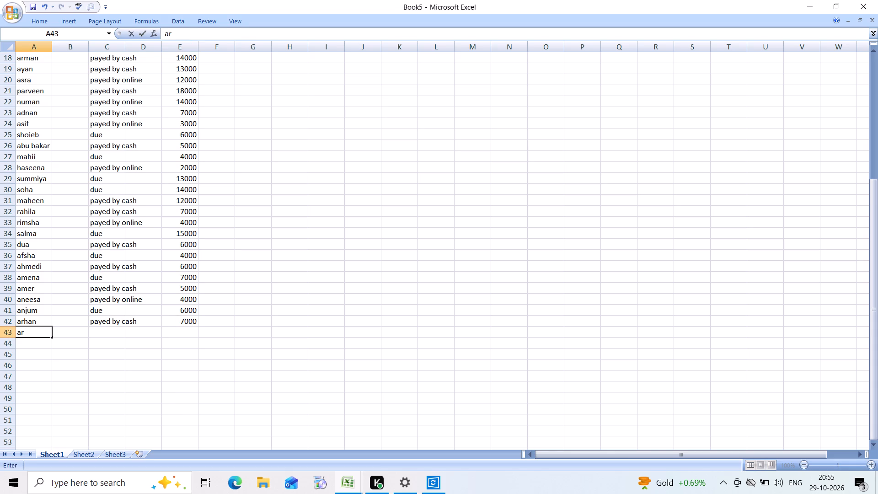
key(s)
text(hiya)
key(space)
click(112, 332)
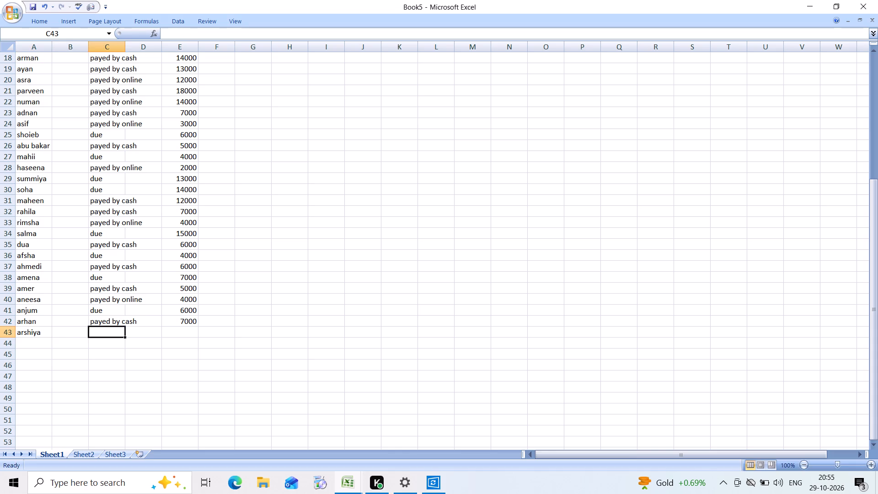
text(payed by cash)
click(173, 330)
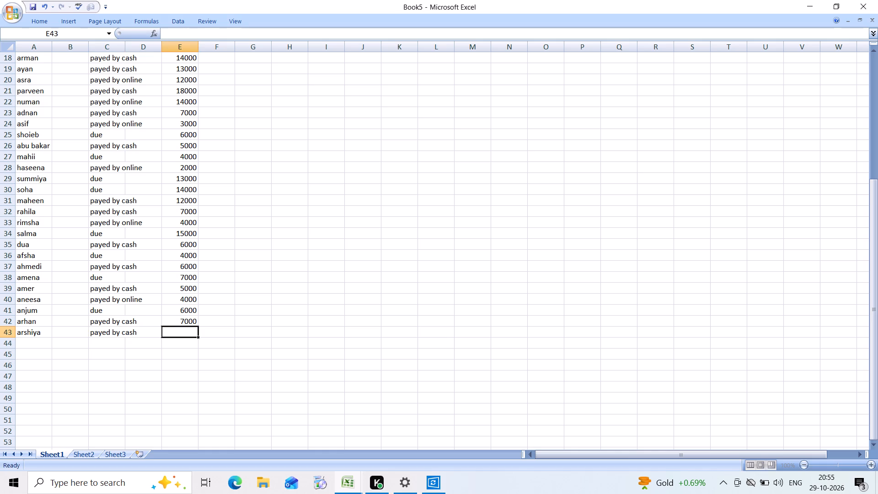
text(6000)
Fill row 44 with asreen in A44, "payed by online" in C44 and 6000 in E44.
click(28, 345)
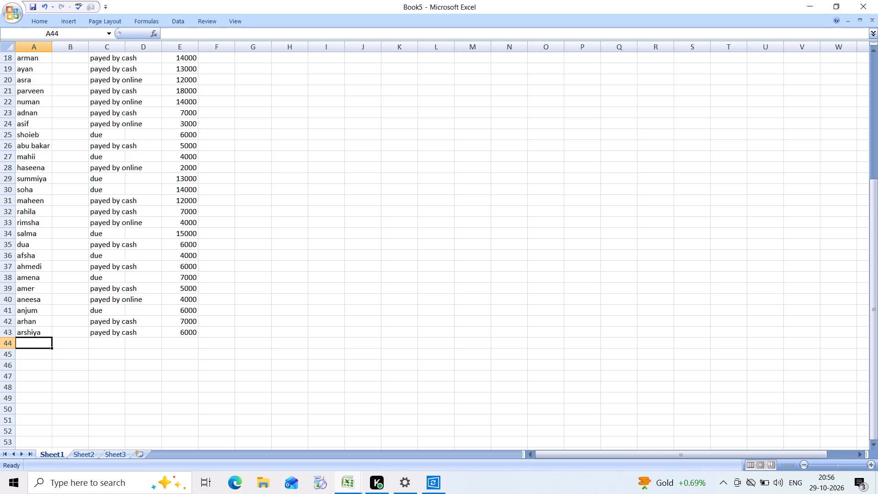
text(as)
text(re)
key(e)
key(n)
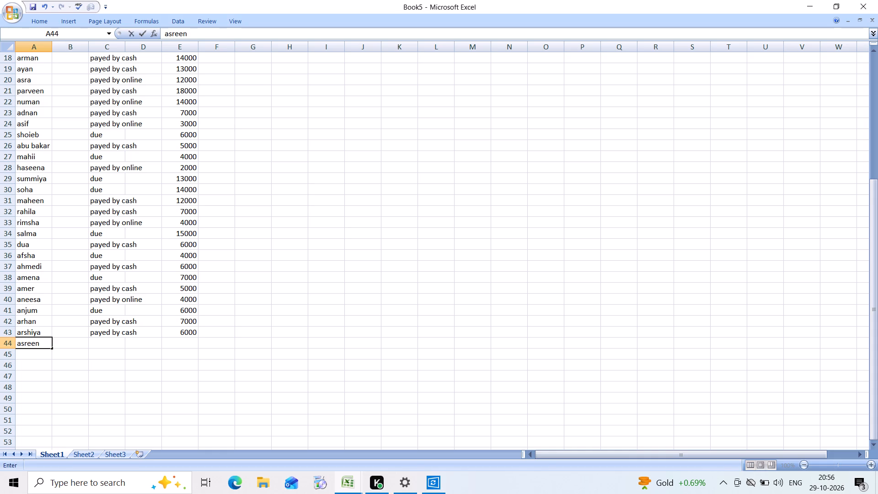
click(97, 342)
text(payed by)
key(space)
text(onlinr)
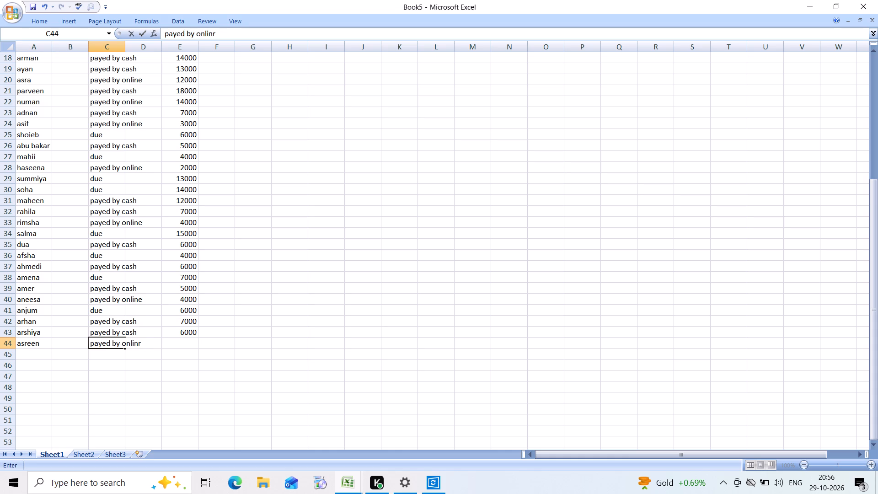
key(BackSpace)
key(e)
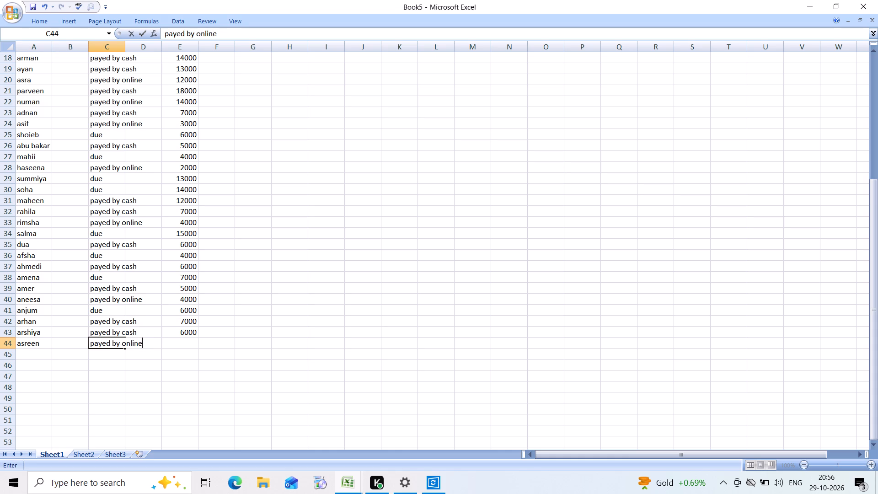
click(193, 344)
text(6000)
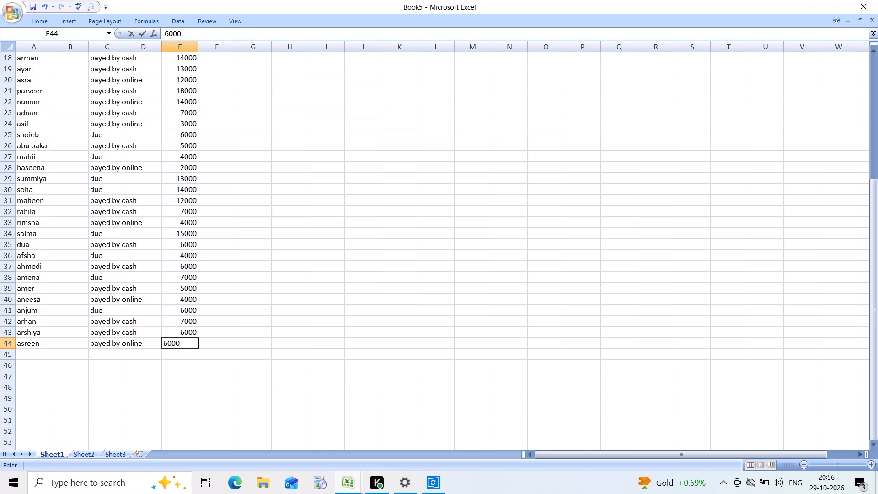
Fill row 45 with sidra in A45, "due" in C45 and 9000 in E45.
click(33, 351)
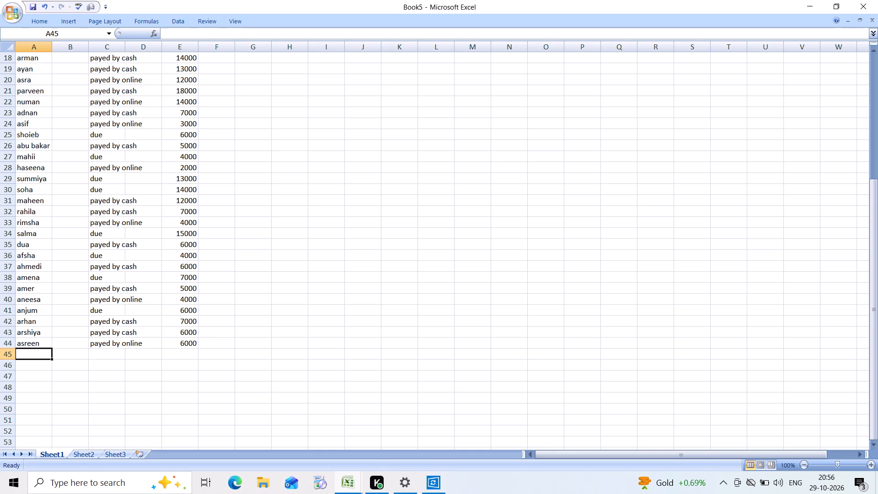
key(s)
key(i)
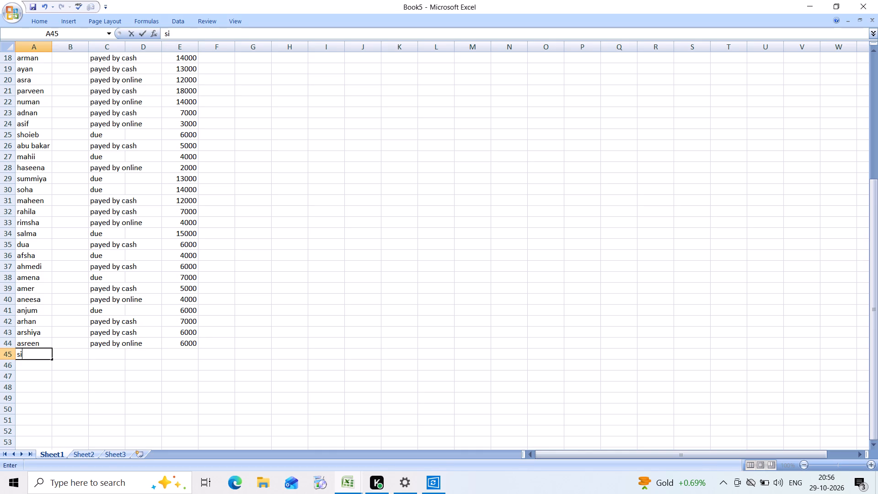
text(dra)
click(108, 355)
text(due)
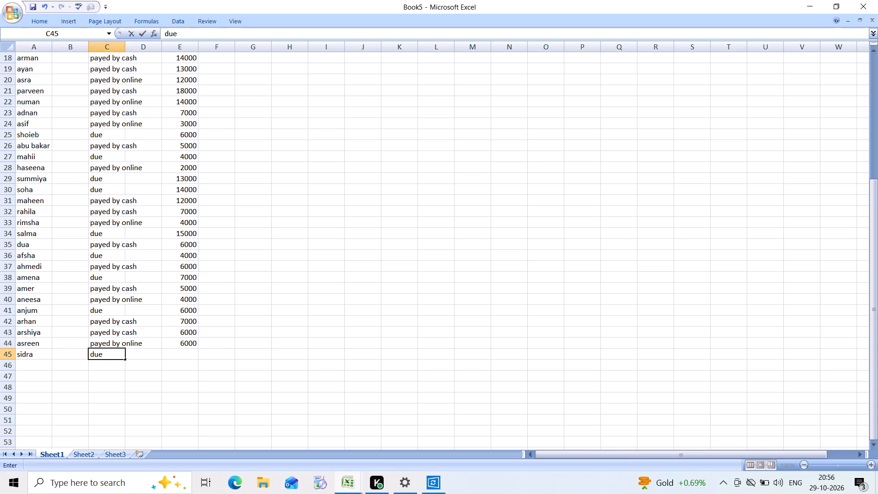
click(183, 352)
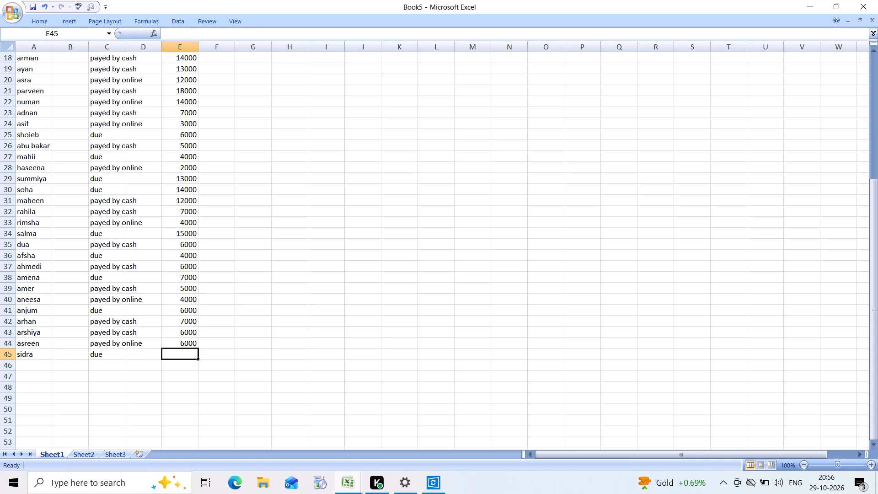
text(9000)
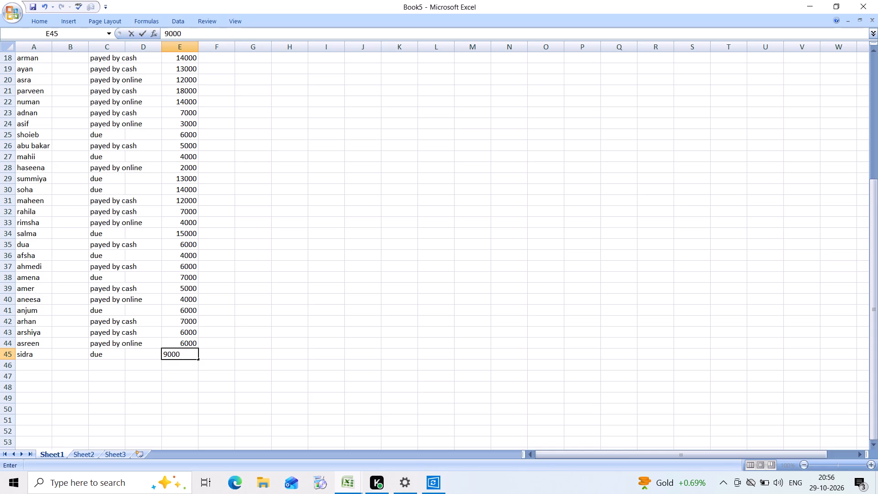
Enter the name badar in A46 and move on to C46.
click(34, 364)
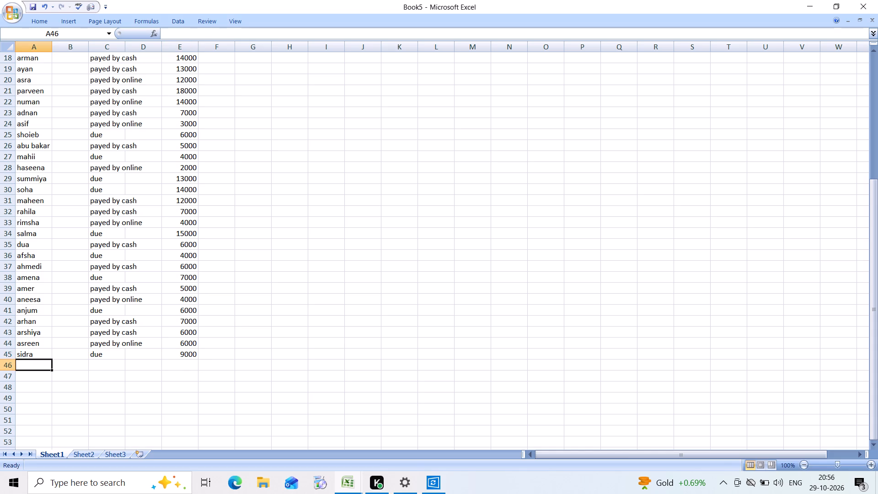
text(badar)
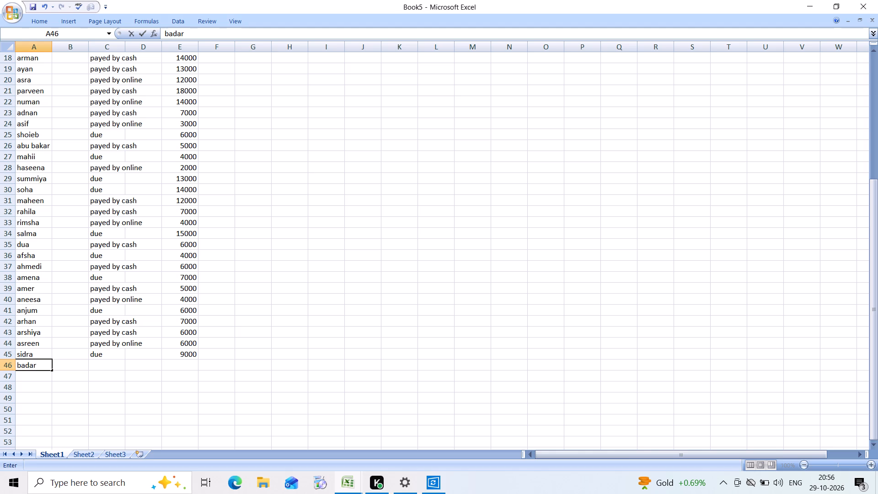
click(94, 366)
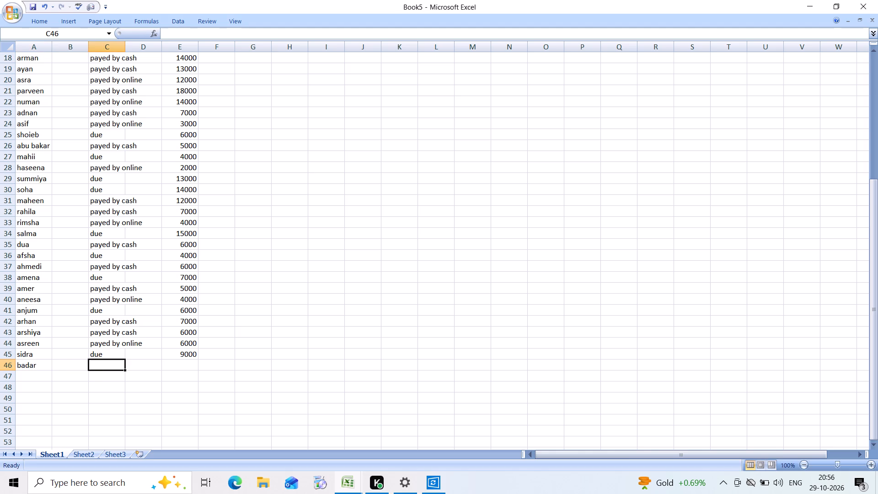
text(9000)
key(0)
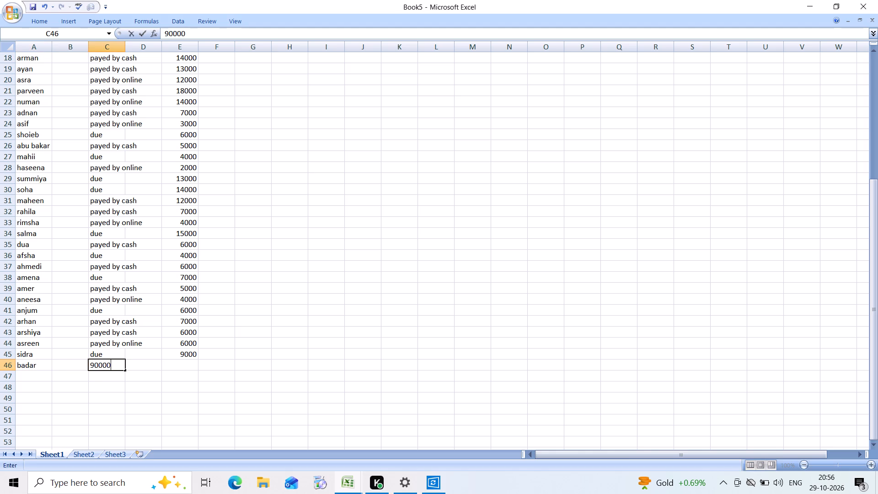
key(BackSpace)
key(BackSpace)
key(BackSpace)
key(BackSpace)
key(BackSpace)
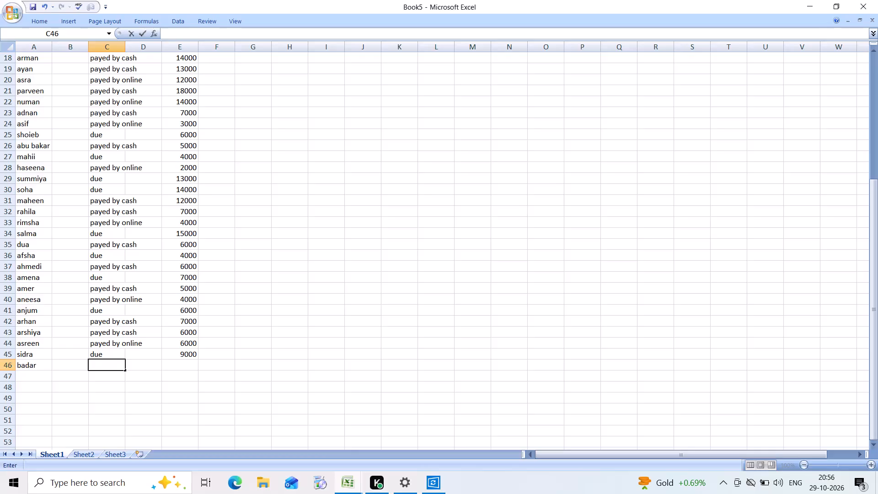
Complete row 46 with "payed by cash" in C46 and 4000 in E46.
text(payed by)
key(space)
text(cs)
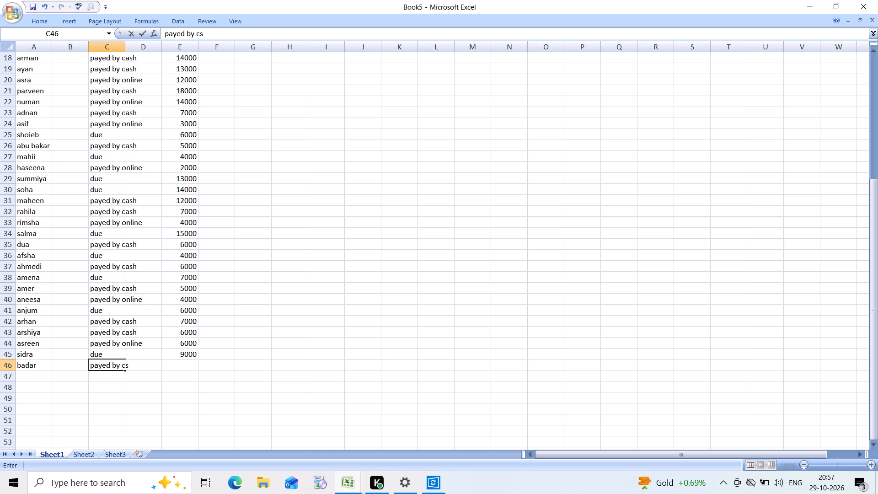
key(BackSpace)
text(ash)
click(175, 369)
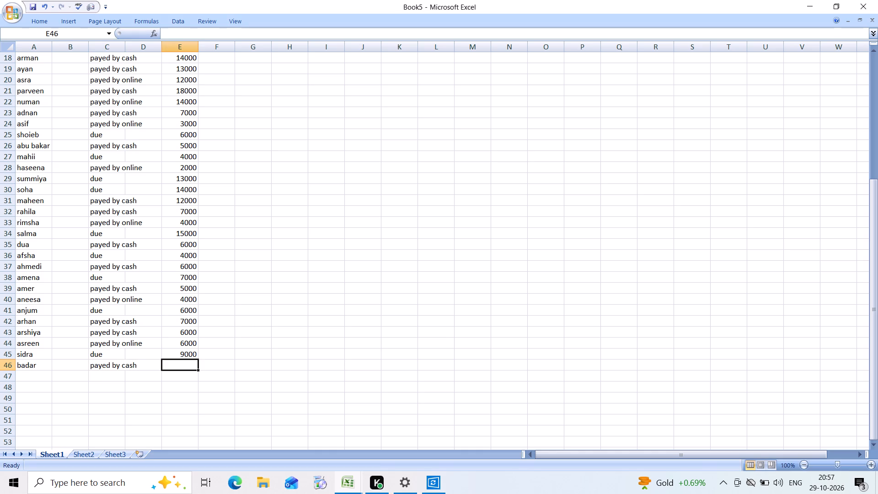
key(4)
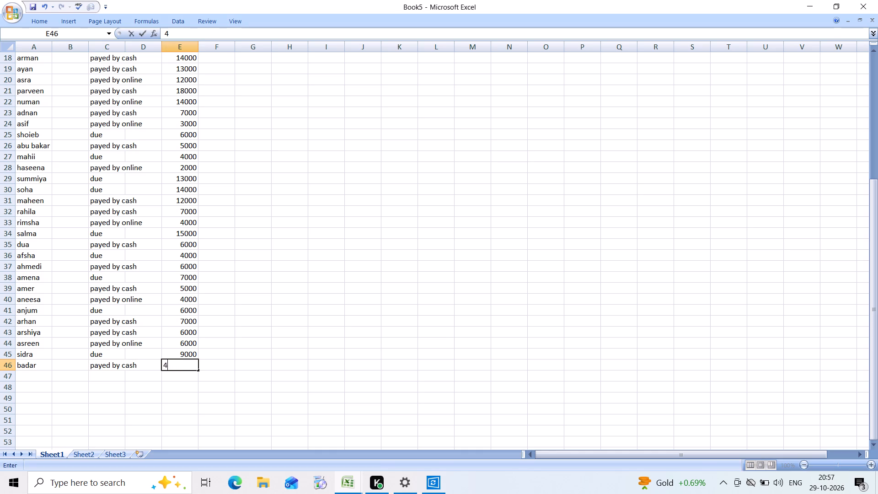
text(000)
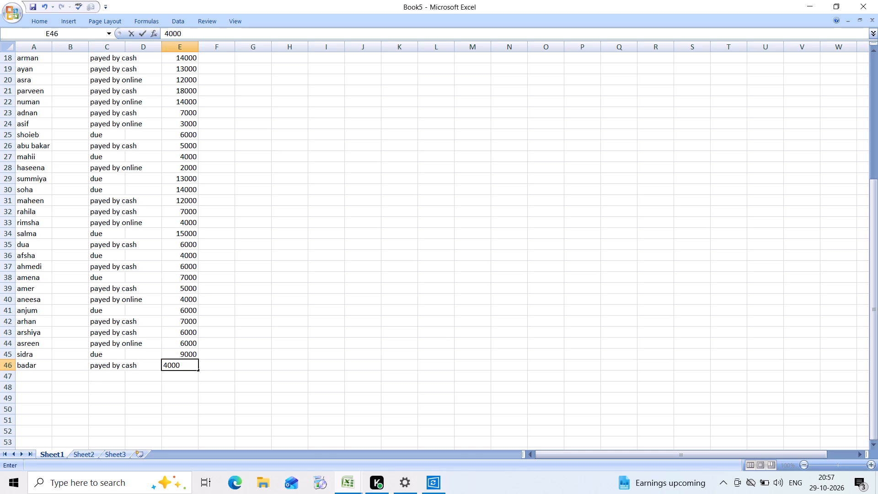
Fill row 47 with banu appa in A47, "payed by cash" in C47 and 3000 in E47.
click(30, 377)
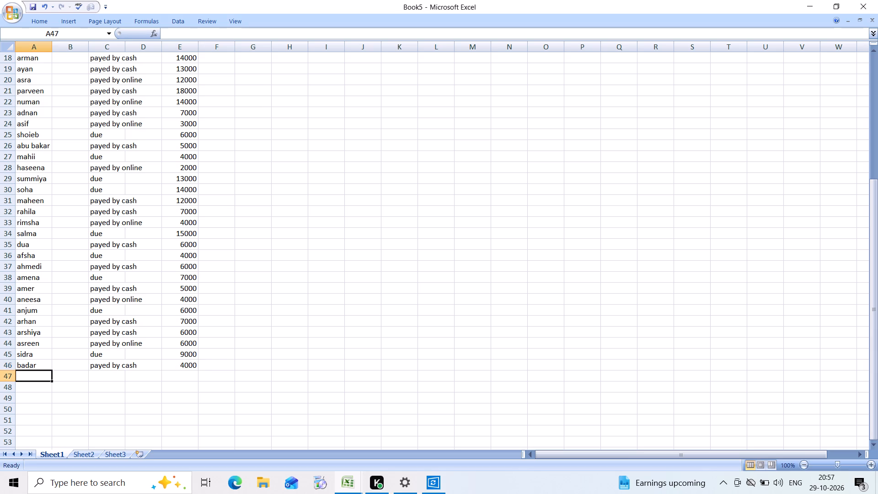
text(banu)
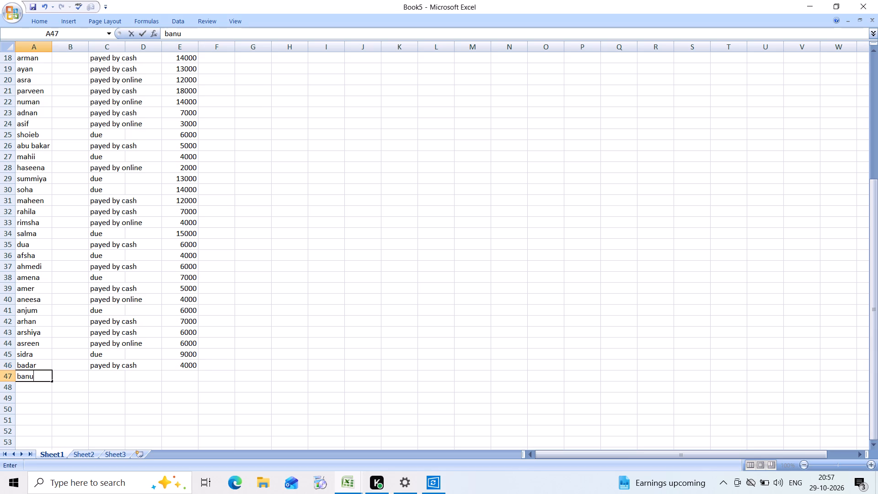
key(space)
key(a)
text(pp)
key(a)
click(114, 376)
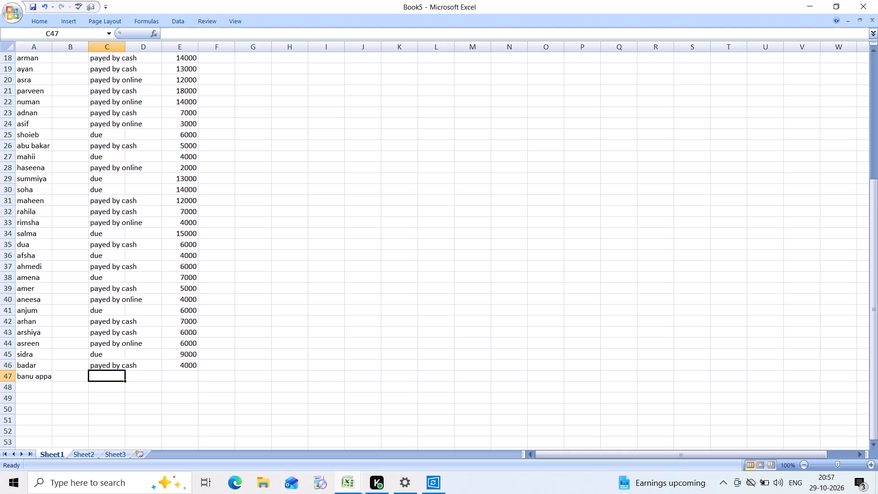
text(payeda)
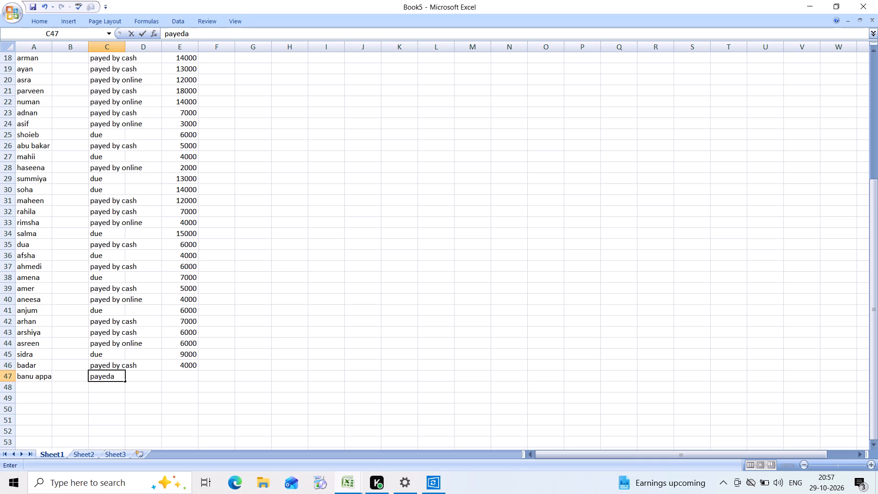
key(BackSpace)
key(BackSpace)
key(BackSpace)
text(ed)
key(space)
text(by)
key(space)
text(cash)
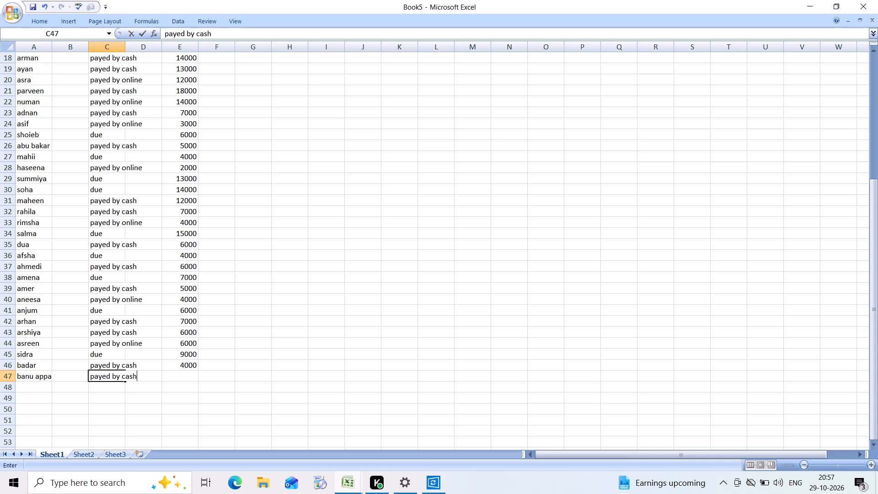
click(187, 374)
key(3)
text(000)
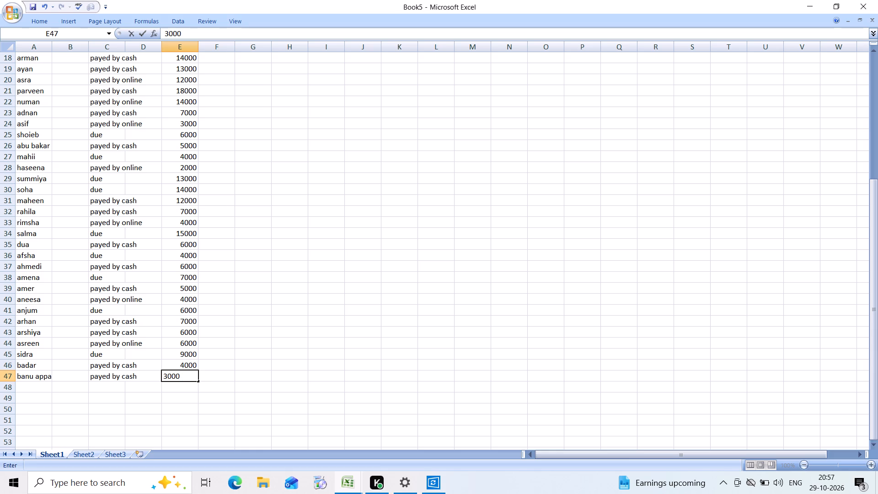
Fill row 48 with badu in A48, "due" in C48 and 5000 in E48, and move on to A49.
click(33, 385)
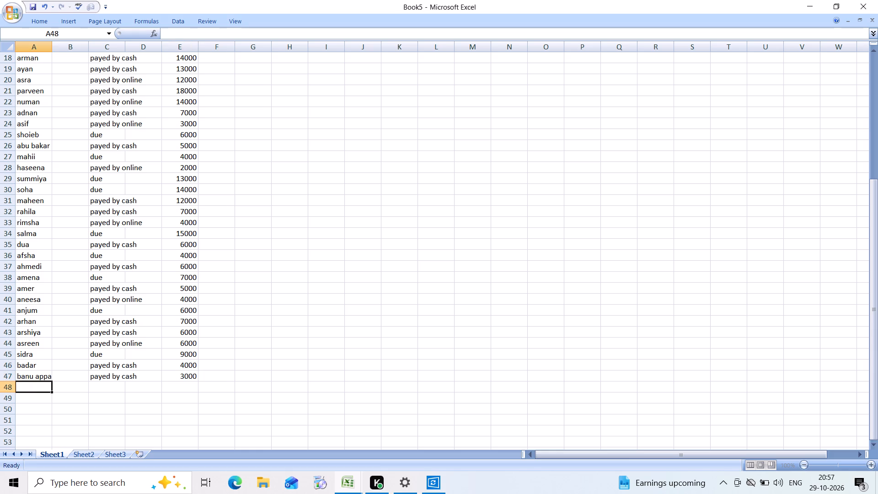
text(badu)
key(space)
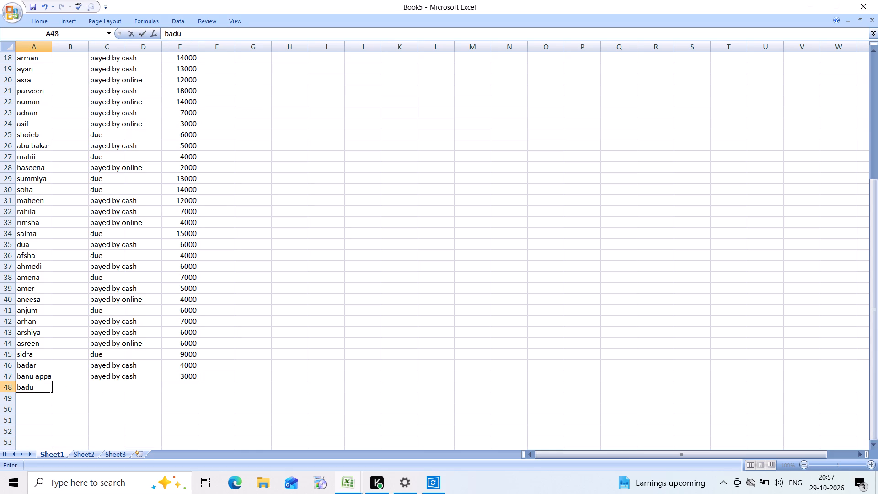
click(95, 390)
text(due)
click(187, 389)
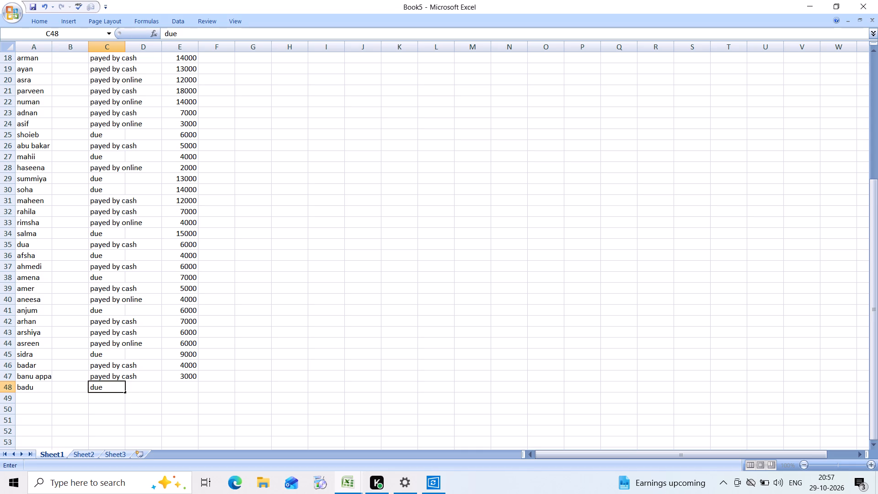
text(5000)
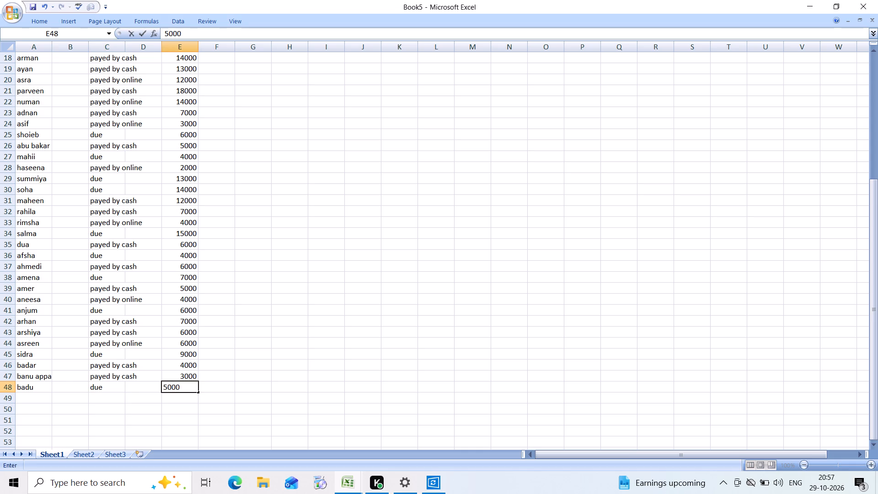
click(42, 398)
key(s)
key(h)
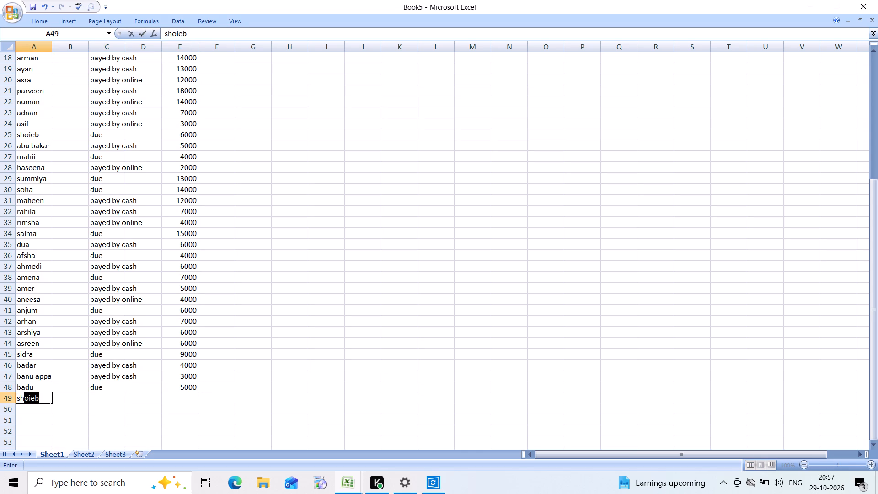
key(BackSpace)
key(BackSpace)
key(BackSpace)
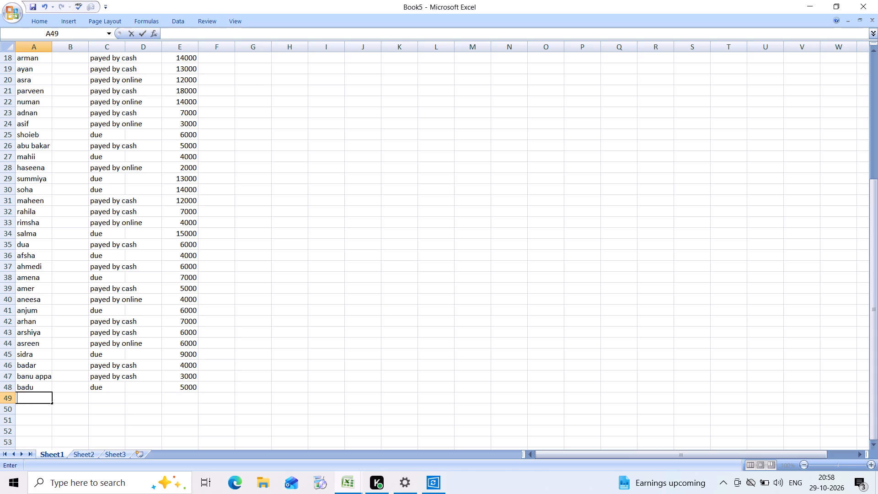
Fill row 49 with faizan in A49, "payed by cash" in C49 and 7000 in E49.
text(faizan)
click(106, 401)
text(payed by)
key(space)
text(cash)
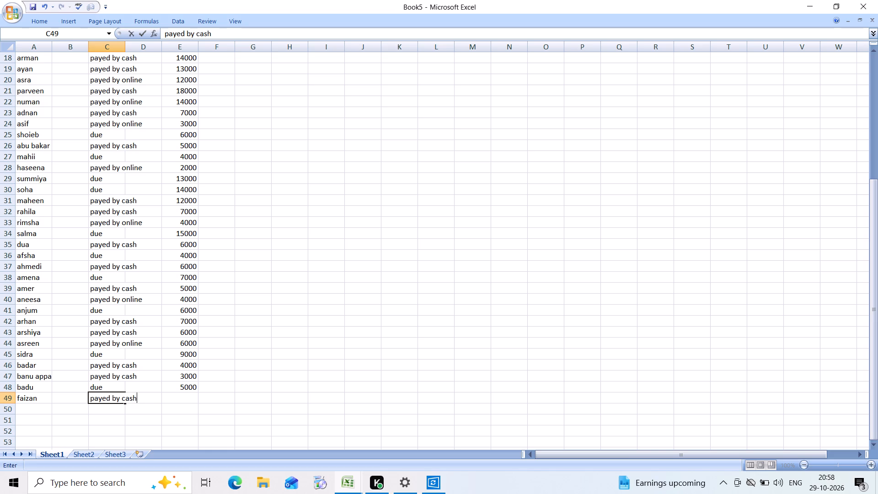
click(194, 397)
text(7000)
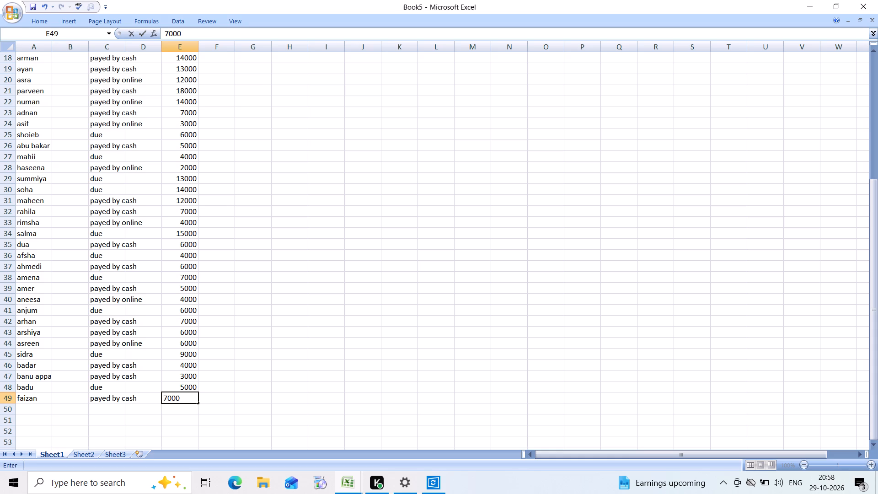
Fill row 50 with farhan in A50, "payed by cash" in C50 and 4000 in E50.
click(42, 408)
text(farhan)
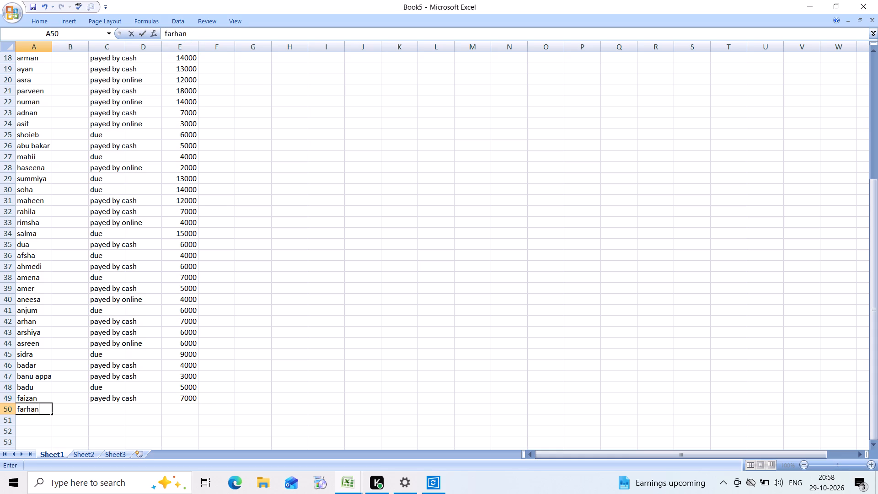
click(102, 408)
text(payef)
key(space)
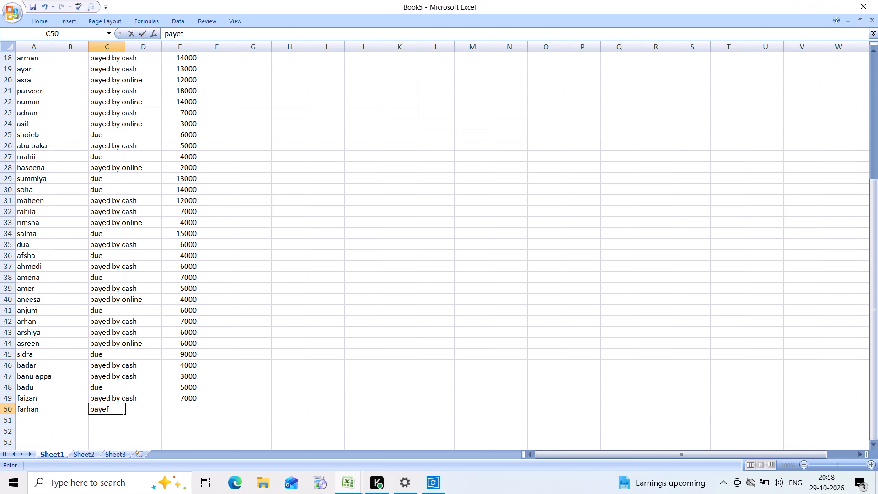
key(BackSpace)
key(BackSpace)
text(d by cash)
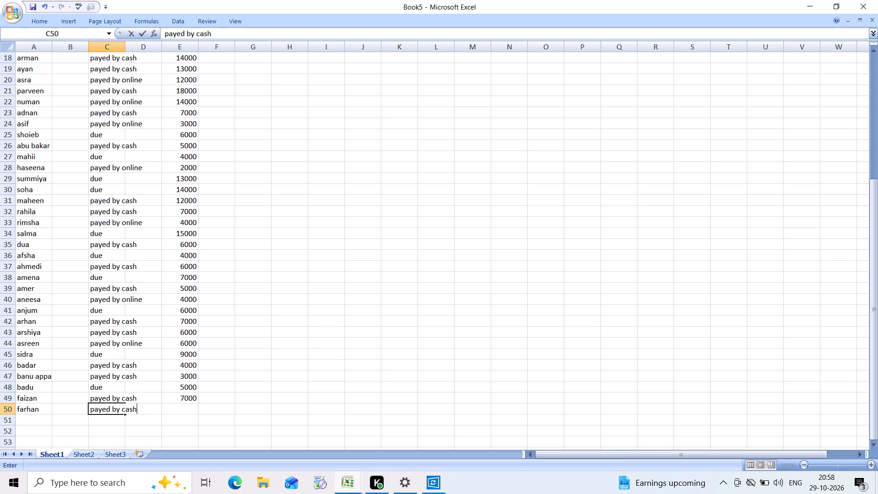
click(172, 405)
text(4000)
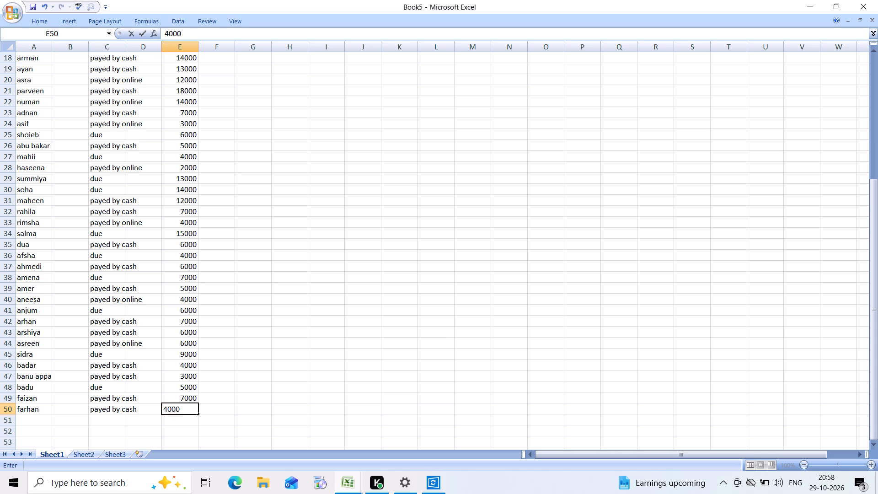
Fill row 51 with furkhan in A51, "due" in C51 and 5000 in E51.
click(43, 421)
text(furkhan)
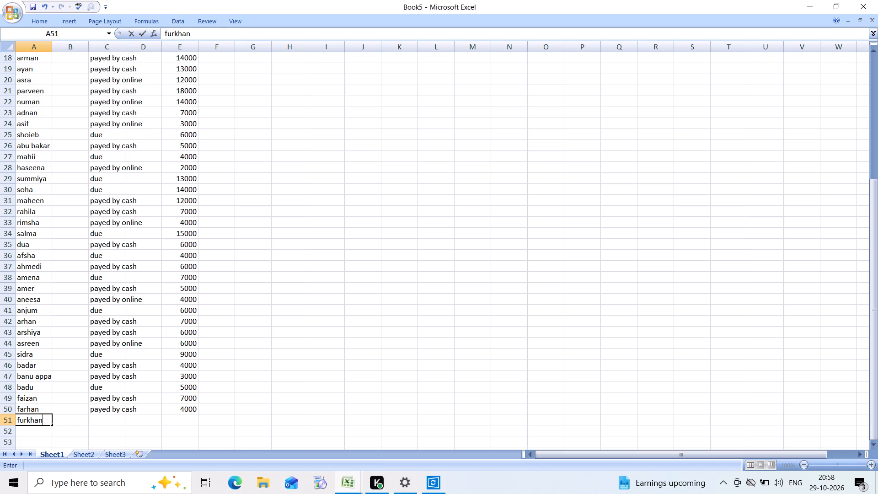
click(100, 418)
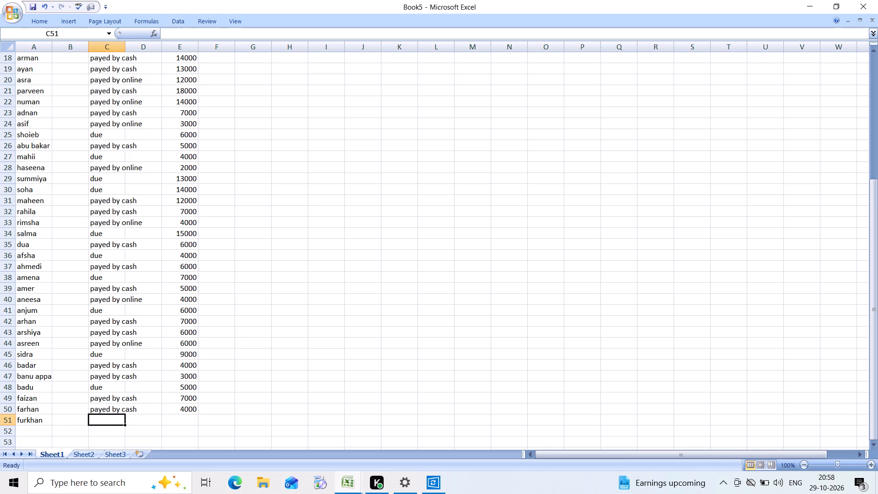
text(due)
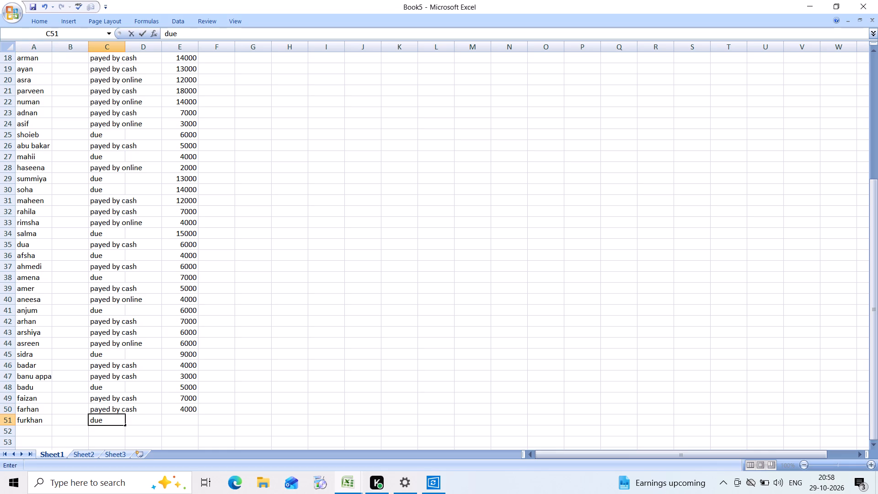
click(174, 420)
text(5000)
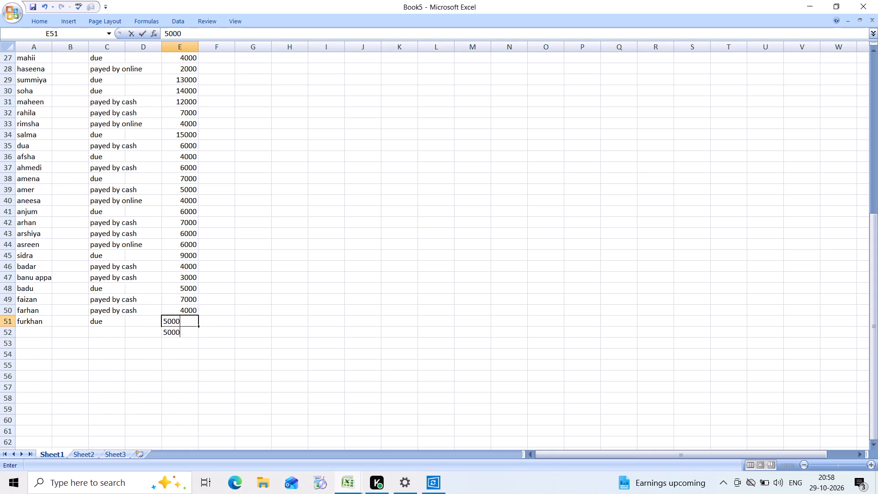
Fill row 52 with gulnar in A52, "payed by cash" in C52 and 4000 in E52.
click(21, 336)
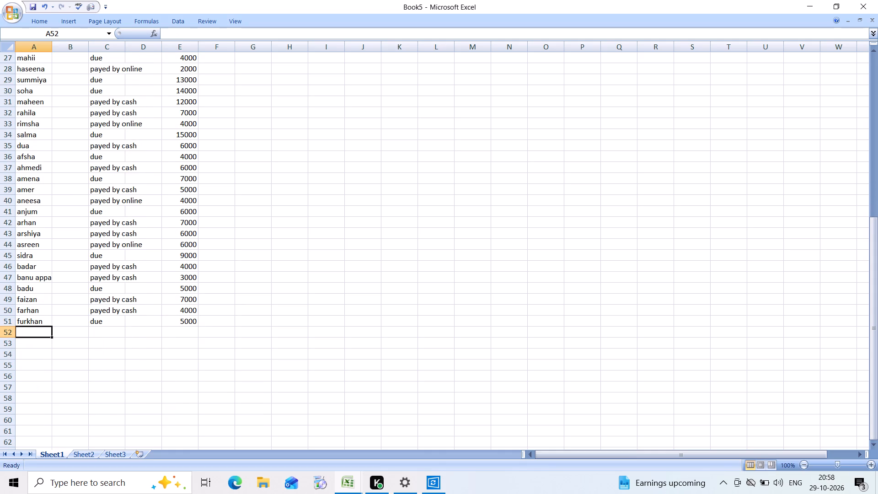
text(gul)
text(nar)
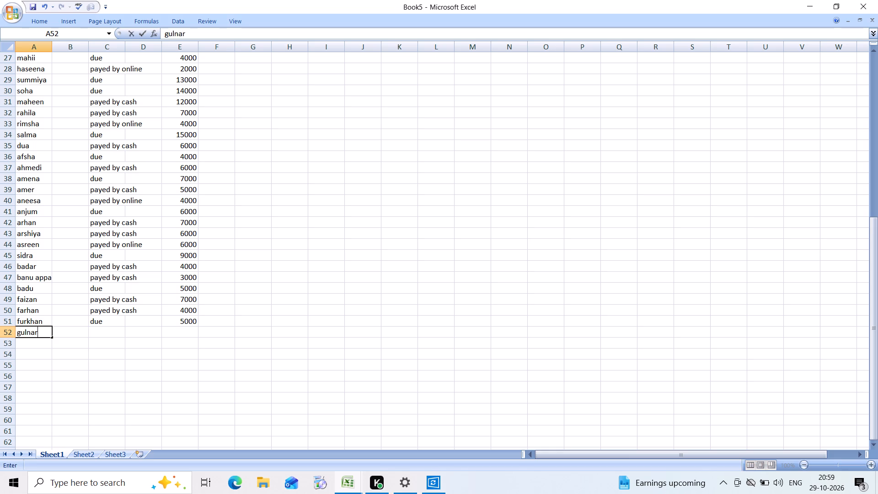
click(110, 330)
text(payed by cash)
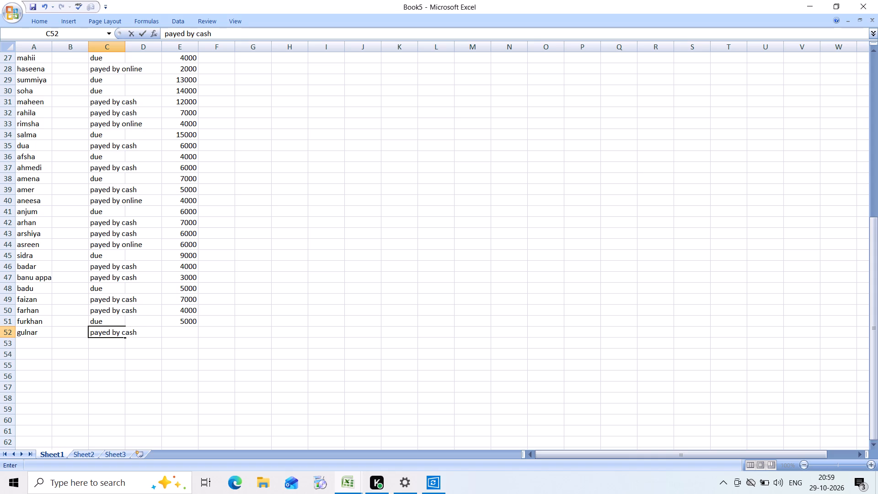
click(180, 333)
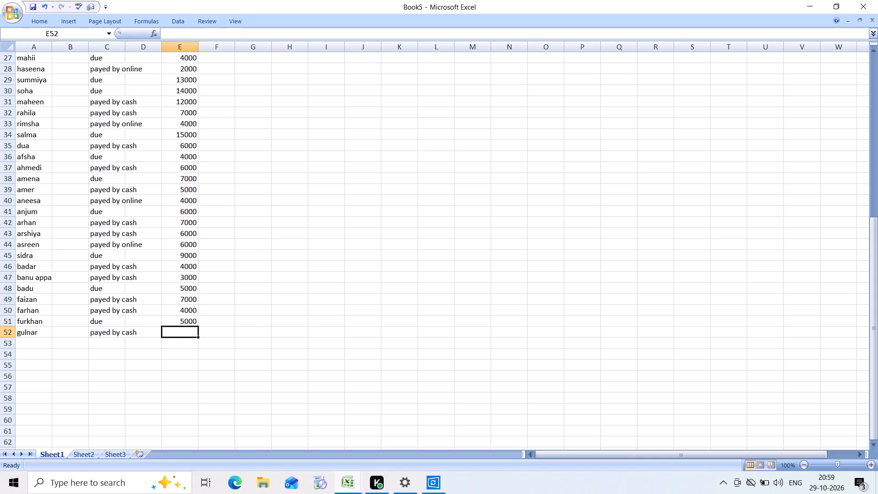
text(4000)
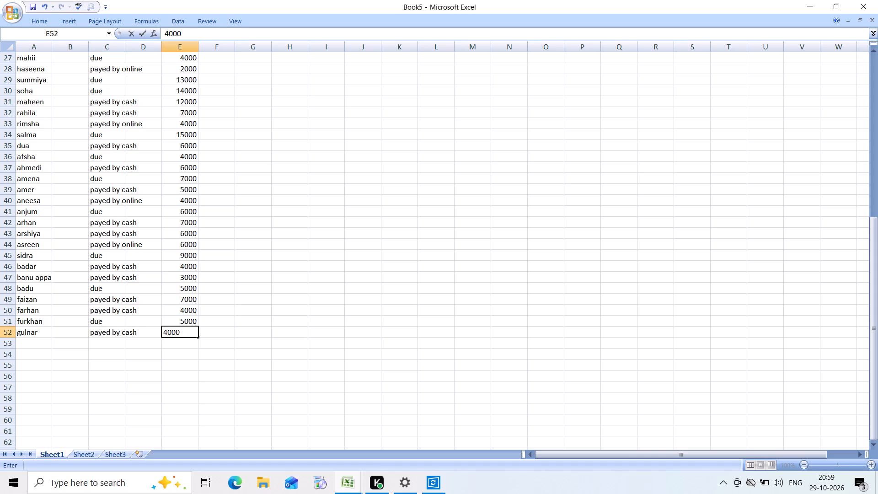
Fill row 53 with hameed in A53, "payed by cash" in C53 and 7000 in E53.
click(30, 344)
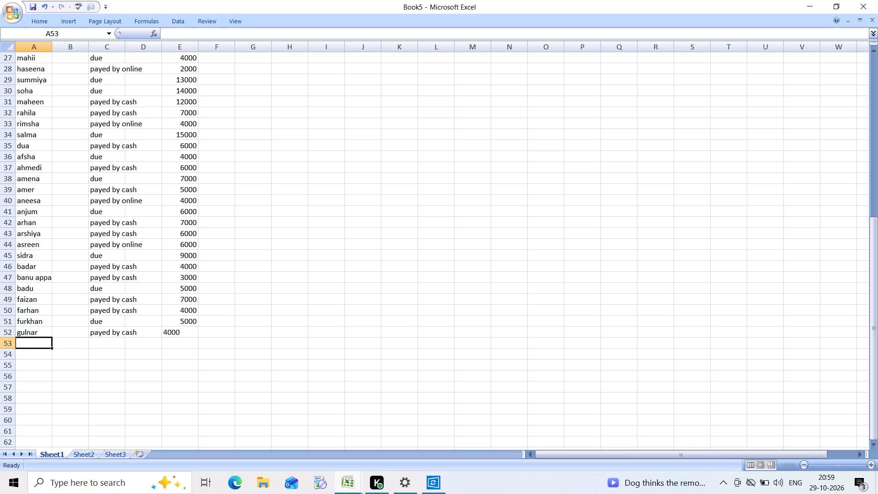
text(hameed)
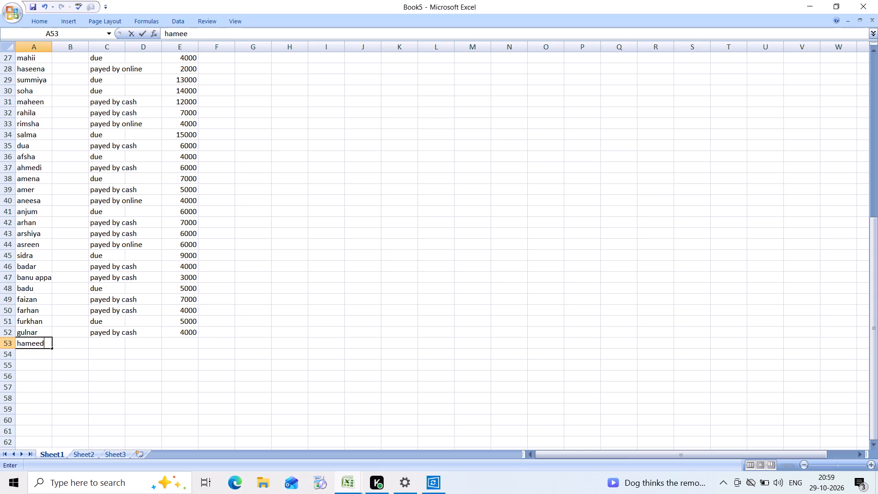
click(96, 345)
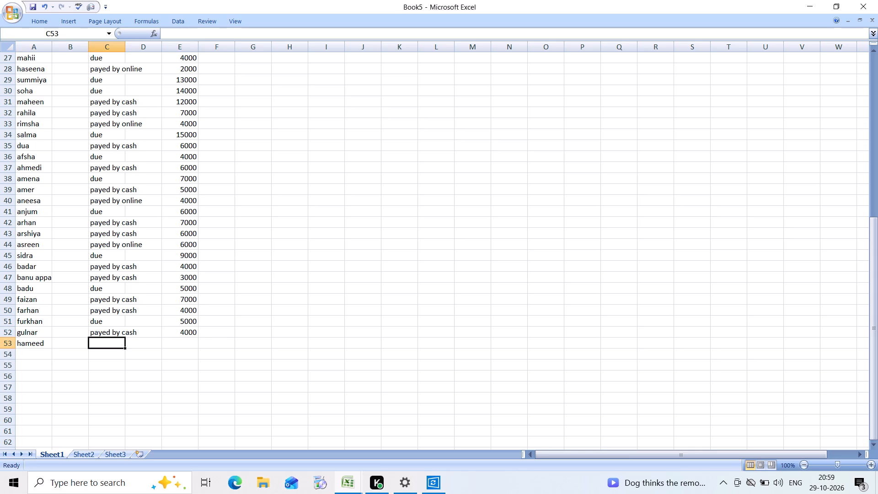
text(payed by cas)
key(h)
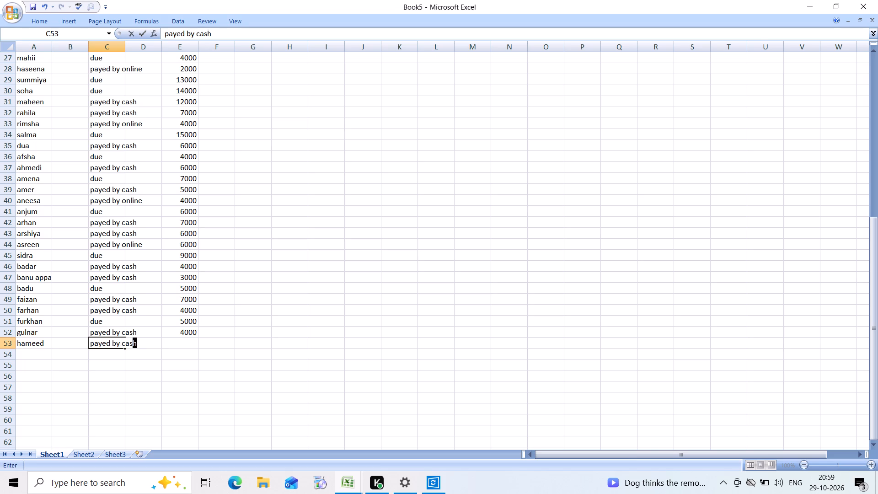
click(189, 344)
text(7000)
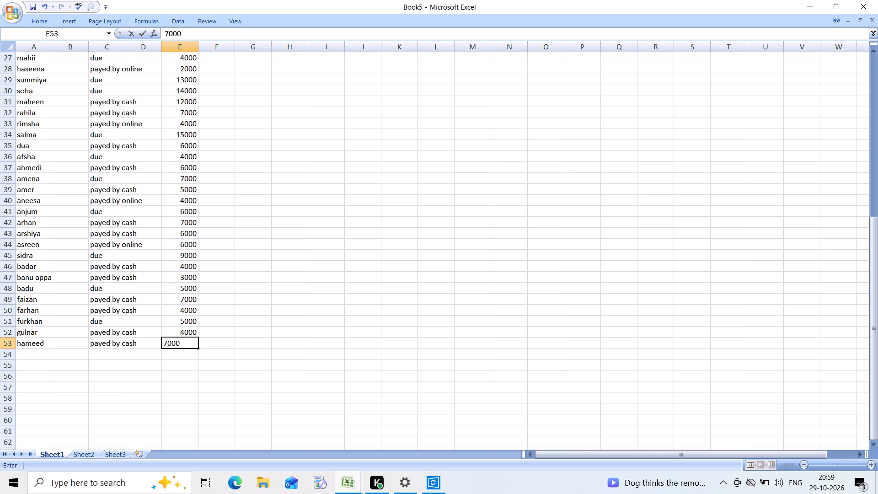
Fill row 54 with irfan in A54, "due" in C54 and 6000 in E54.
click(22, 351)
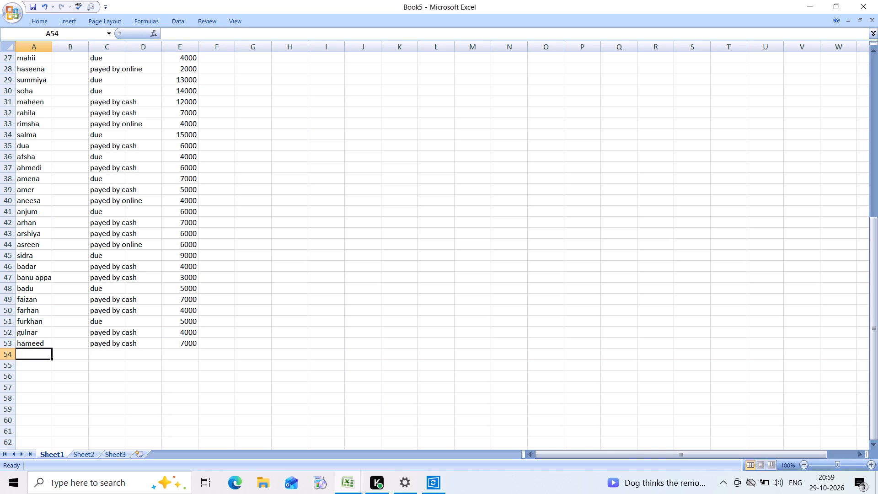
text(irfan)
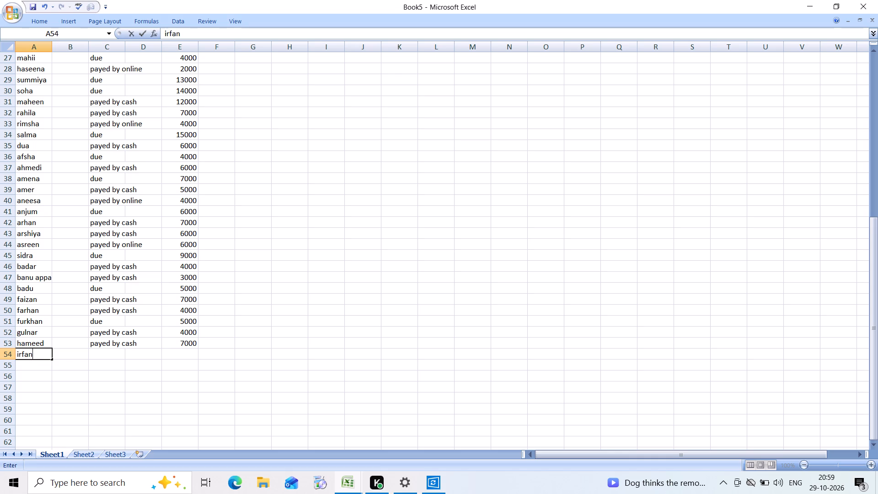
click(110, 354)
text(due)
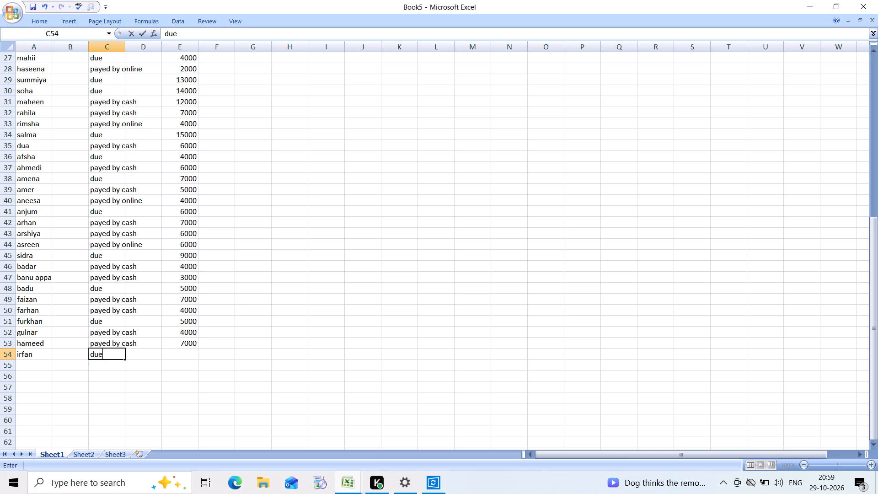
click(177, 350)
text(6000)
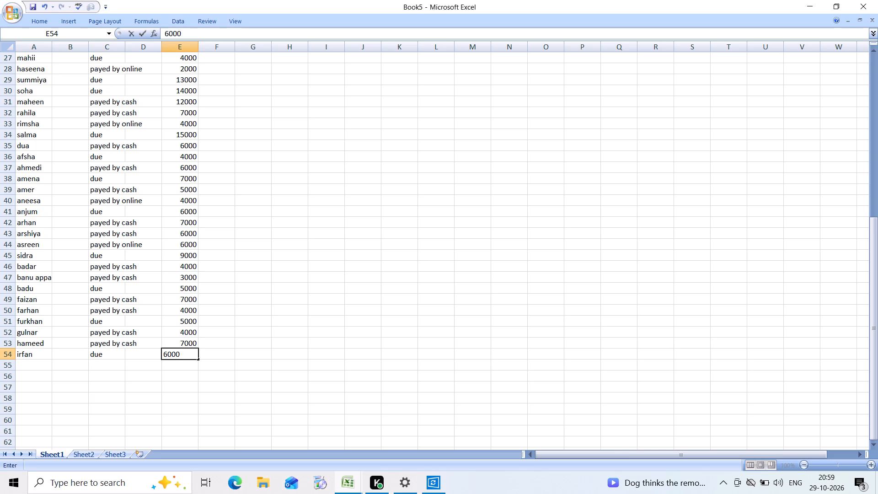
Fill row 55 with javeed in A55, "payed by cash" in C55 and 5000 in E55.
click(42, 367)
text(javeed)
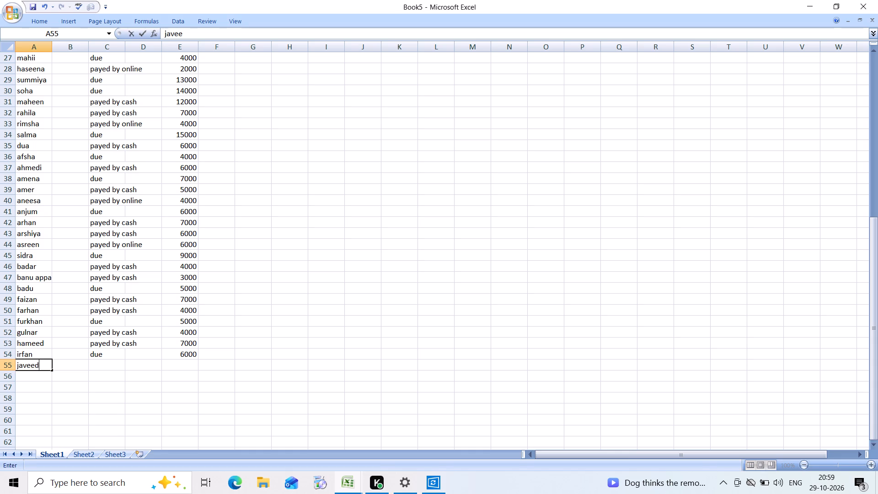
click(102, 364)
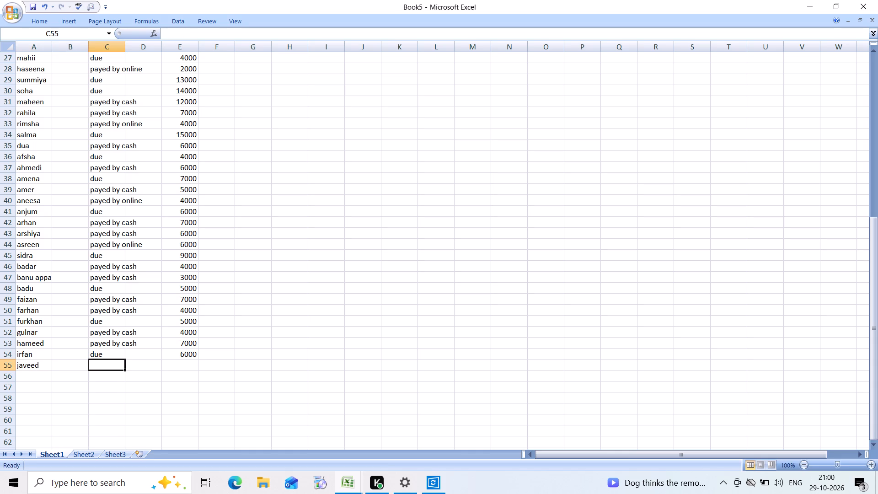
key(p)
text(ayed by cash)
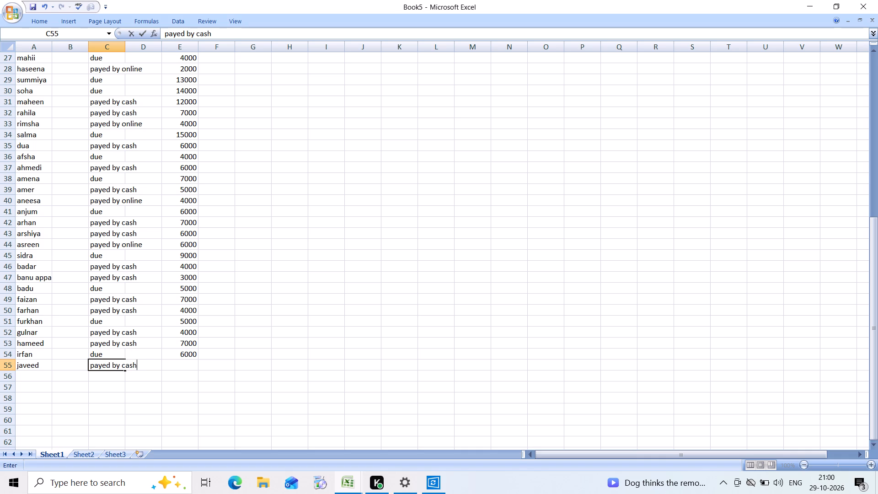
click(178, 368)
text(5000)
click(178, 368)
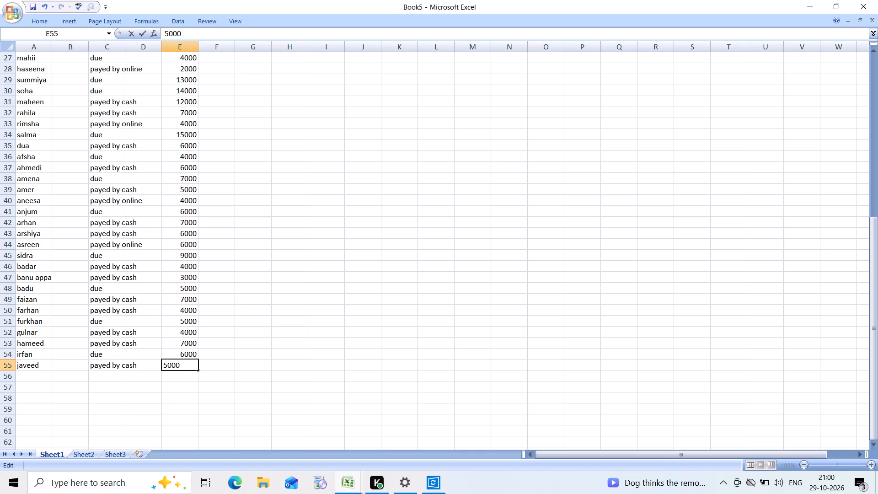
Fill row 56 with kadar in A56, "payed by cash" in C56 and 7000 in E56.
click(26, 372)
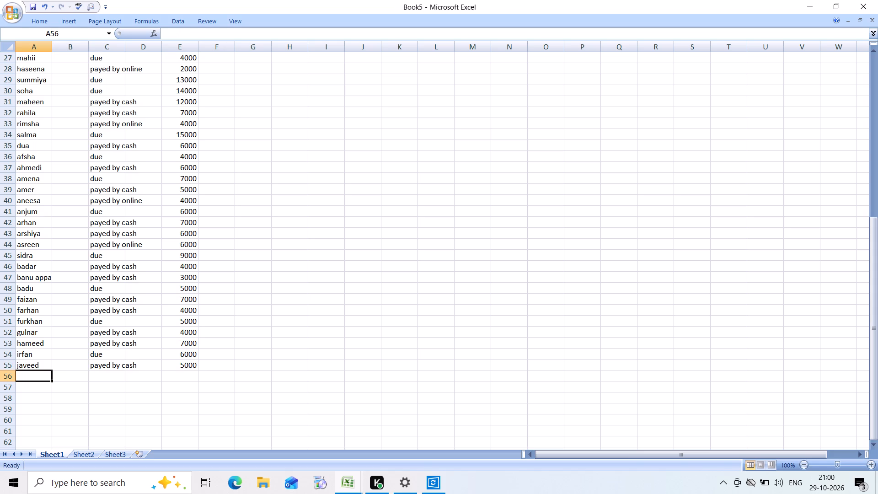
text(kadar)
key(space)
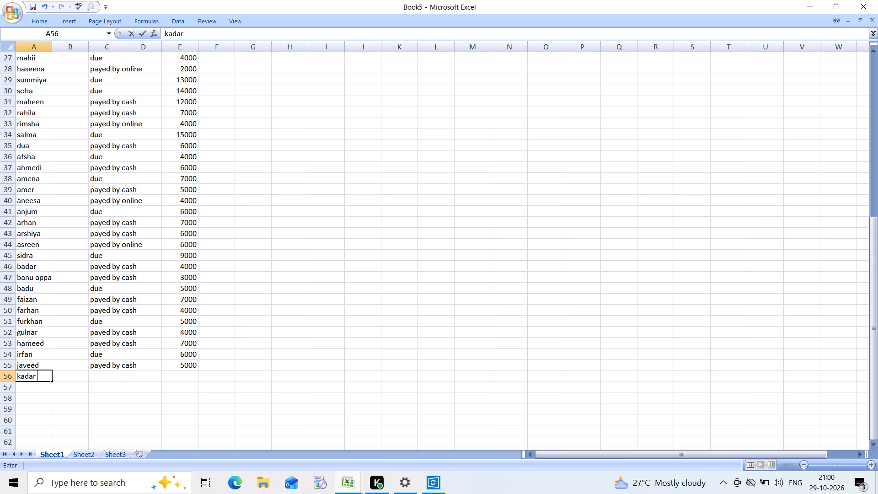
click(100, 374)
text(payed by cash)
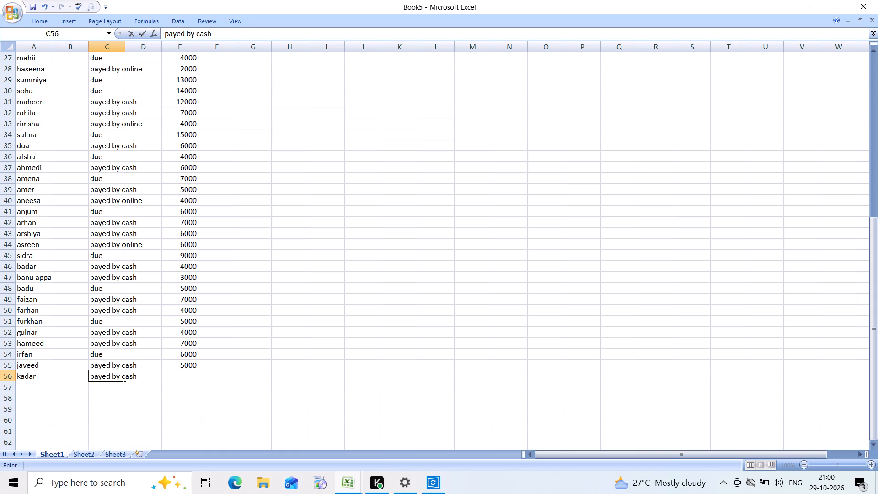
click(181, 376)
key(5)
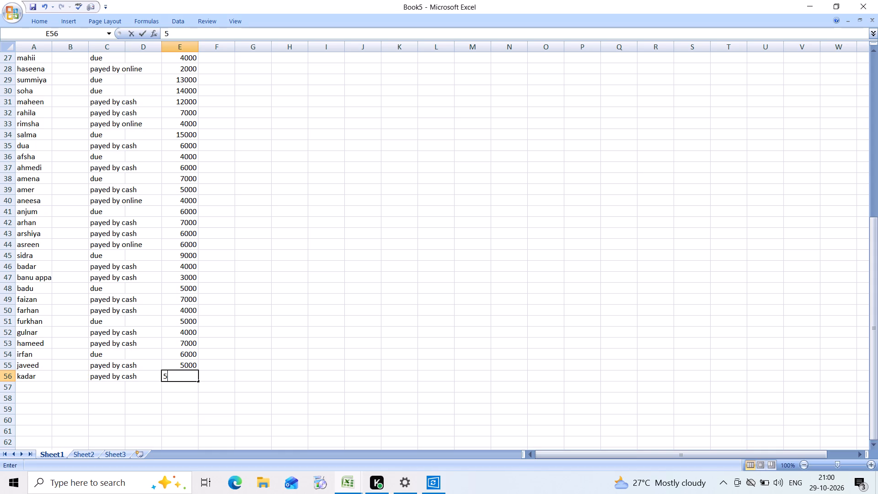
key(BackSpace)
text(7-)
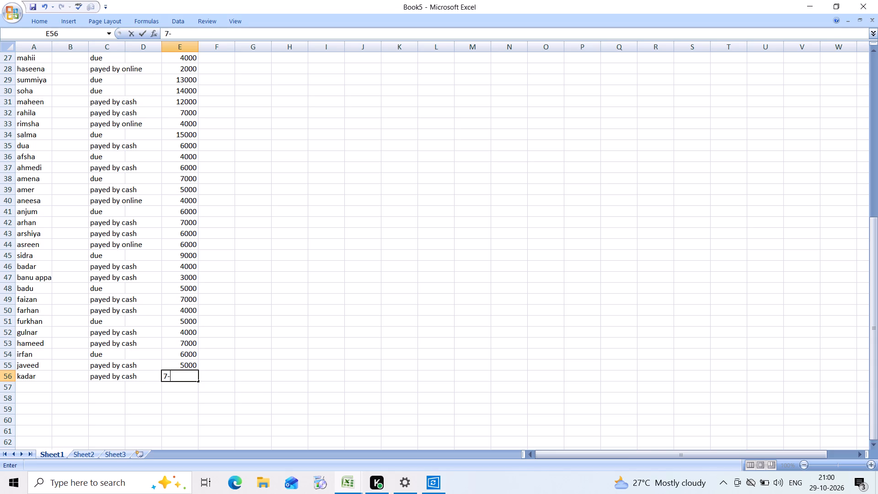
key(BackSpace)
text(000)
Fill row 57 with khaja in A57, "due" in C57 and 7000 in E57.
click(19, 385)
text(khaja)
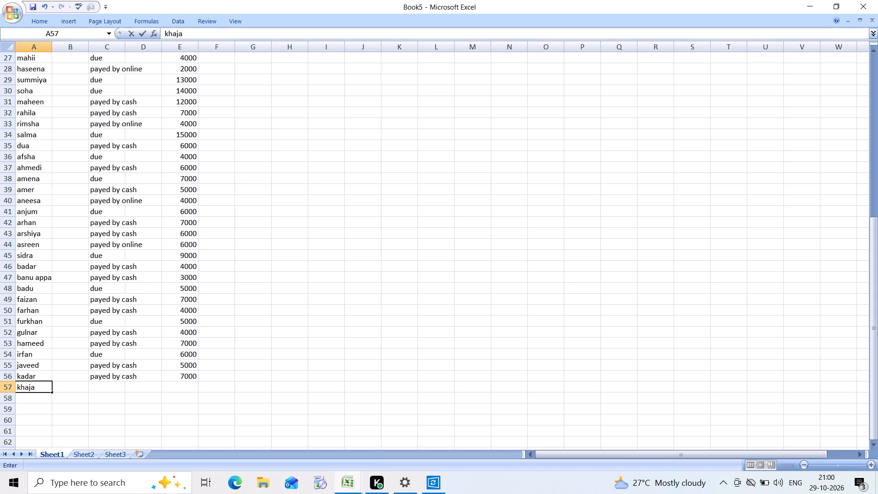
click(101, 382)
text(due)
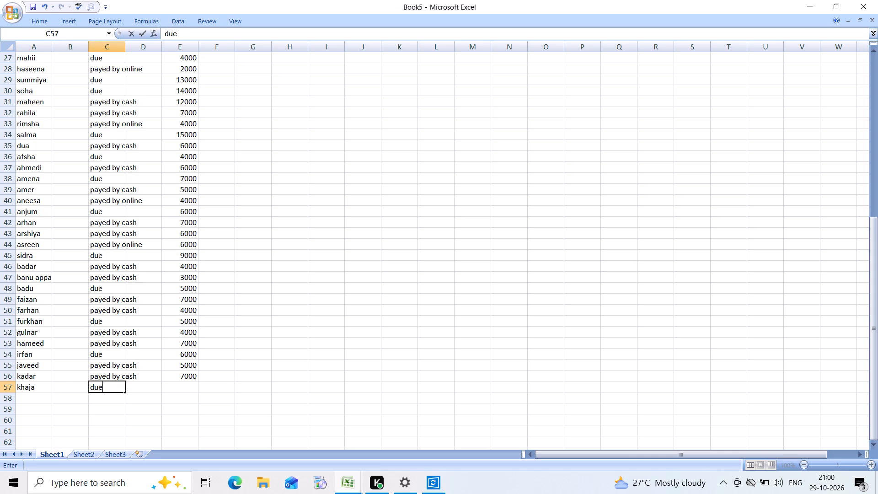
click(170, 389)
key(5)
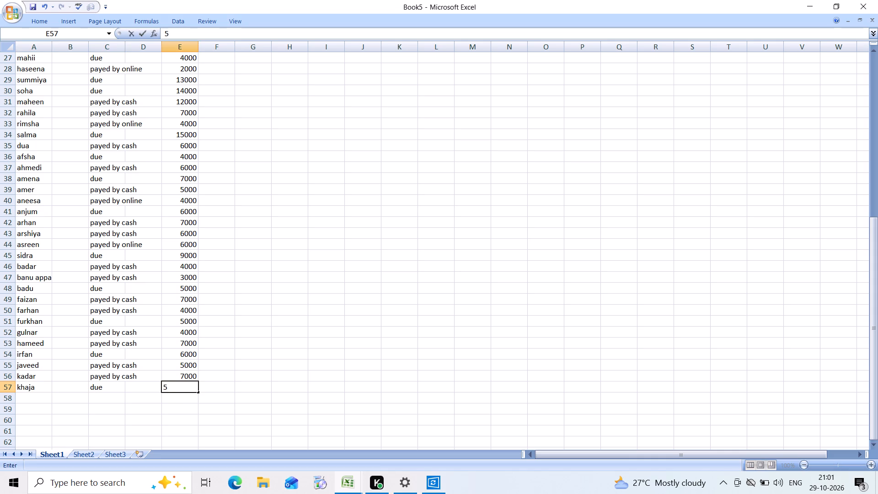
key(BackSpace)
text(7000)
Fill row 58 with maheen in A58, "payed by cash" in C58 and 16000 in E58.
click(41, 396)
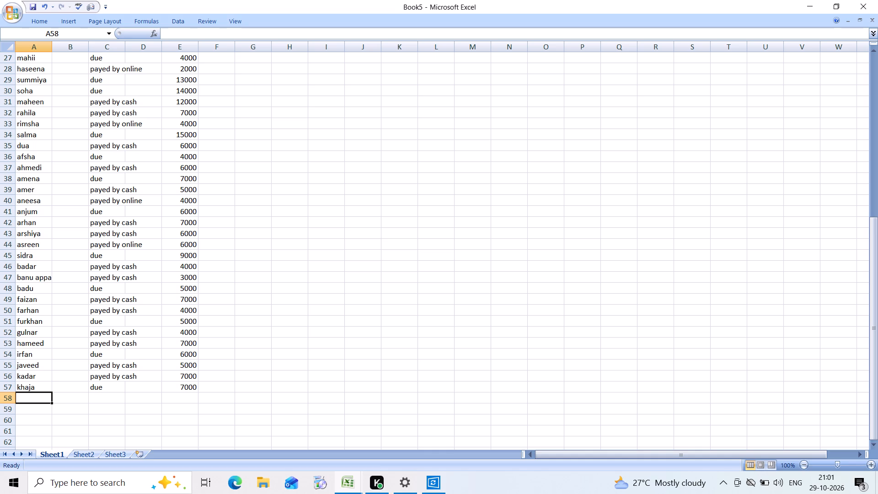
text(mahee)
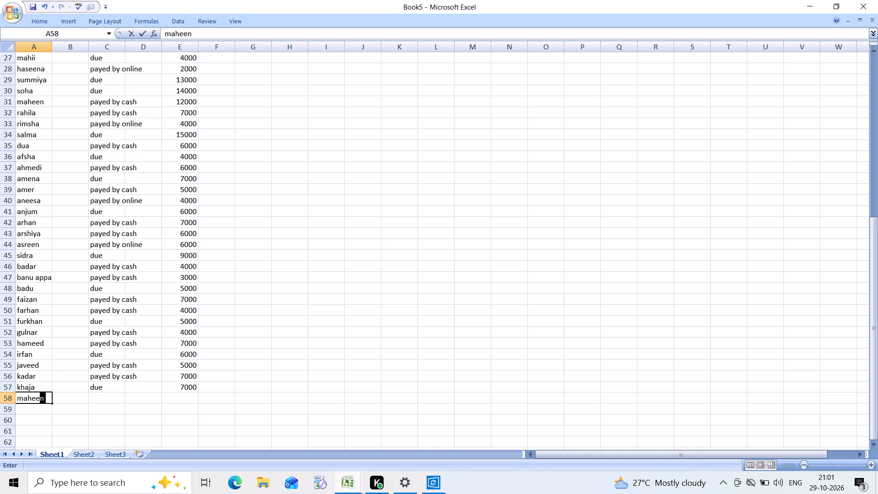
key(n)
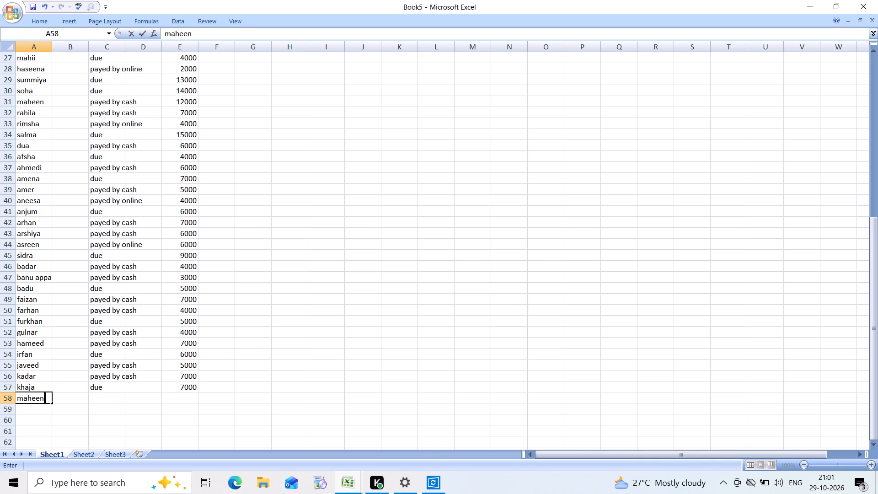
click(107, 402)
text(payed by cash)
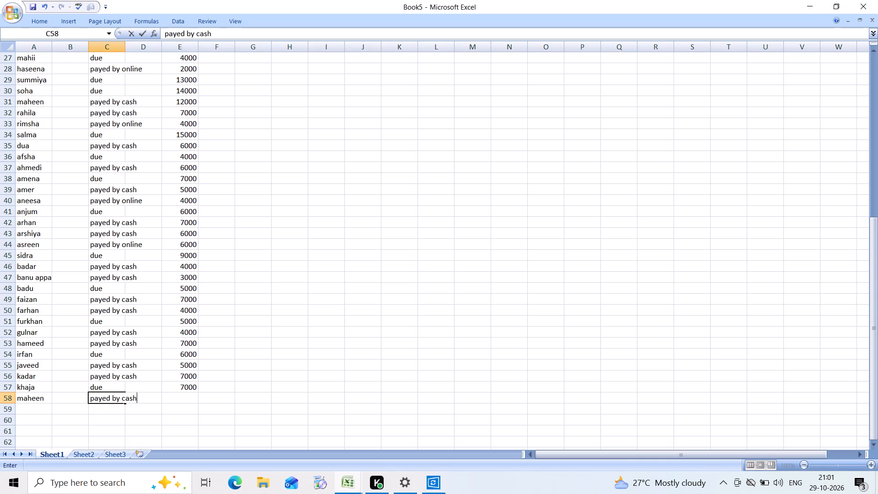
click(189, 396)
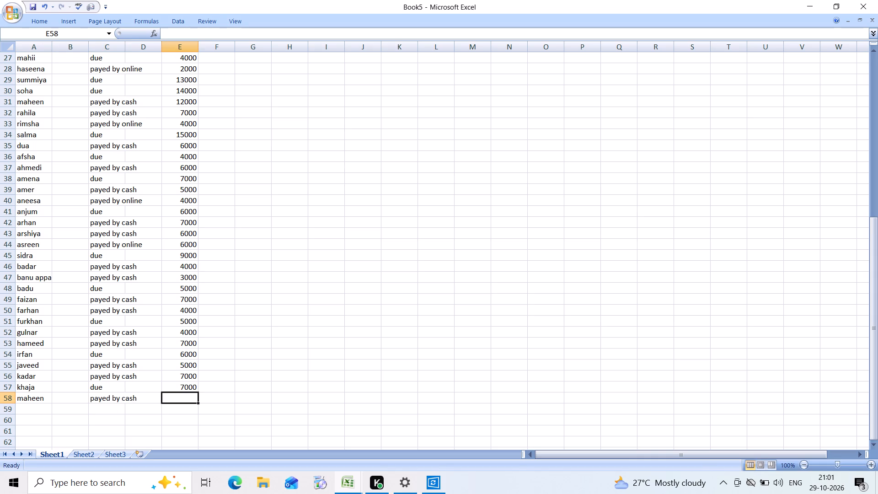
text(16000)
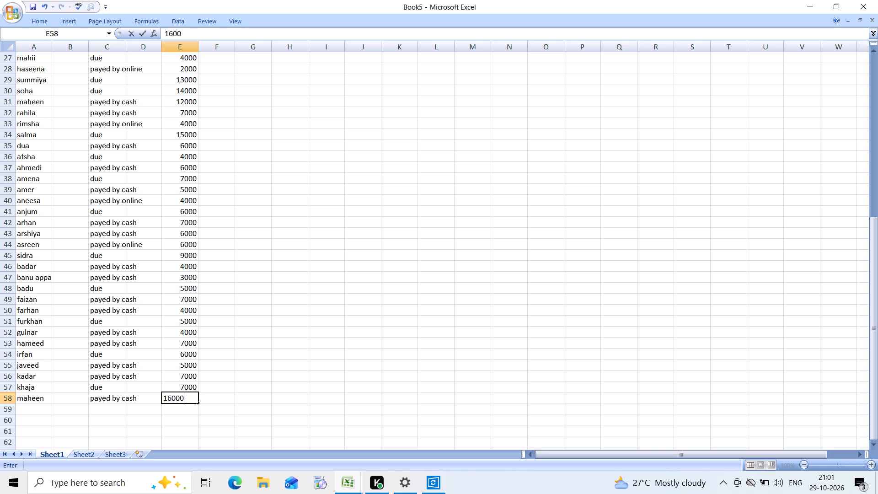
Fill row 59 with mariyam in A59, "due" in C59 and 14000 in E59.
click(35, 412)
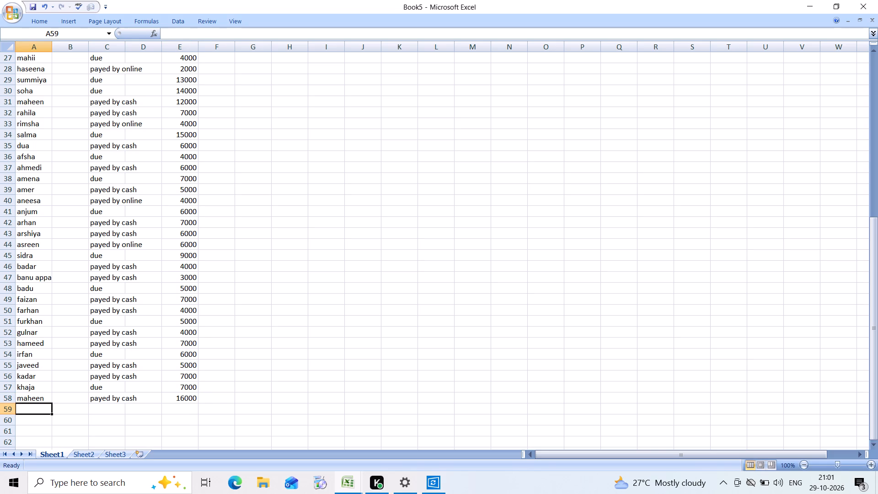
text(mariya)
key(m)
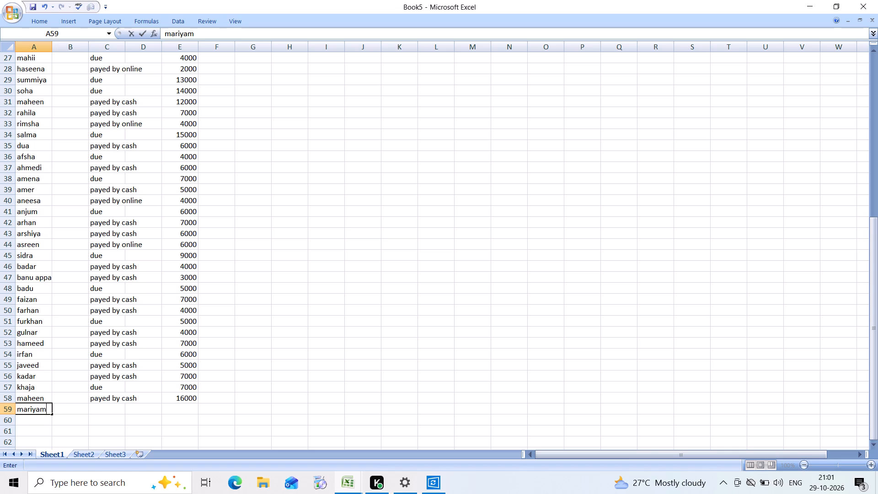
click(93, 407)
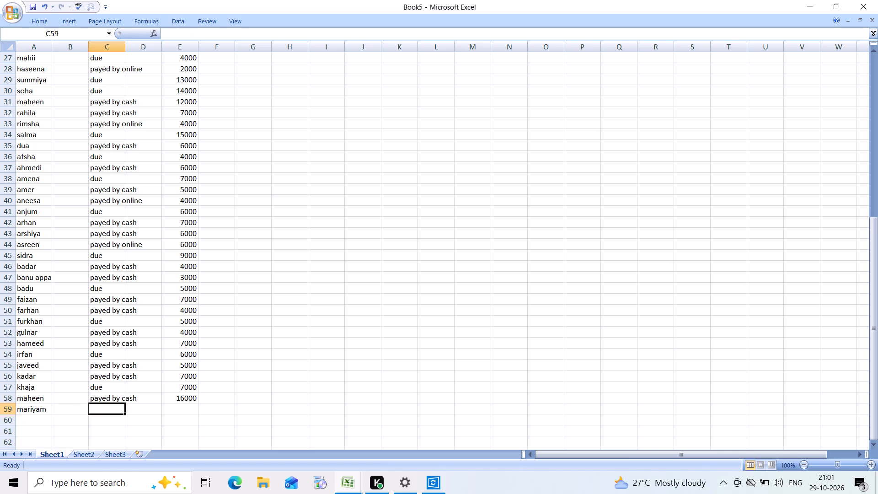
text(due)
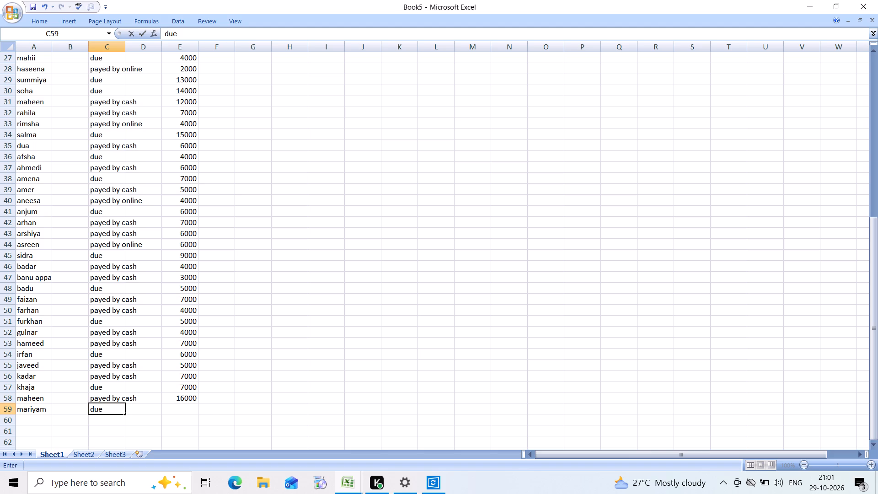
click(176, 410)
text(14000)
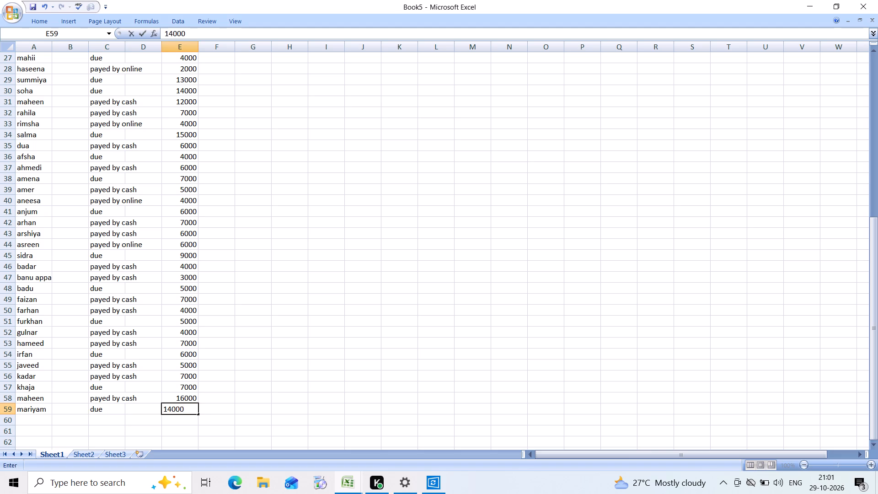
Start row 60 by entering masooda in A60 and moving on to its payment status cell C60.
click(36, 419)
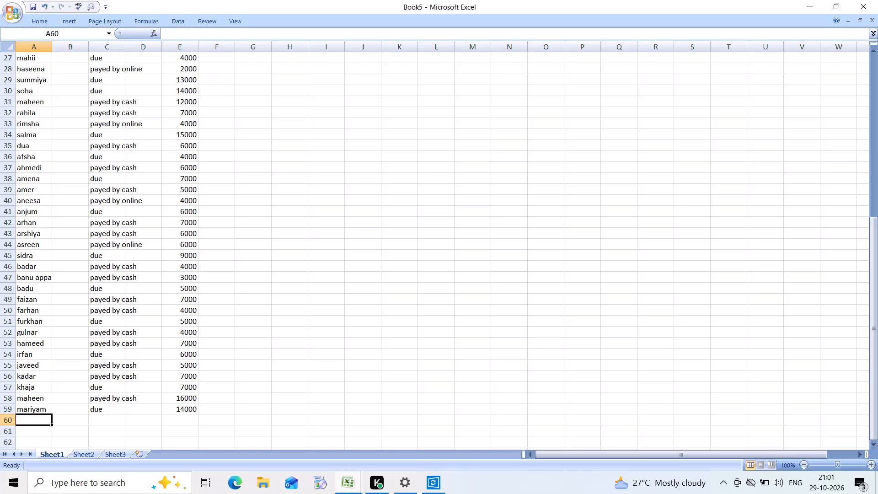
text(mas)
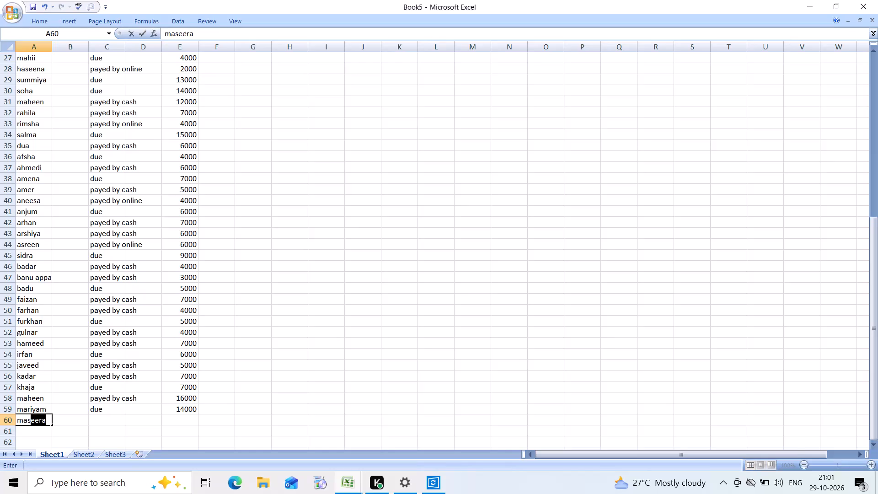
text(ooda)
click(100, 422)
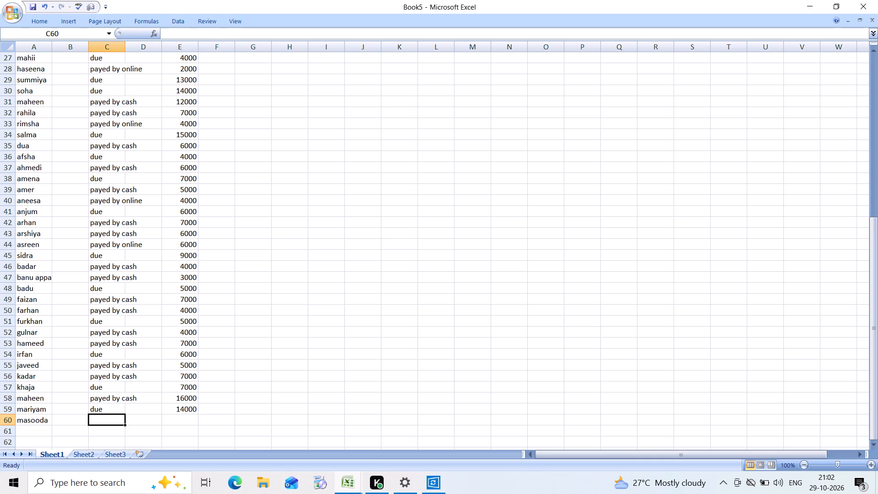
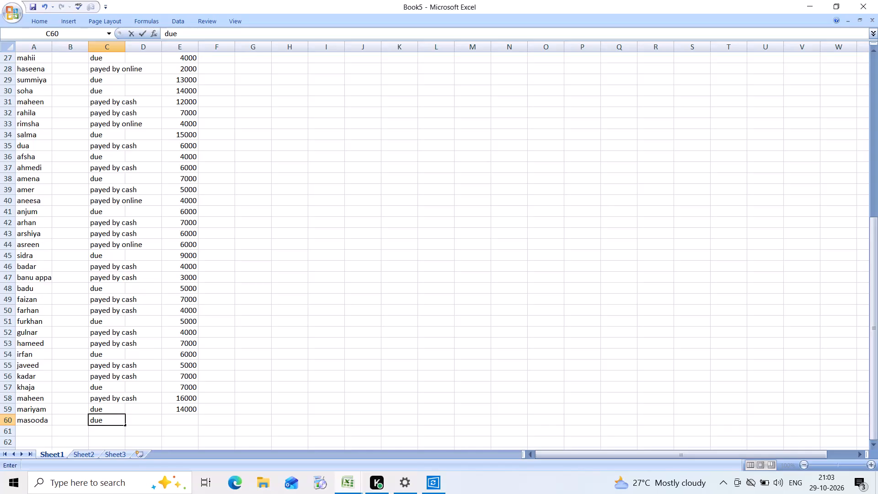
Complete row 60 by entering masooda's amount, 6000, in E60.
click(181, 417)
text(6000)
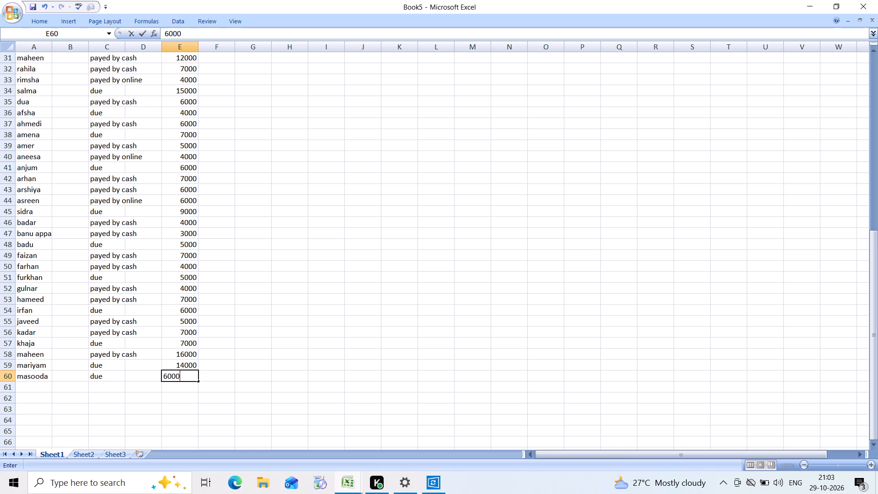
key(m)
key(BackSpace)
Fill row 61 with mohmmed in A61, "payed by cash" in C61 and 7000 in E61.
click(36, 388)
text(mohmmad)
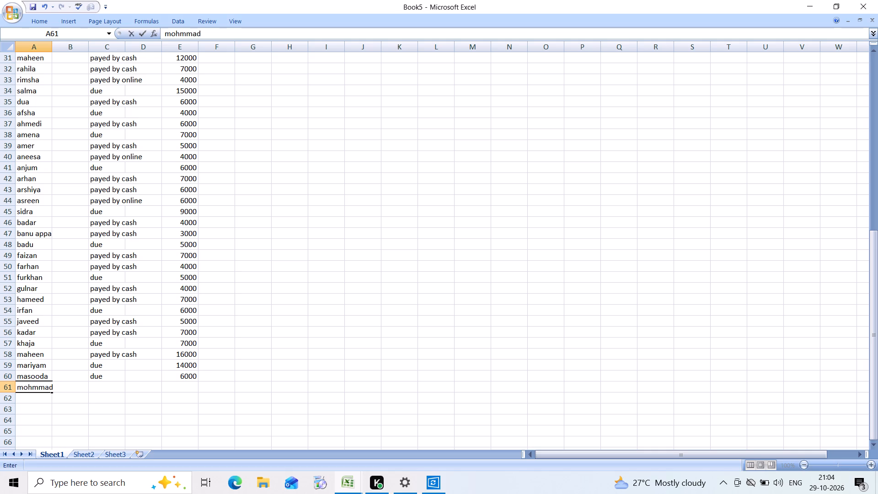
click(49, 387)
key(BackSpace)
key(BackSpace)
text(me)
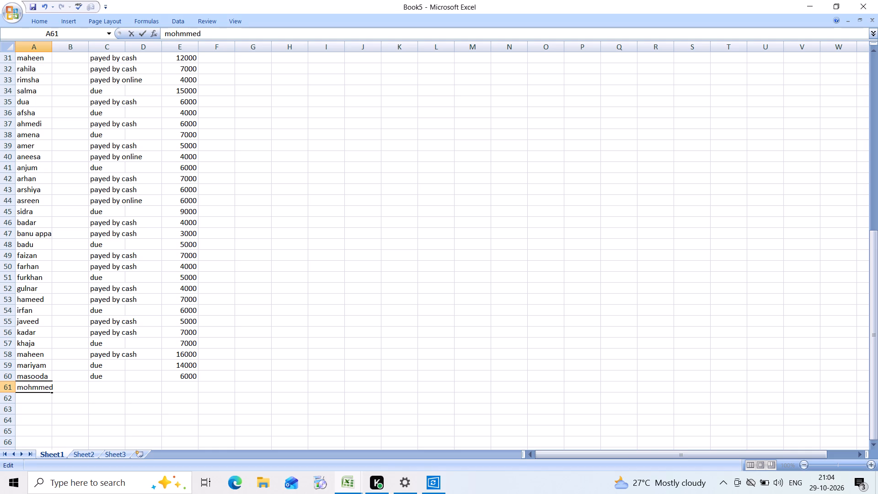
click(103, 385)
text(payed by cash)
click(173, 392)
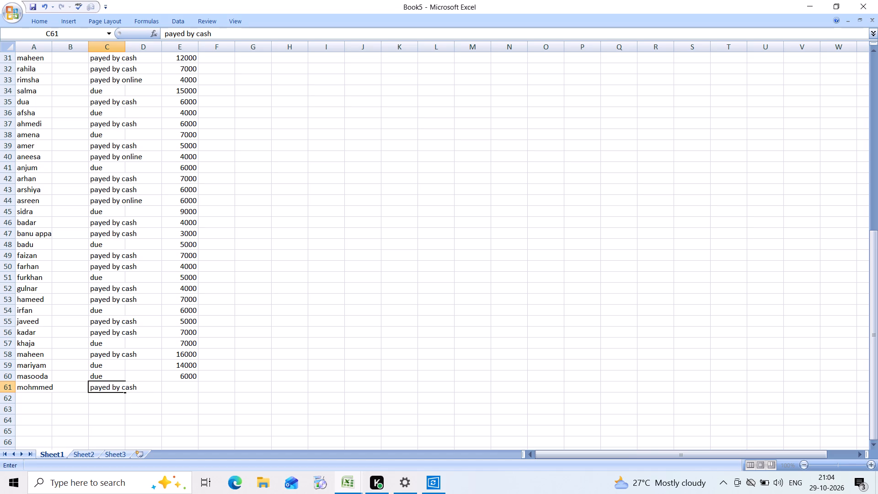
text(7000)
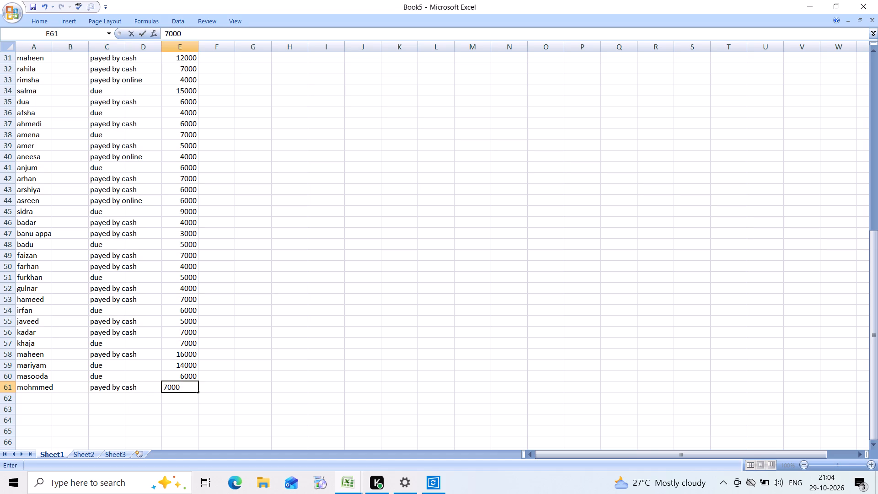
click(42, 399)
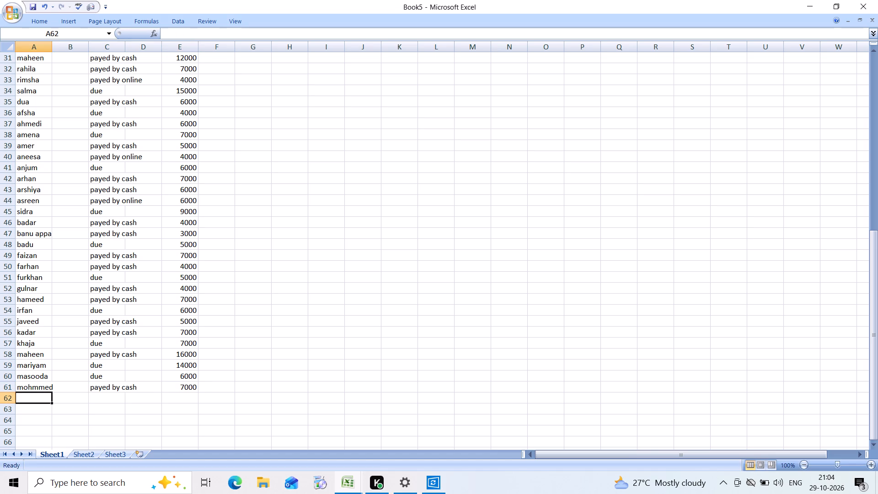
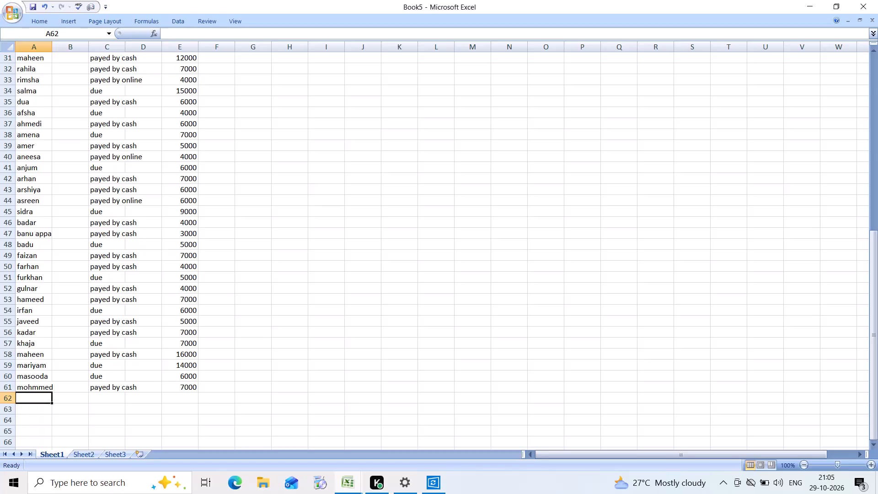
Fill row 62 with munner in A62, "due" in C62 and 6000 in E62.
text(munner)
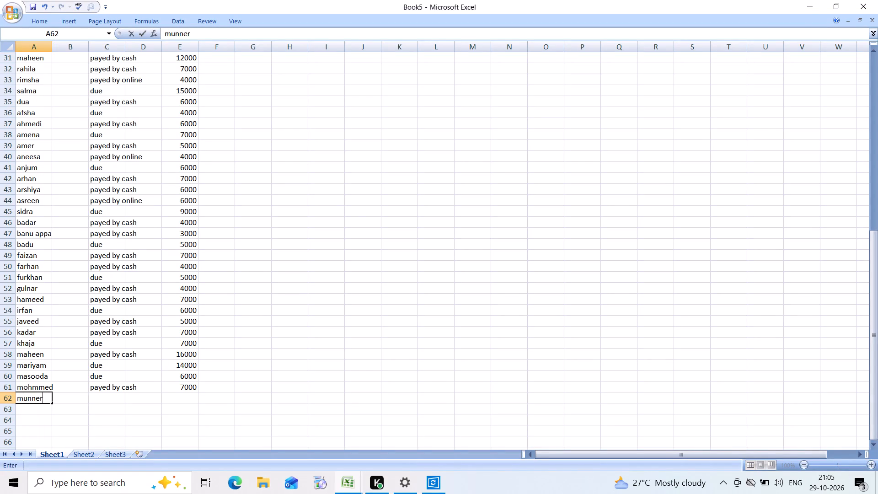
click(118, 397)
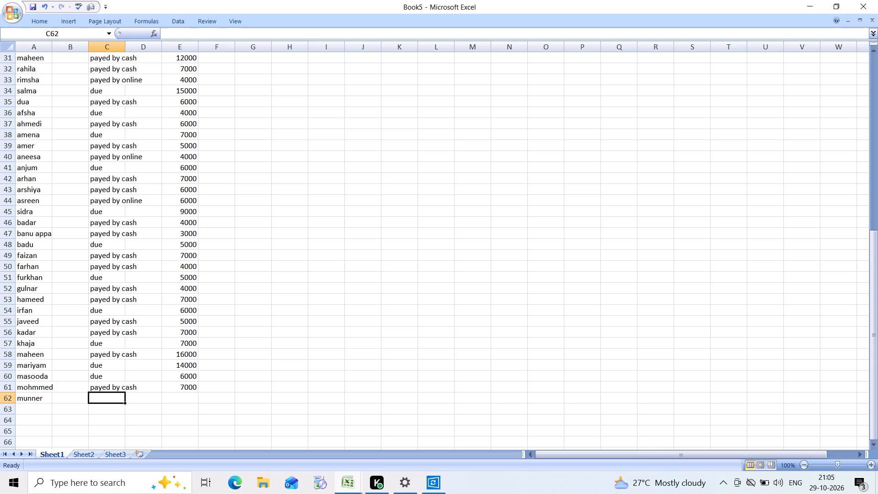
text(due)
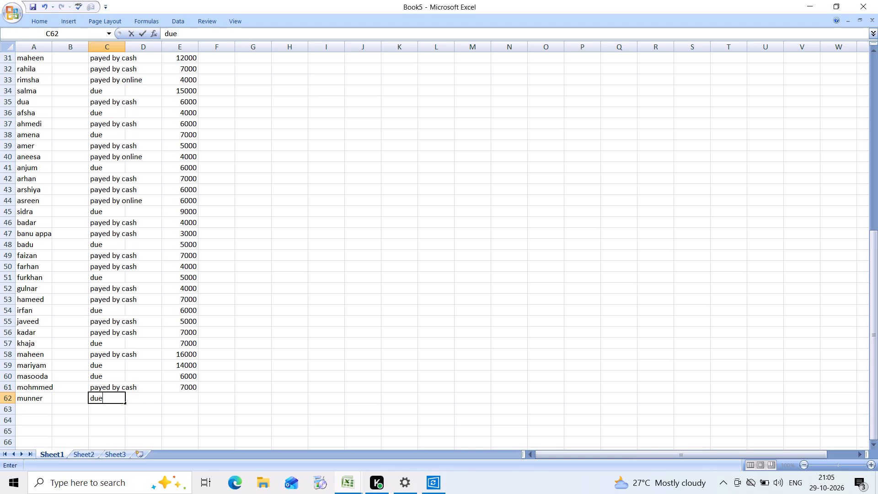
click(189, 397)
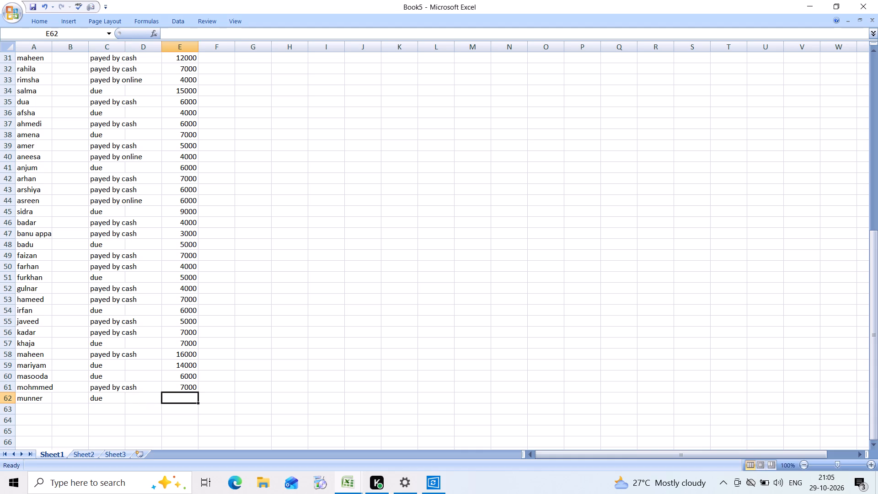
text(6000)
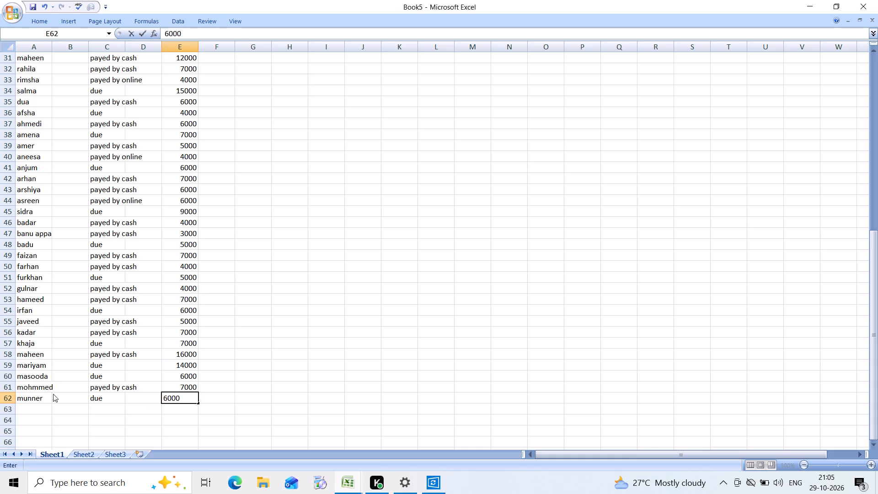
Fill row 63 with musa in A63, "payed by online" in C63 and 5000 in E63.
click(29, 410)
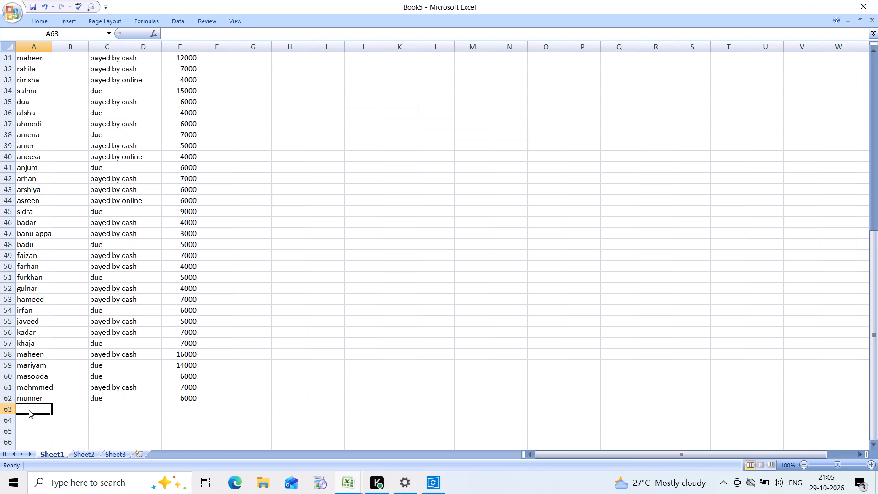
text(musa)
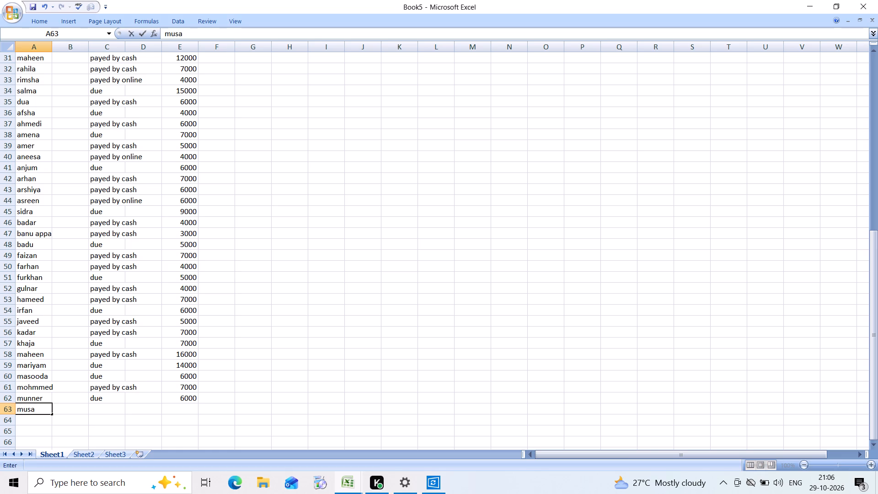
click(98, 408)
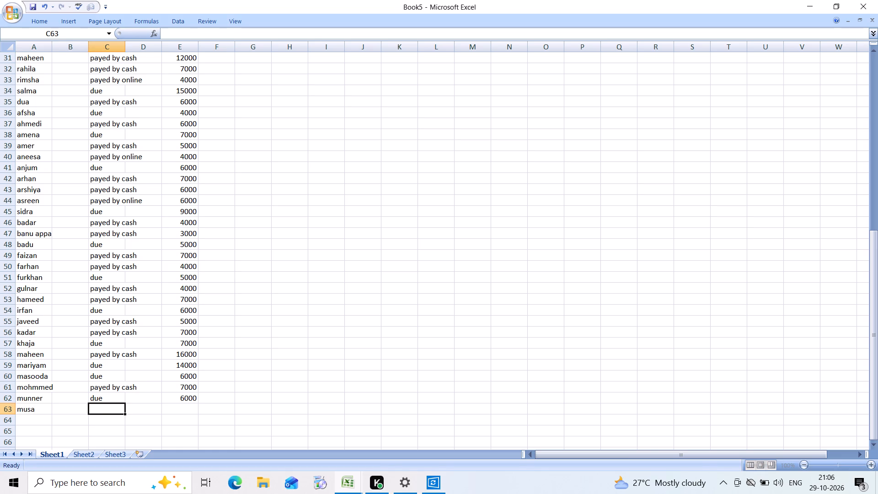
text(payed by)
key(space)
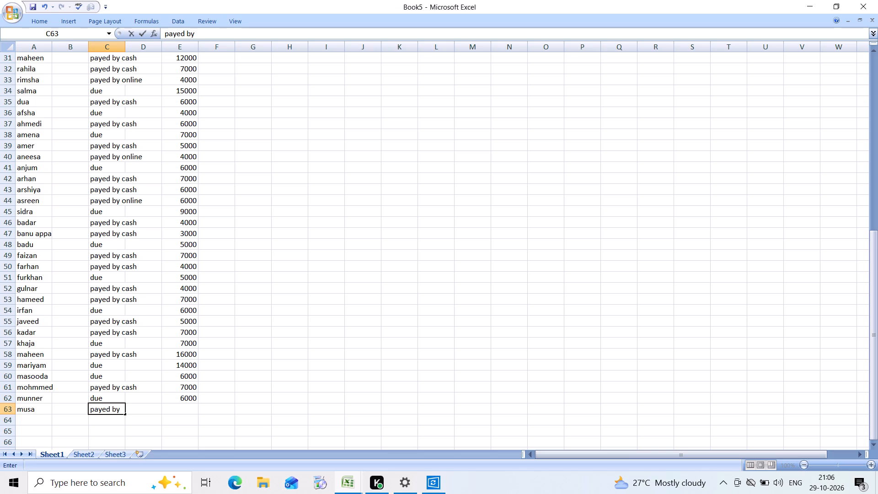
text(online)
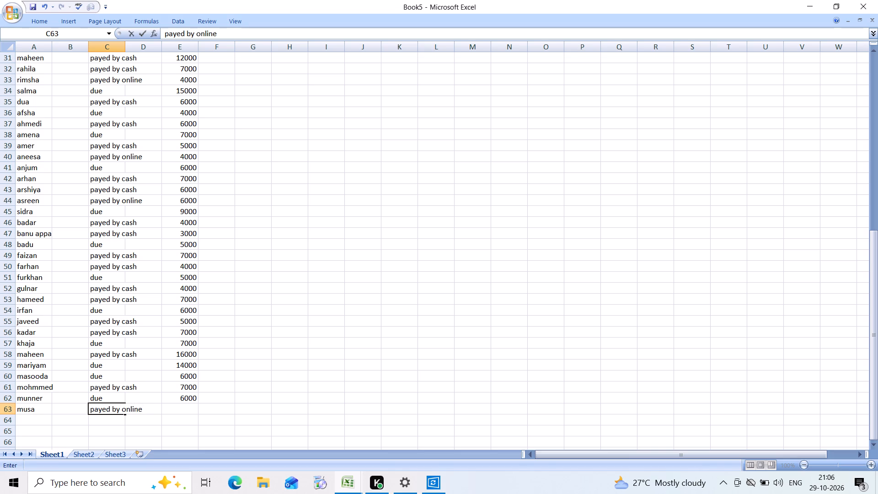
click(190, 408)
key(6)
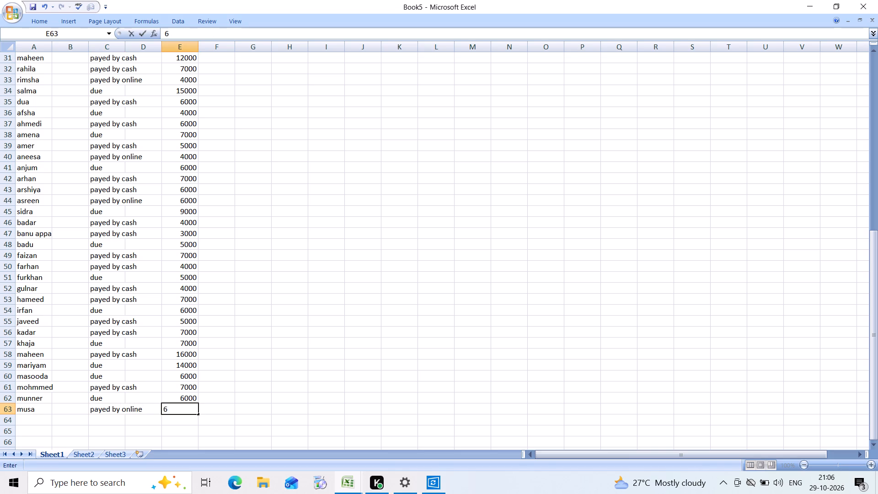
key(BackSpace)
text(5000)
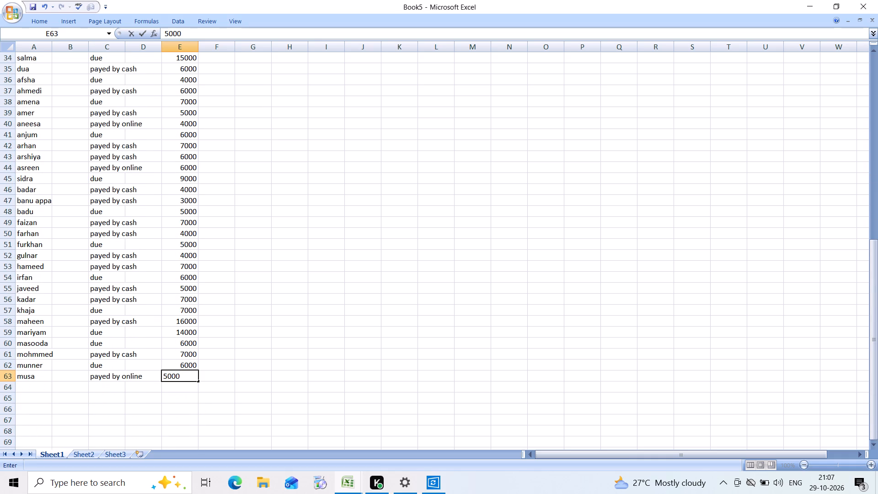
Fill row 64 with mushu in A64, "due" in C64 and 3000 in E64.
click(36, 387)
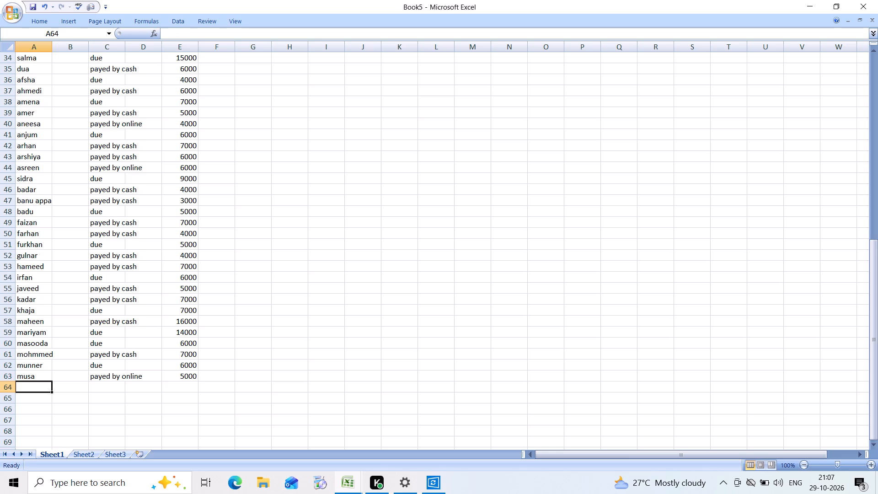
text(mas)
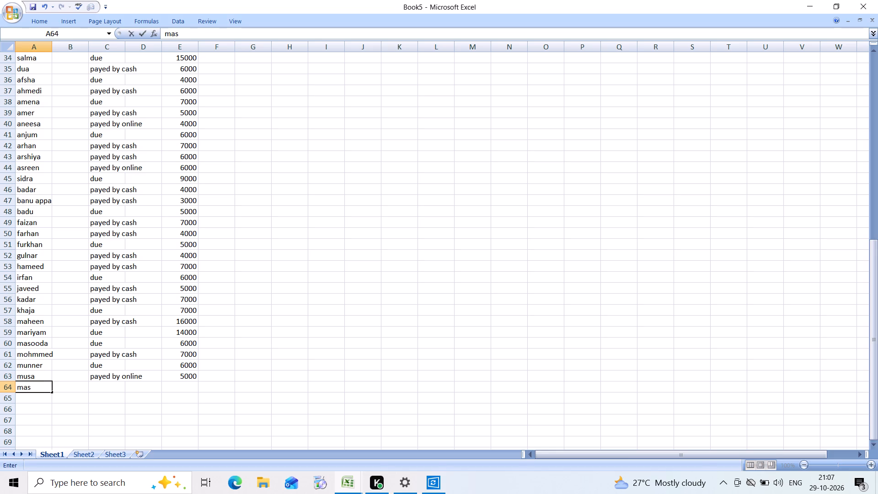
key(BackSpace)
key(BackSpace)
key(BackSpace)
text(mushu)
click(109, 386)
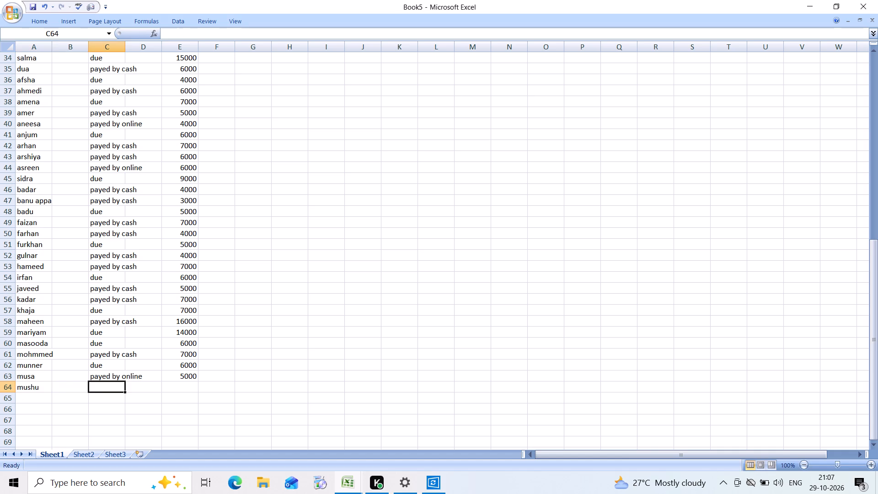
text(due)
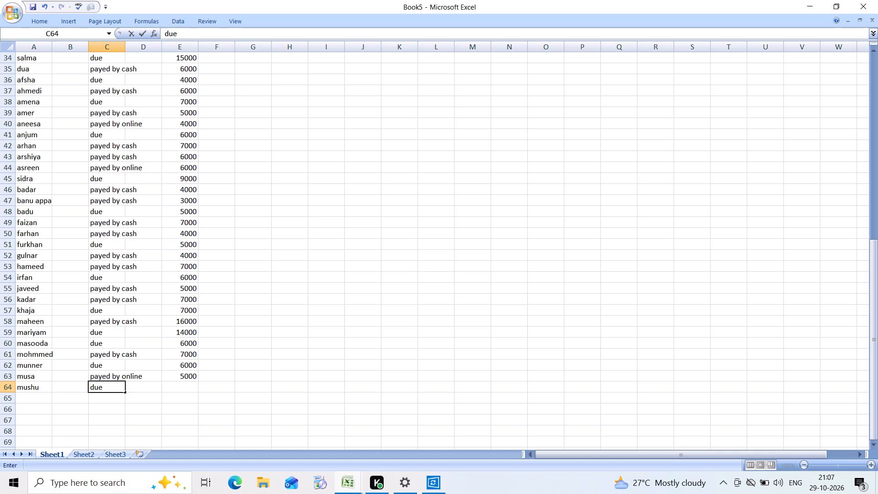
click(186, 388)
text(3000)
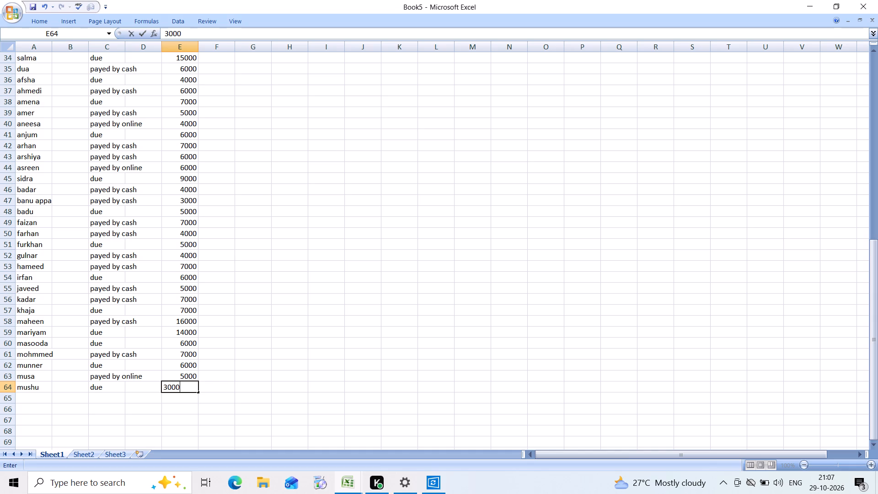
Fill row 65 with nazmeen in A65, "payed by cash" in C65 and 6000 in E65.
click(33, 396)
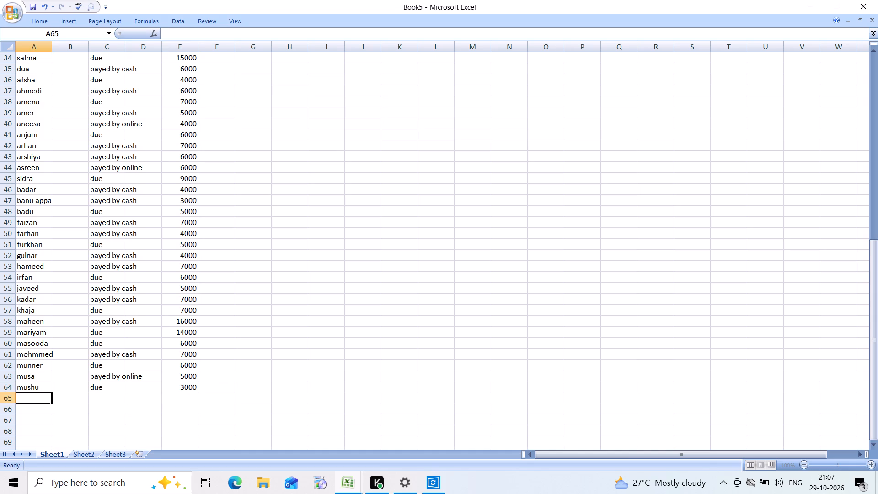
text(naz)
key(e)
key(BackSpace)
text(meen)
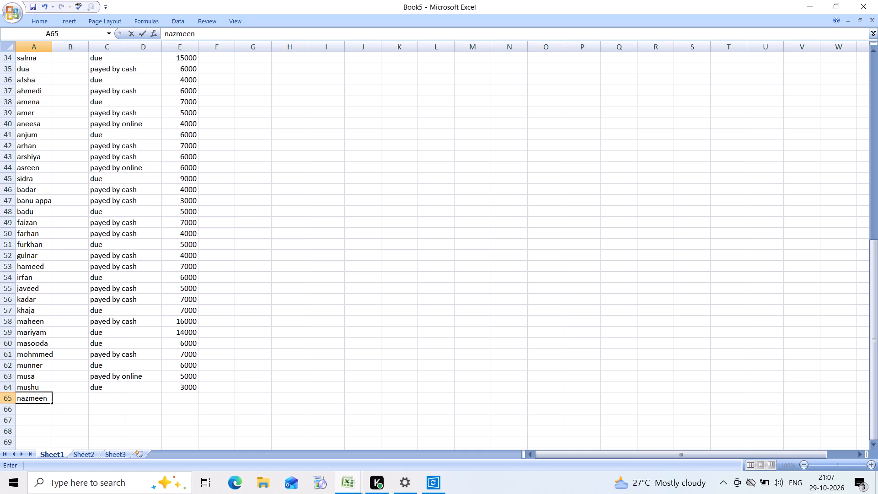
click(96, 400)
text(payed by cash)
click(172, 395)
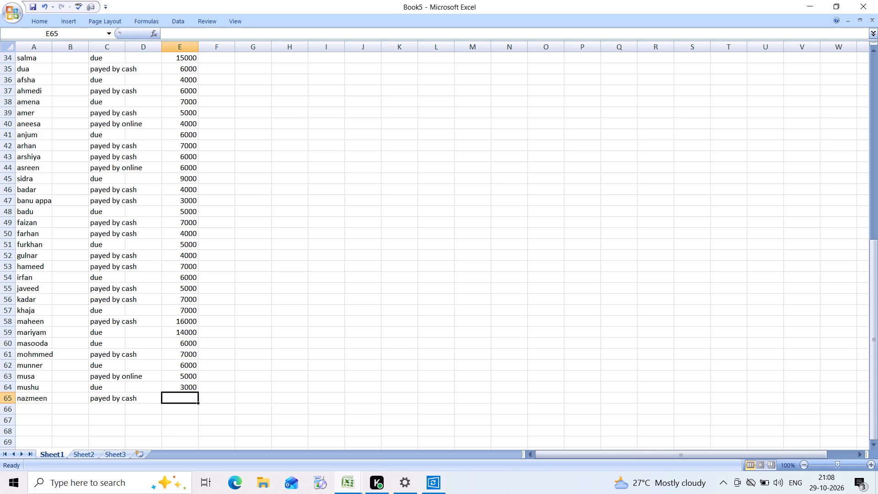
text(6000)
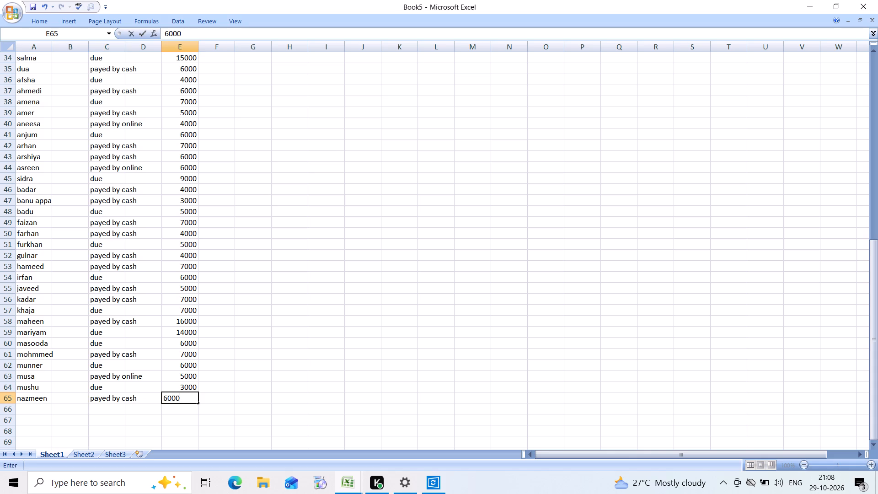
Fill row 66 with nazzer in A66, "payed by cash" in C66 and 8000 in E66.
click(43, 408)
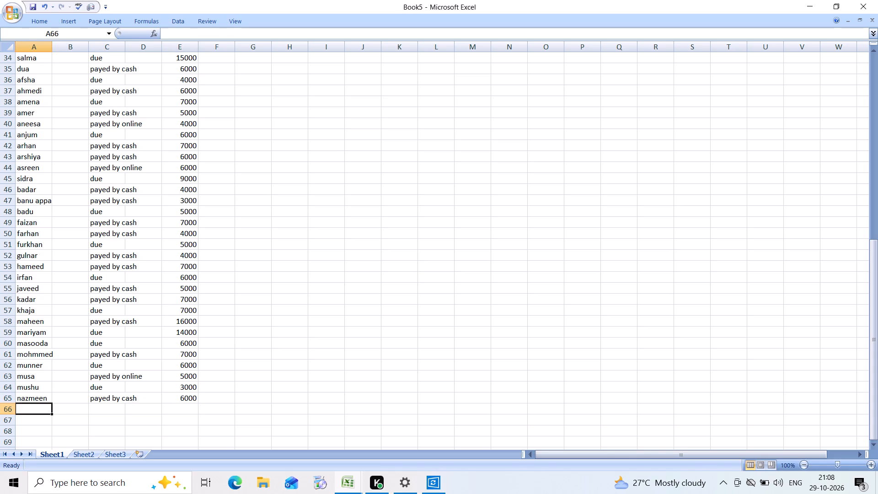
text(nazz)
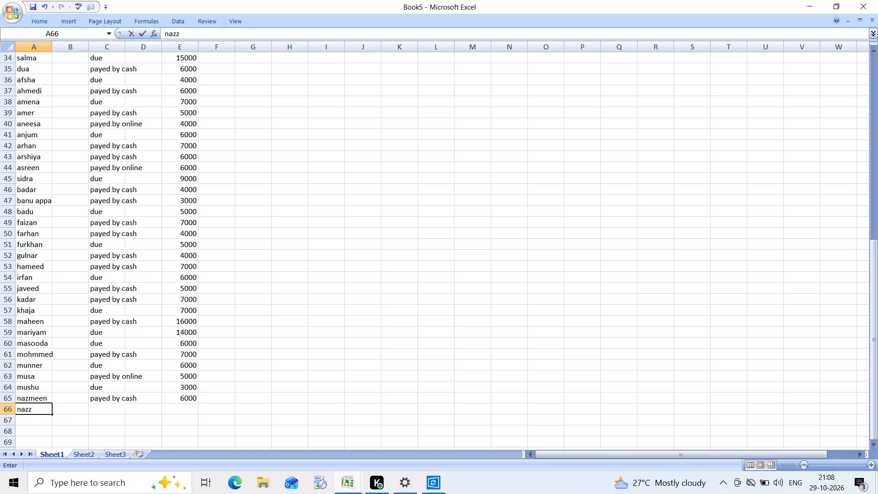
text(er)
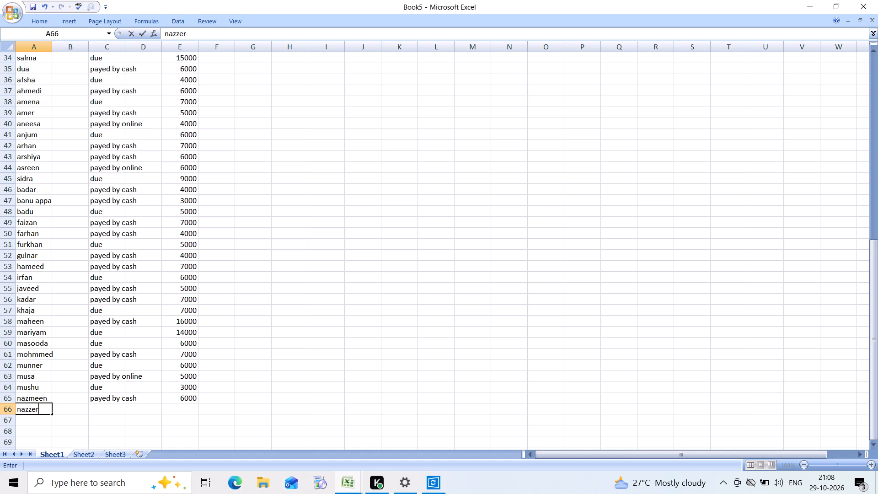
drag(103, 415, 103, 410)
click(103, 410)
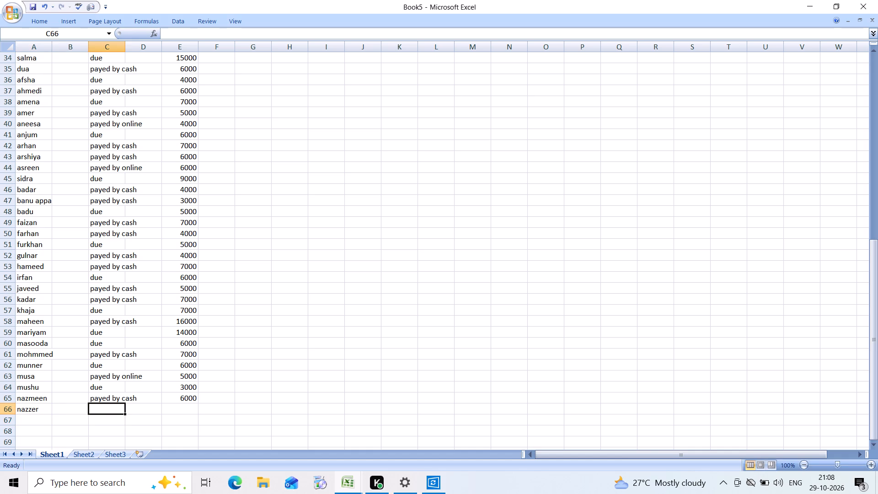
text(payed by cash)
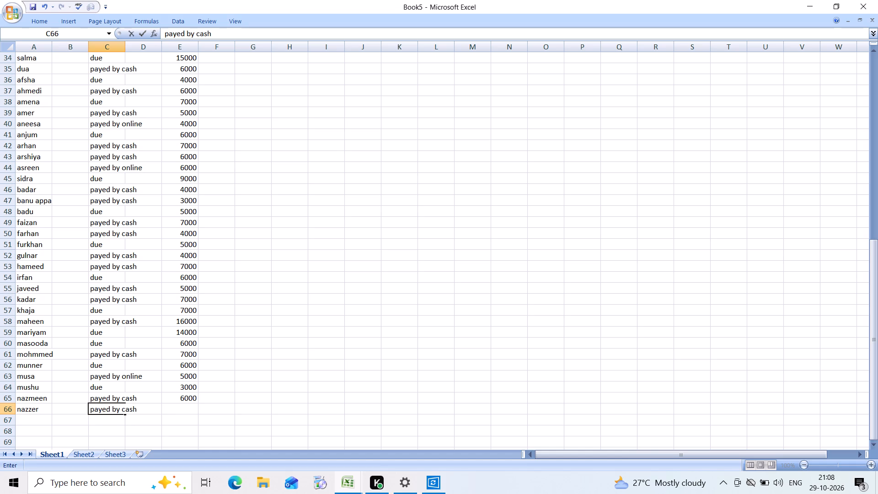
click(177, 408)
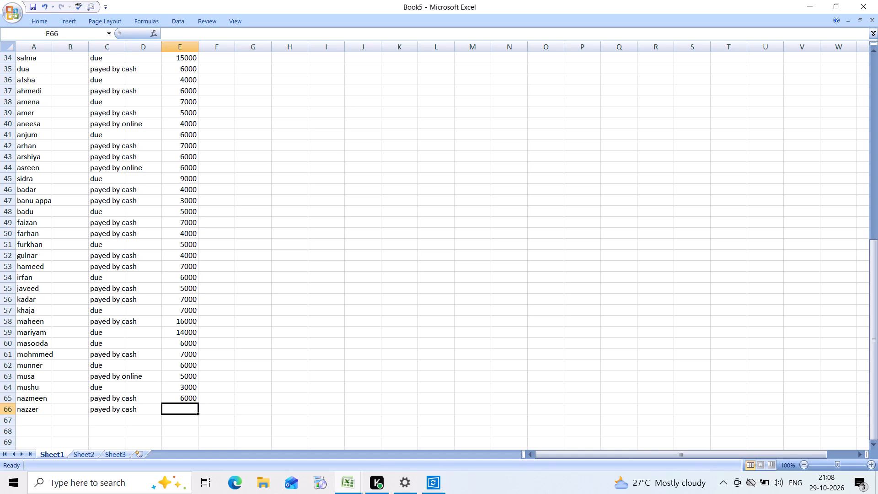
text(8000)
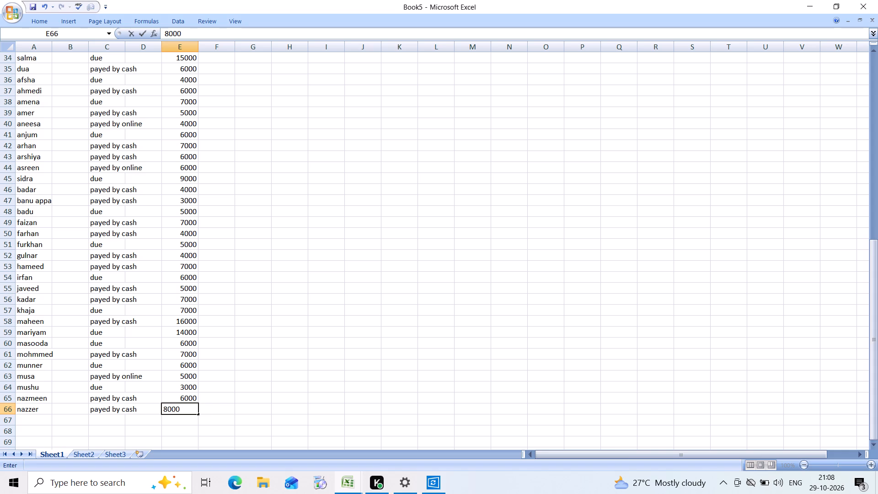
Fill row 67 with nishat in A67, "payed by cash" in C67 and 7000 in E67.
click(31, 419)
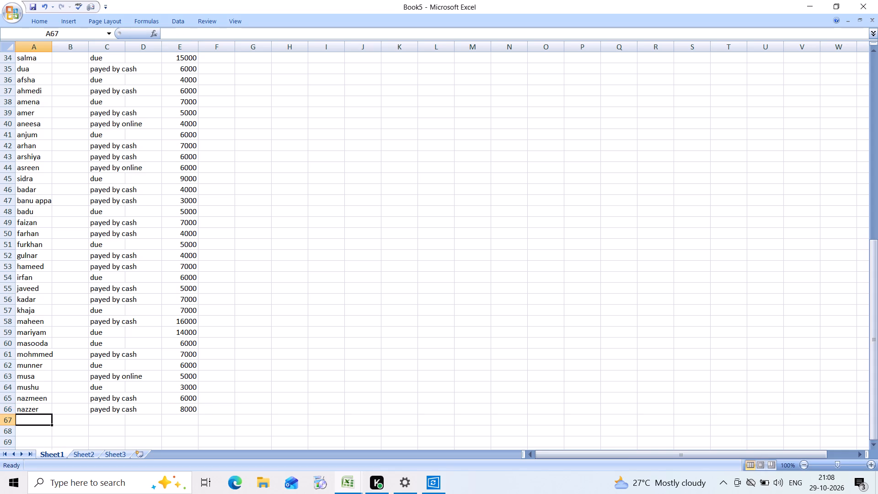
text(nis)
text(hat)
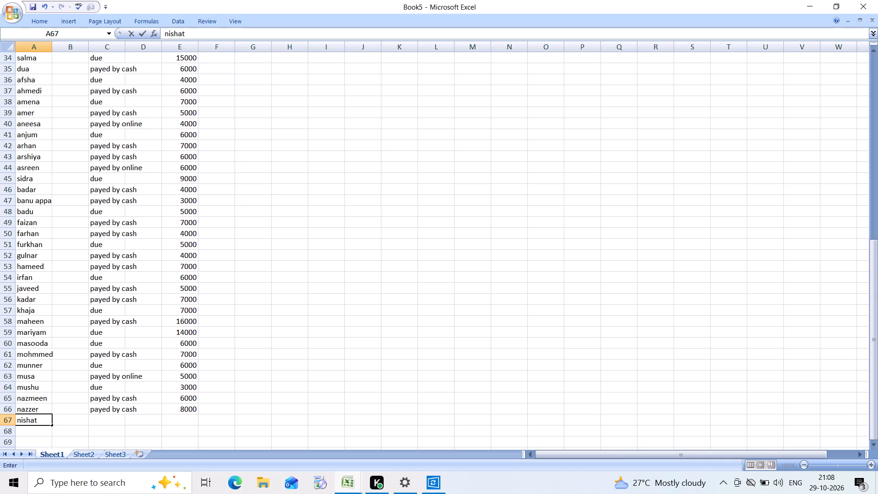
click(104, 422)
key(p)
text(yed)
key(BackSpace)
key(BackSpace)
key(BackSpace)
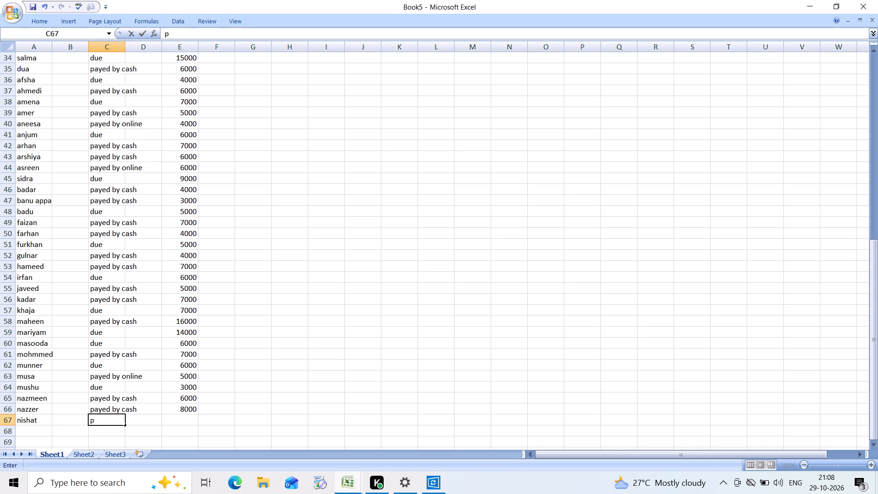
text(at)
key(BackSpace)
text(yed by)
key(c)
key(BackSpace)
key(space)
text(cash)
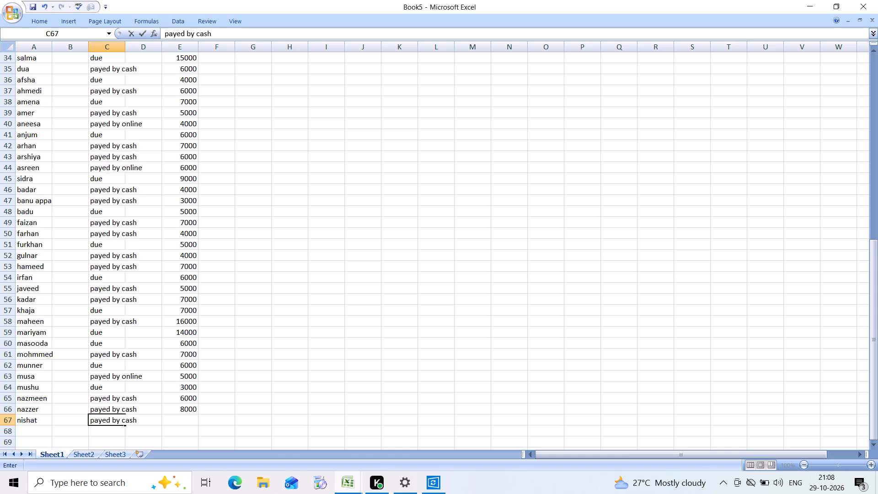
click(185, 419)
text(7000)
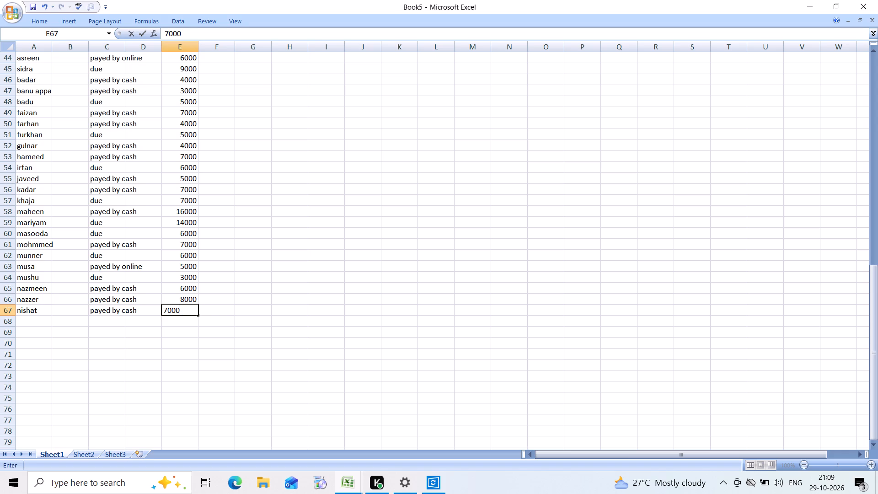
key(p)
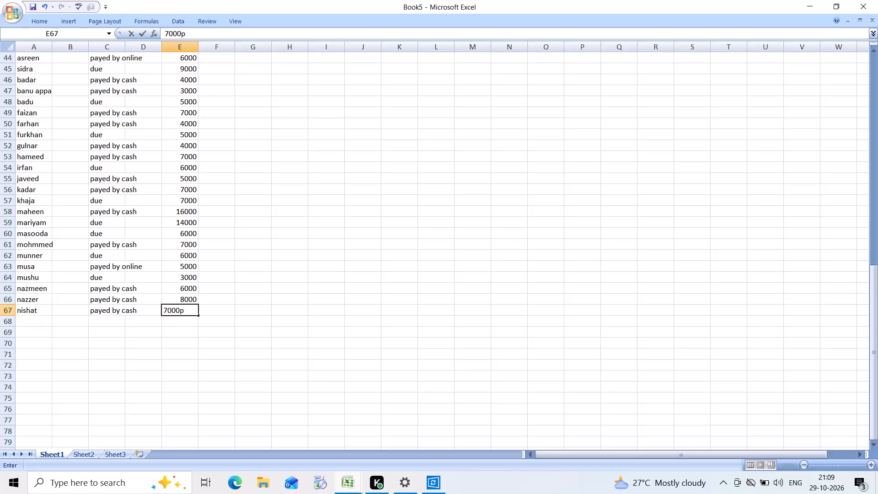
Enter parvez in A68 and "due" in C68.
click(33, 321)
key(p)
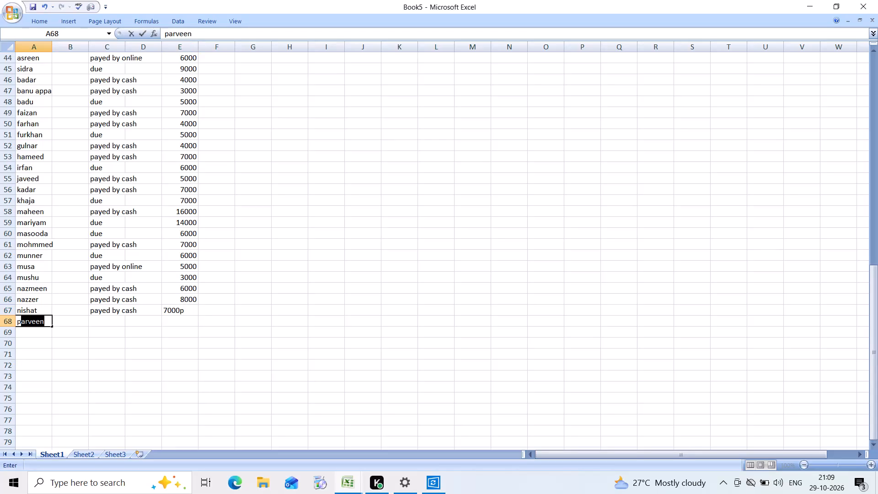
key(BackSpace)
text(arvez)
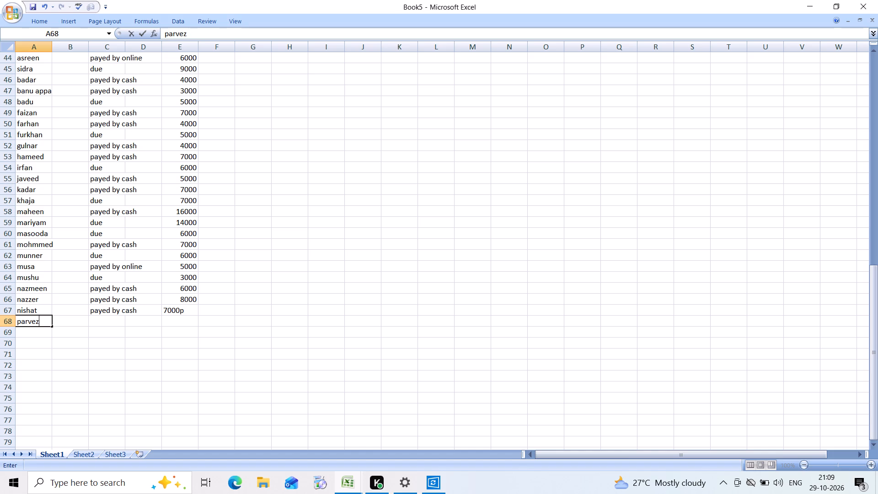
click(113, 321)
text(due)
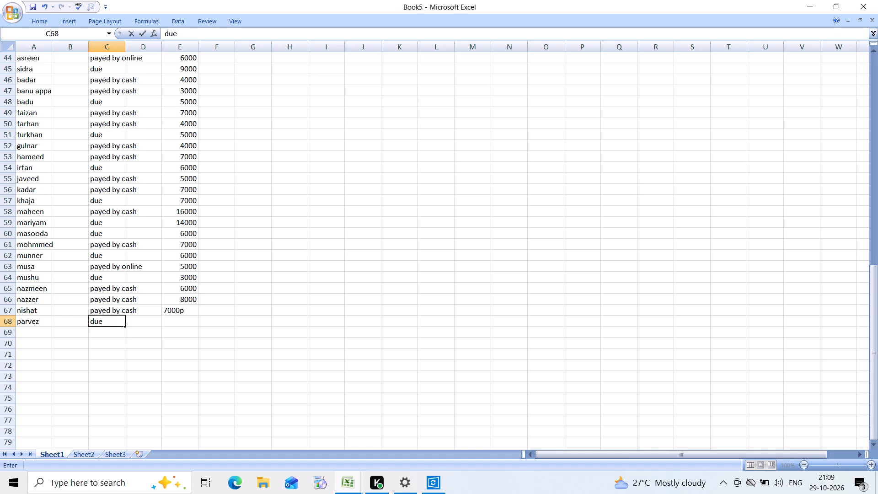
Replace nishat's amount in E67 with 8000.
click(184, 314)
key(BackSpace)
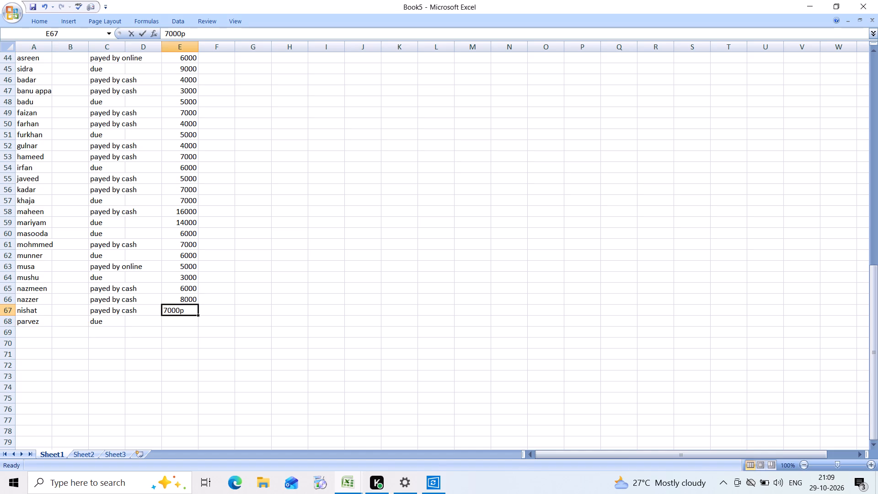
text(8000)
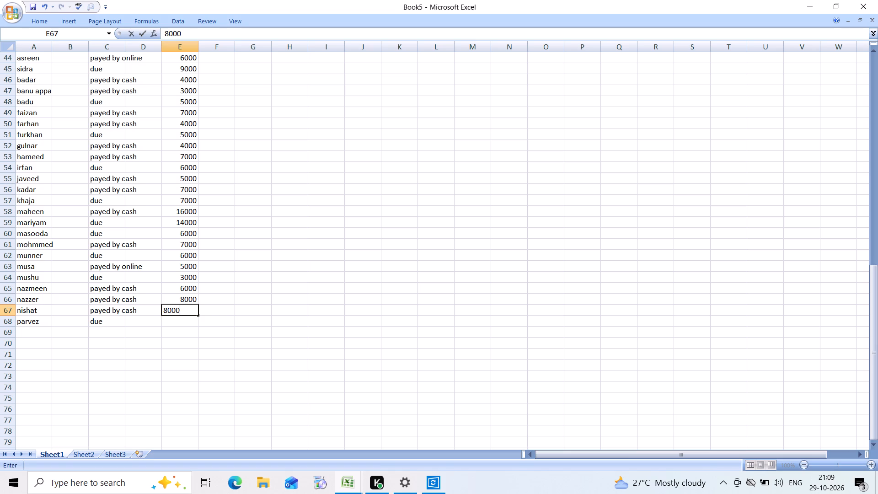
Enter 7000 as parvez's amount in E68.
click(176, 323)
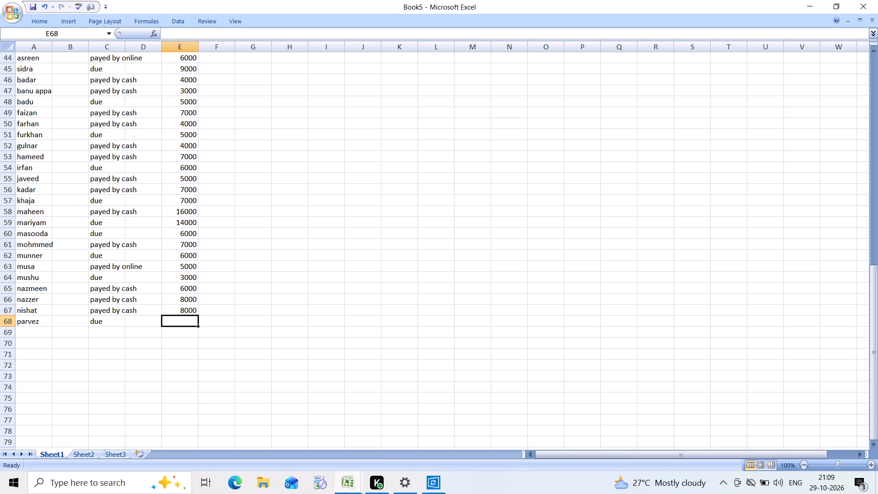
text(7000)
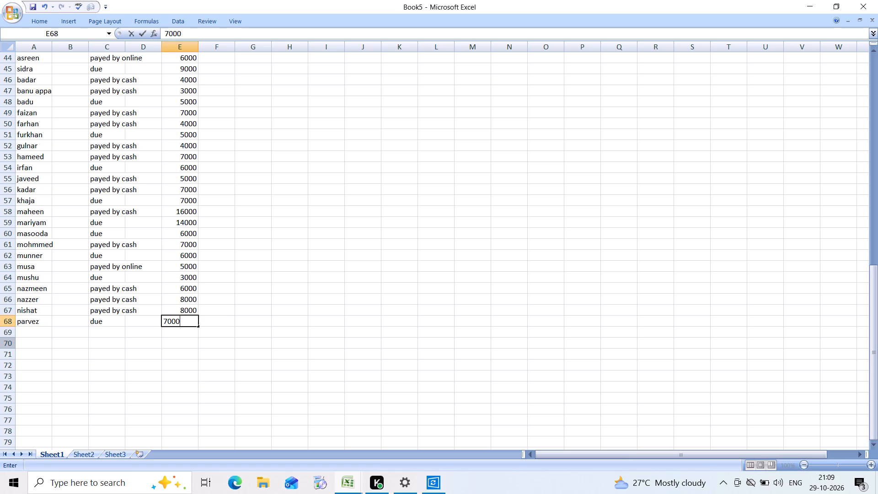
Fill row 69 with sadiq in A69, "payed by cash" in C69 and 5000 in E69.
click(27, 333)
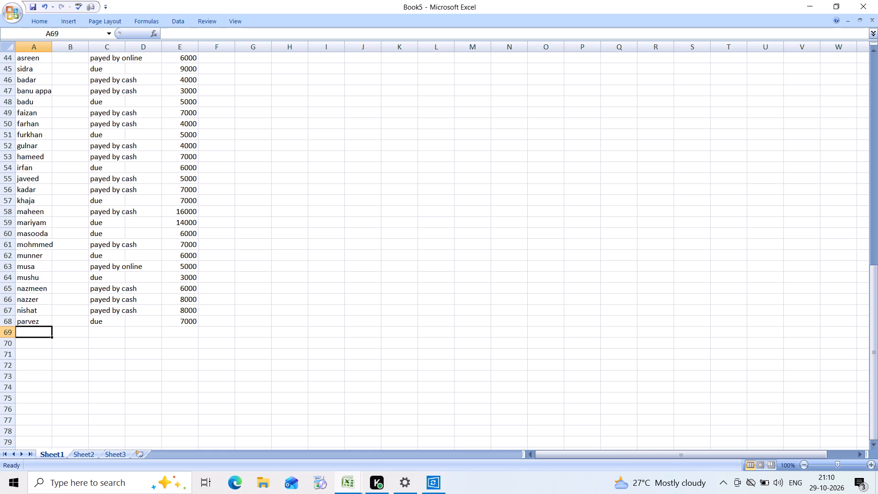
text(sad)
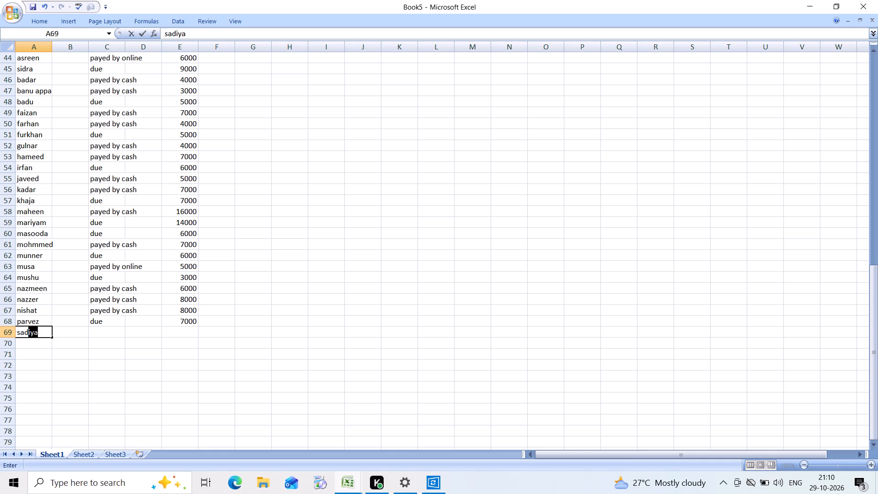
text(iq)
click(107, 332)
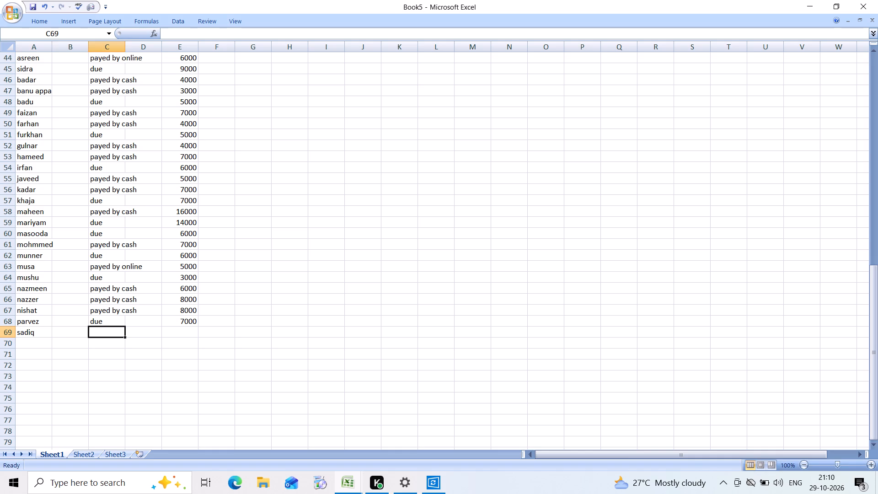
text(payed by cash)
click(177, 330)
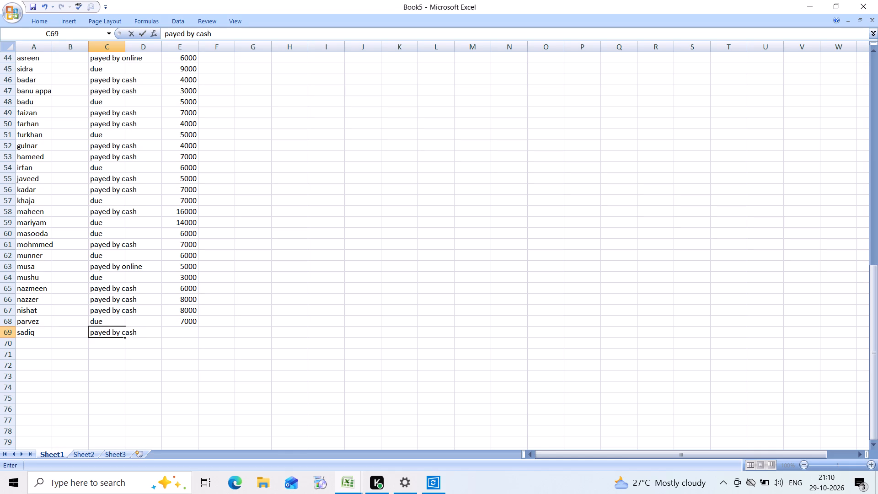
text(00)
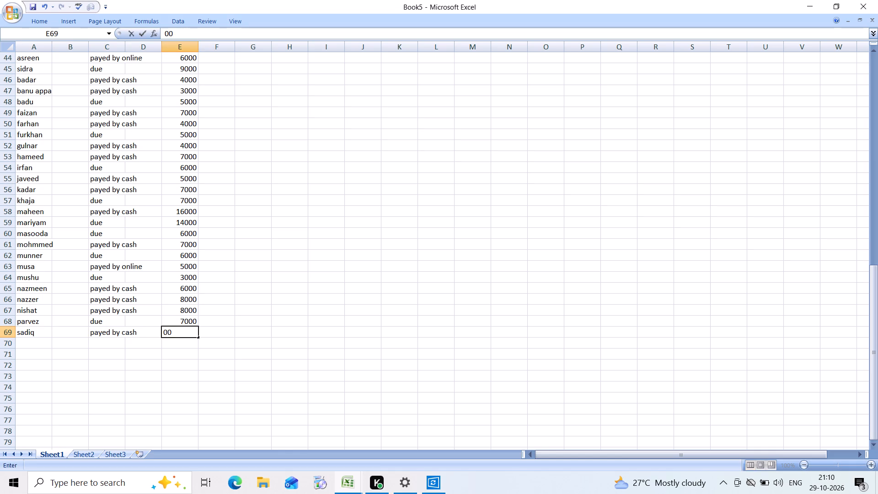
key(BackSpace)
key(BackSpace)
text(5000)
Fill row 70 with salman in A70, "due" in C70 and 6000 in E70.
click(37, 342)
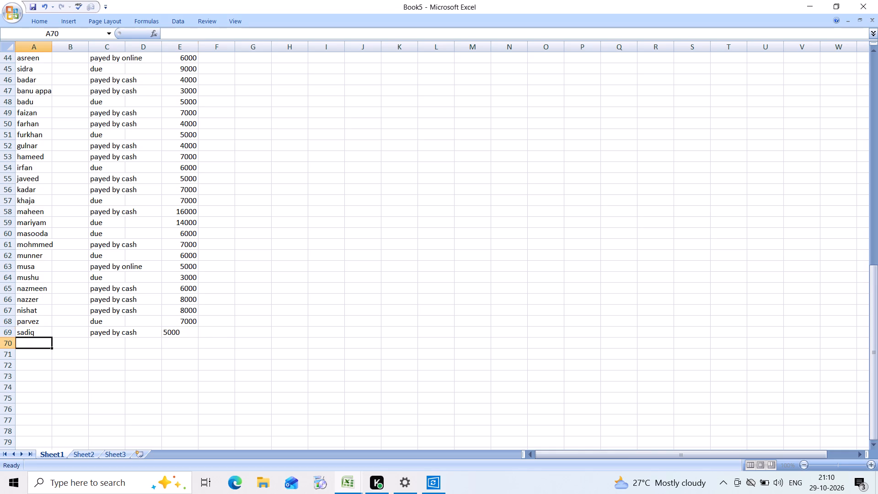
text(salman)
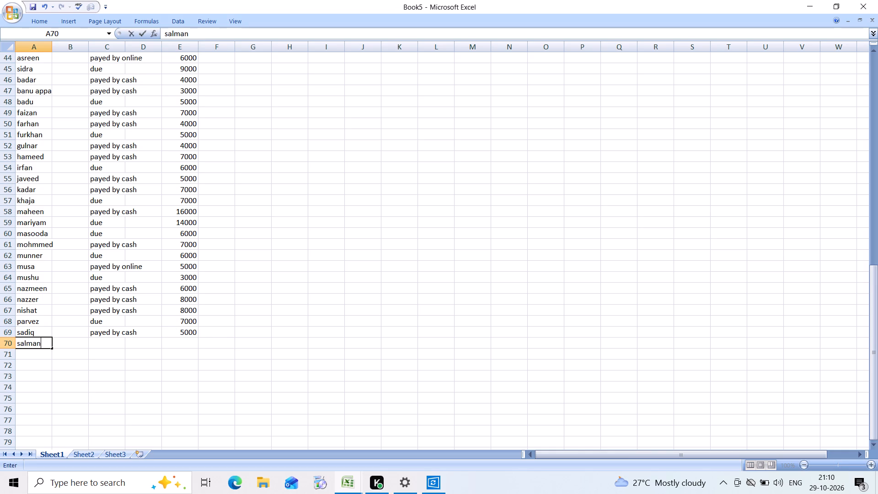
click(97, 342)
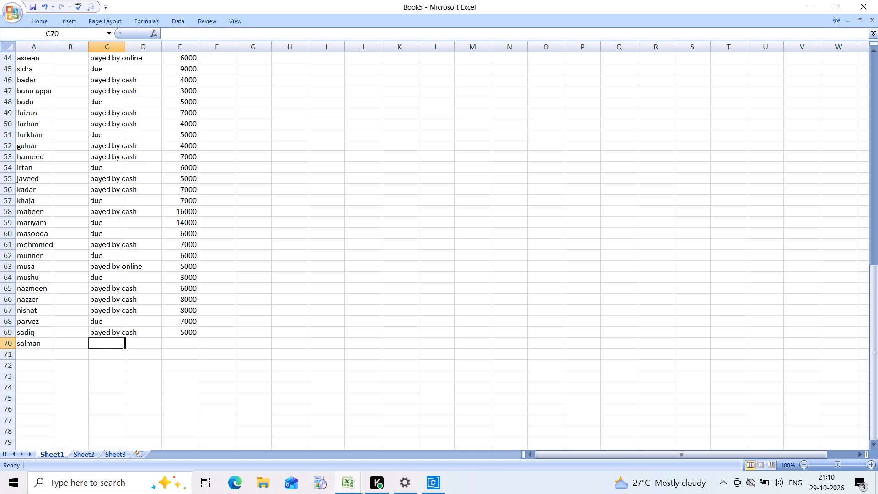
text(due)
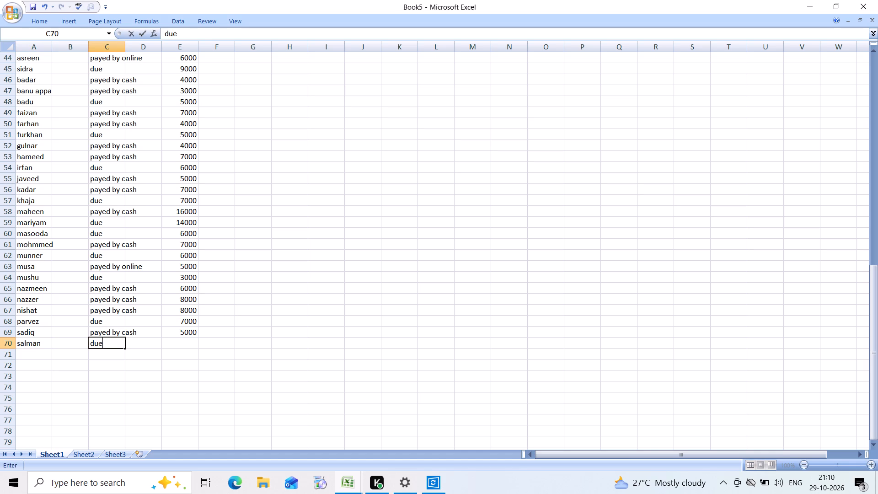
click(186, 343)
text(6000)
Fill row 71 with sameer in A71, "payed by cash" in C71 and 3000 in E71.
click(37, 356)
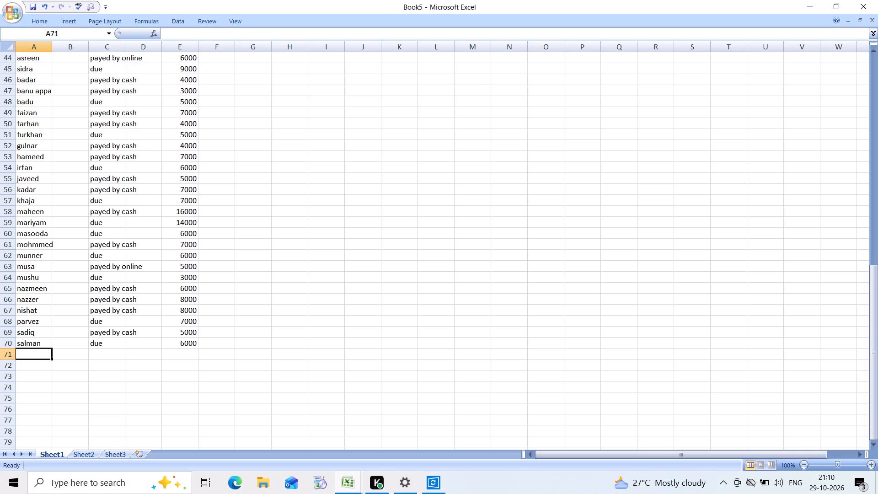
text(sameer)
click(109, 355)
text(payed by cash)
click(174, 356)
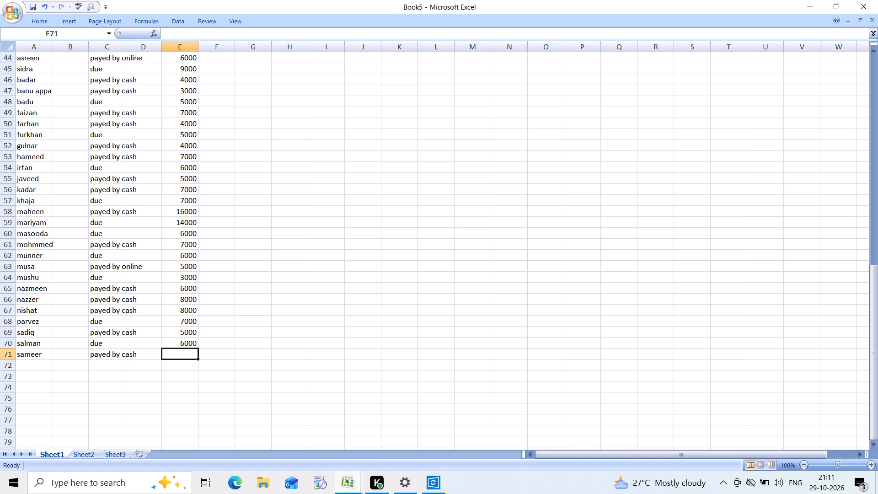
text(3000)
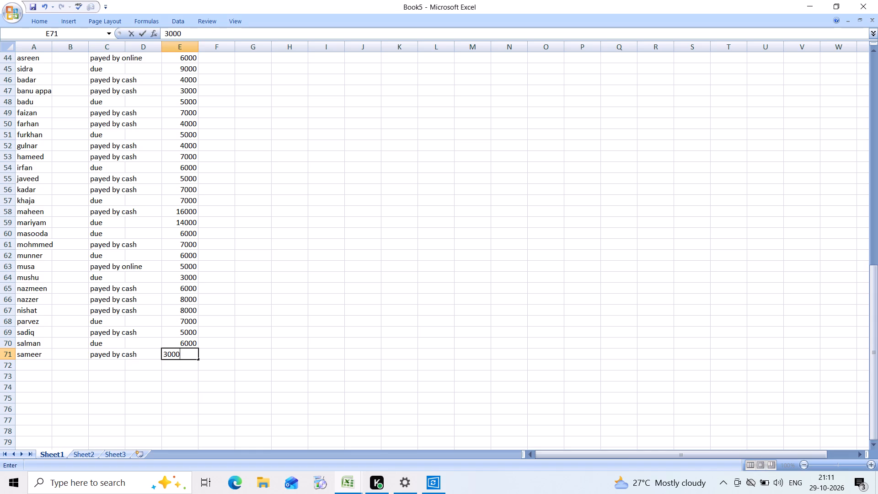
Fill row 72 with shabana in A72, "due" in C72 and 6000 in E72.
click(27, 367)
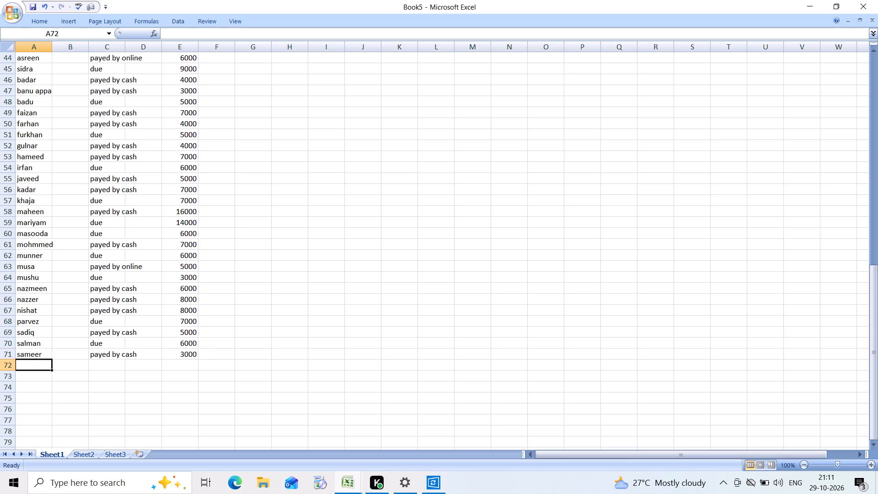
text(sha)
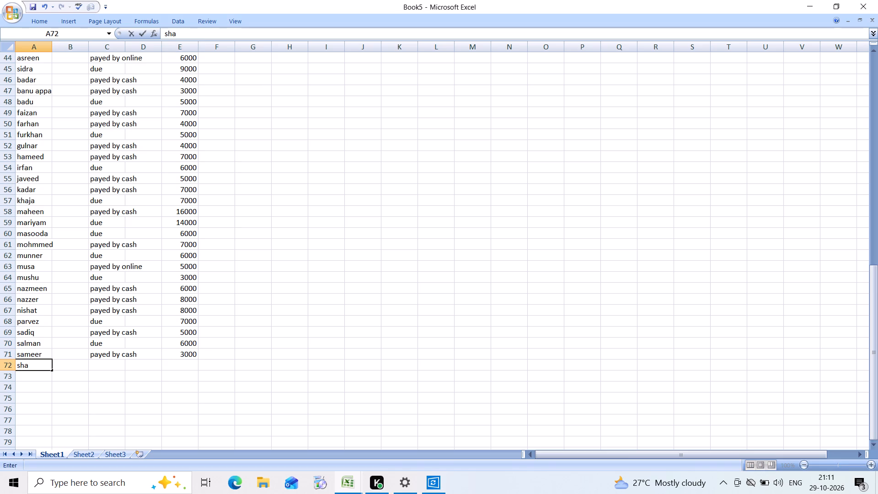
key(b)
text(ana)
click(107, 365)
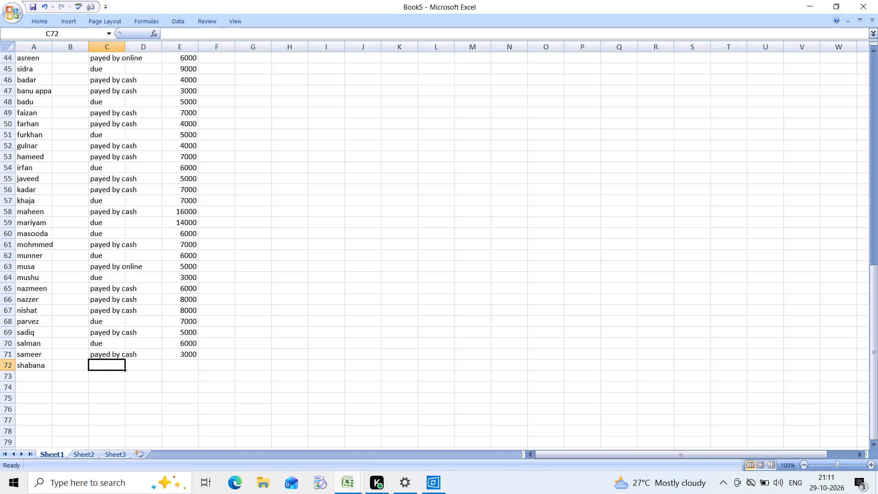
text(due)
click(191, 365)
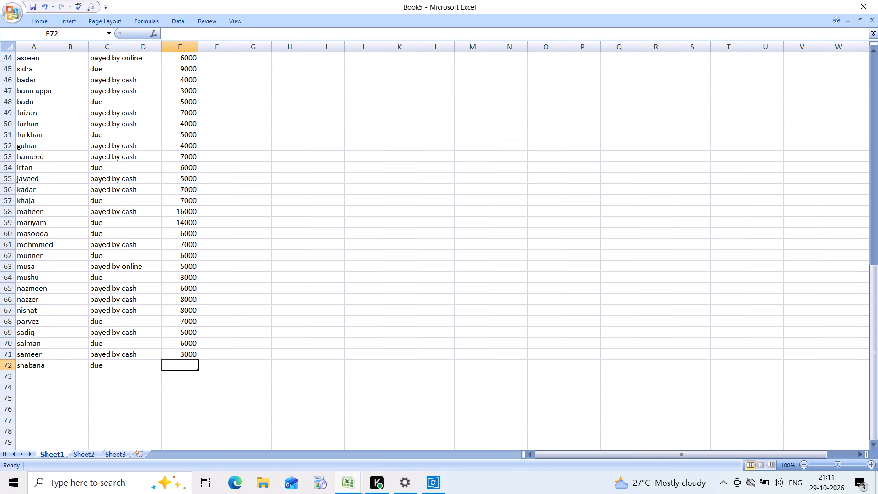
text(6000)
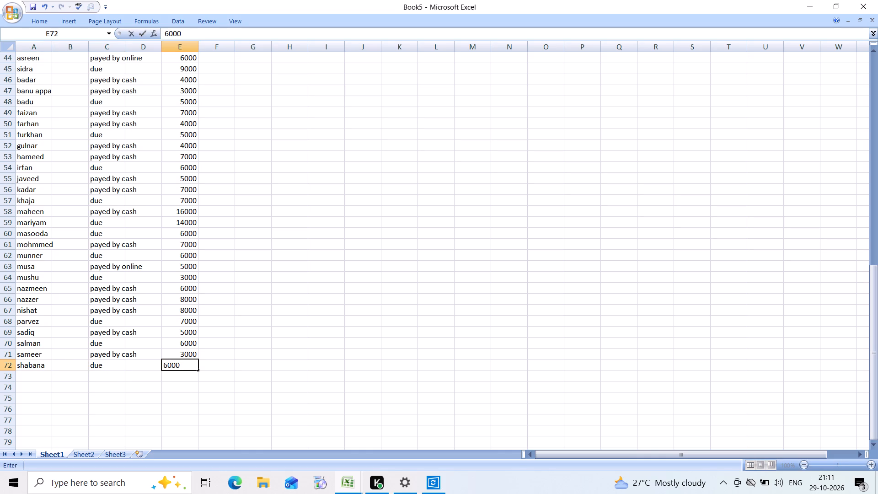
Fill row 73 with shaheen in A73, "payed by cash" in C73 and 7000 in E73.
click(17, 375)
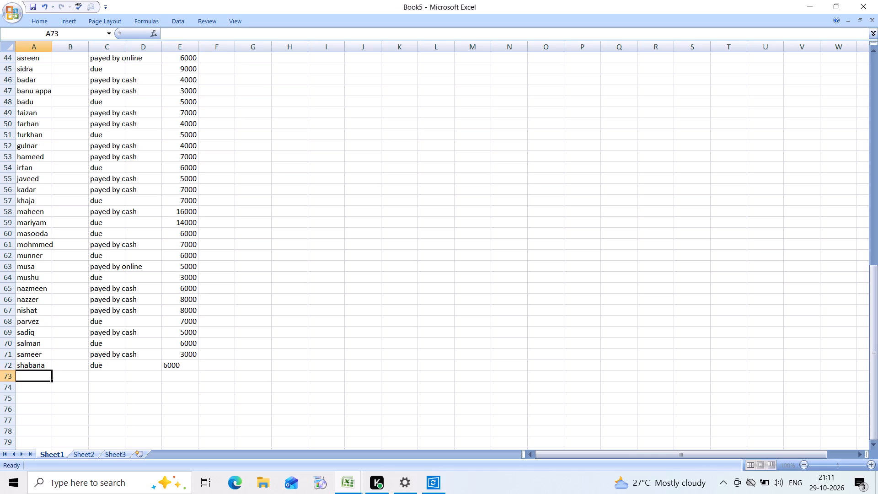
text(sh)
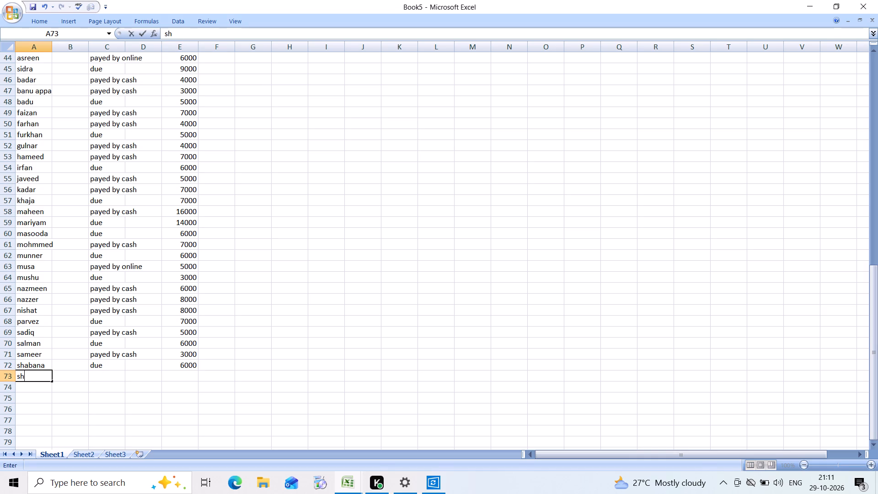
text(aheen)
click(102, 378)
text(payed by cash)
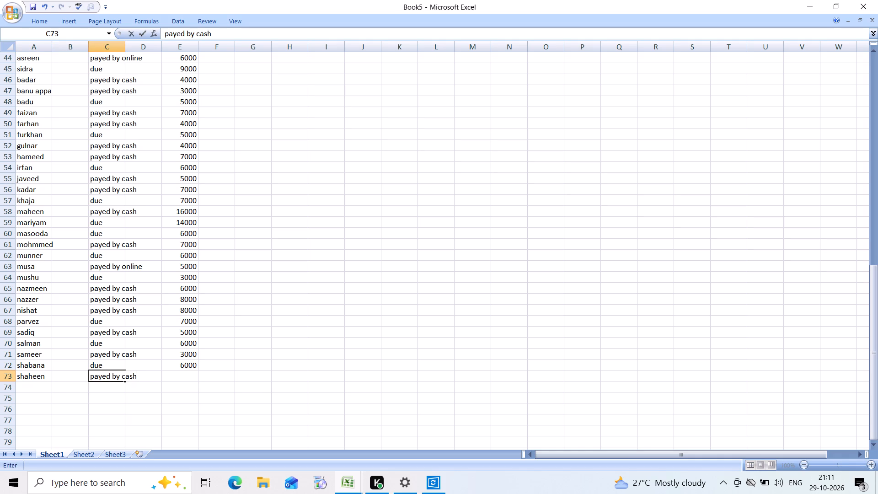
click(190, 379)
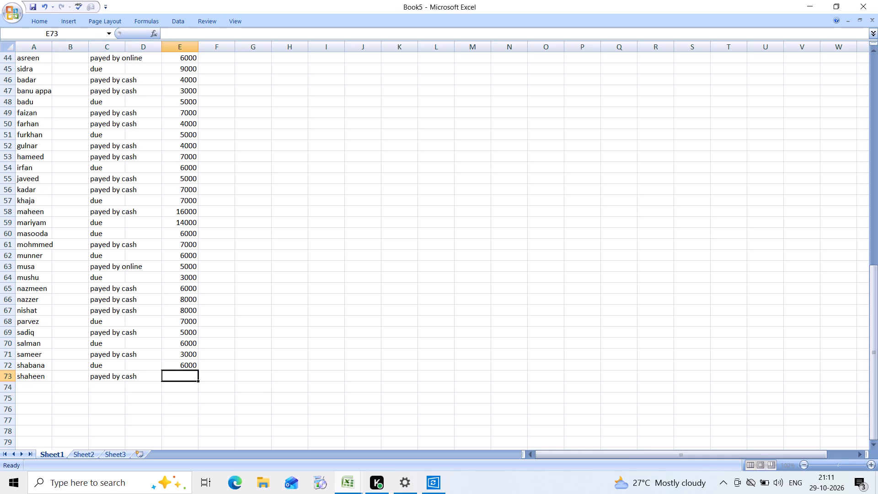
text(7000)
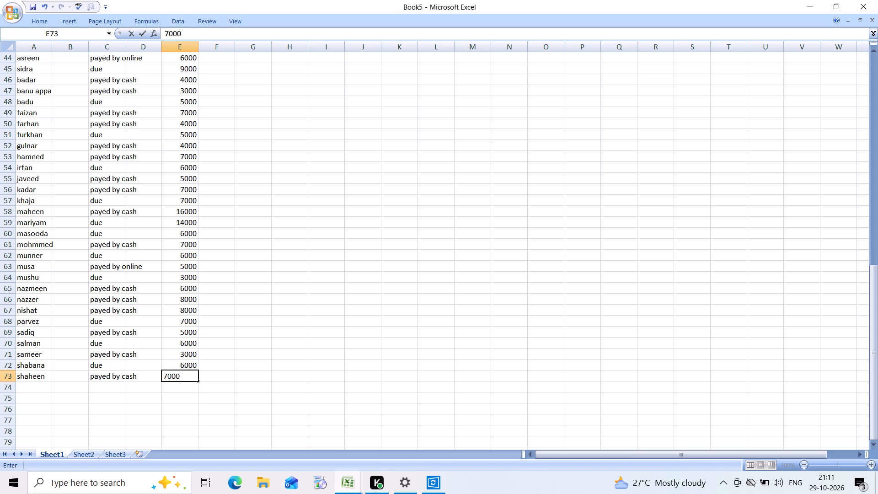
Fill row 74 with shaibaz in A74, "due" in C74 and 5000 in E74.
click(41, 385)
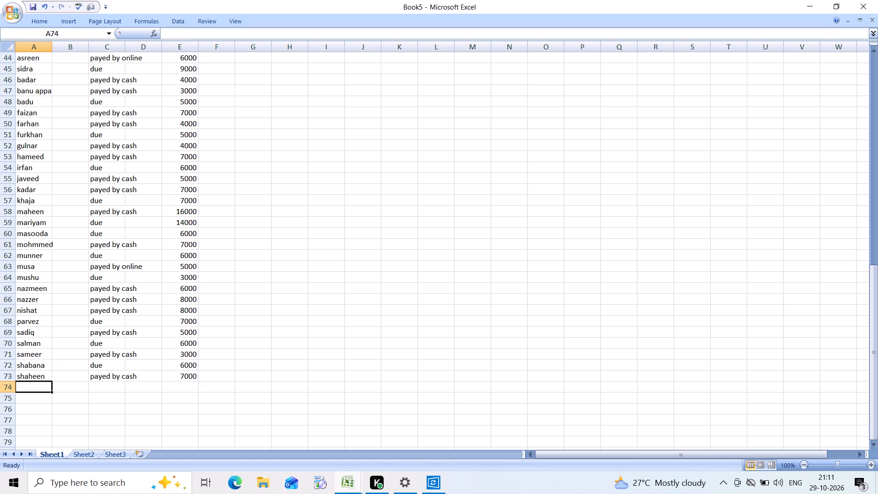
text(shaibaz)
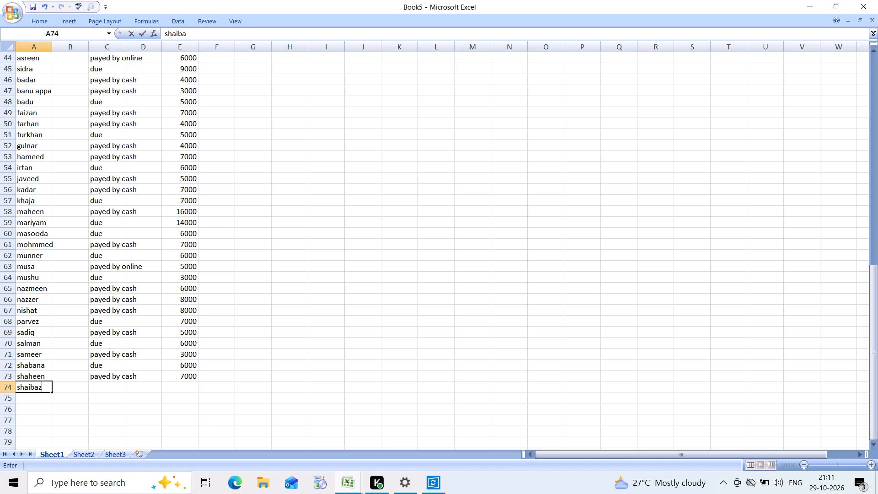
click(101, 387)
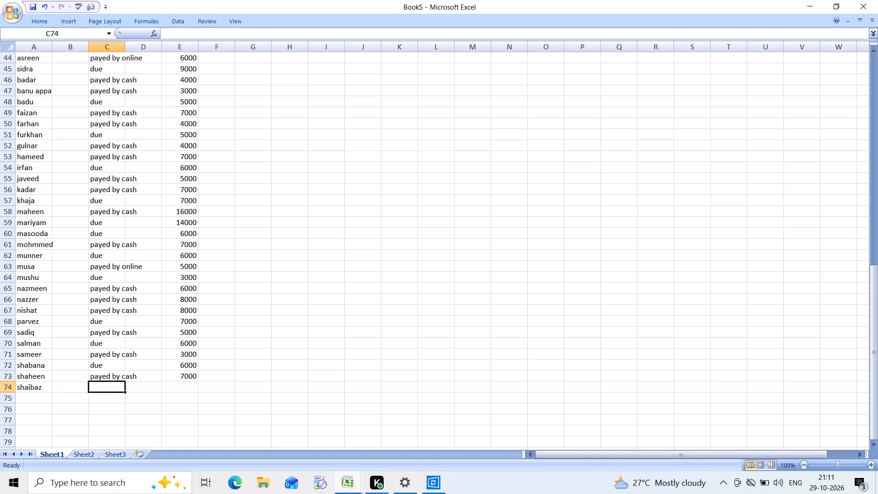
text(due)
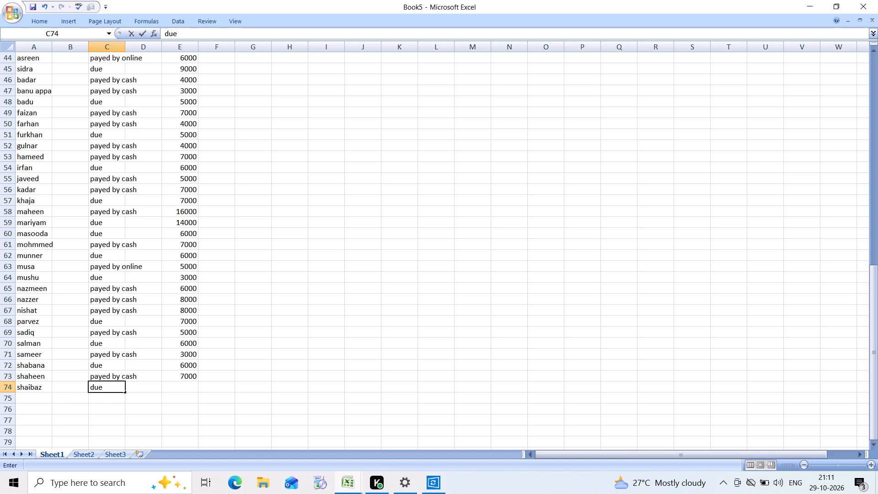
click(186, 384)
text(5000)
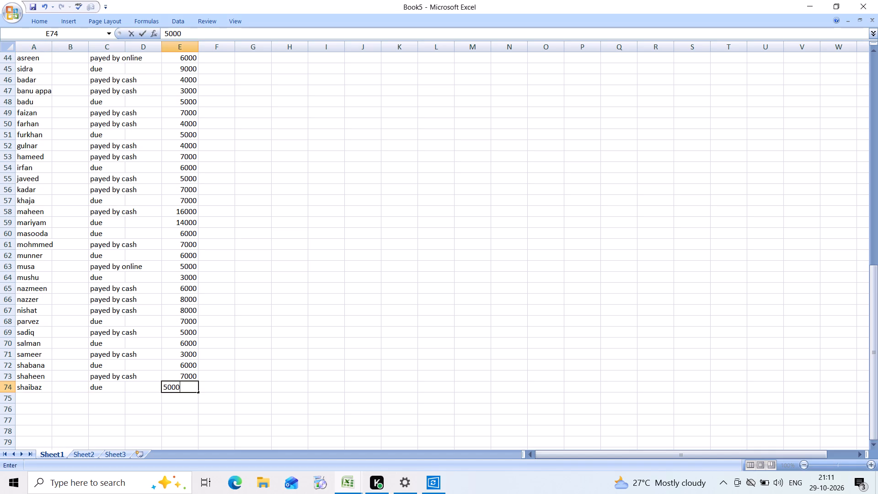
Fill row 75 with shakeel in A75, "payed by online" in C75 and 2000 in E75.
click(37, 397)
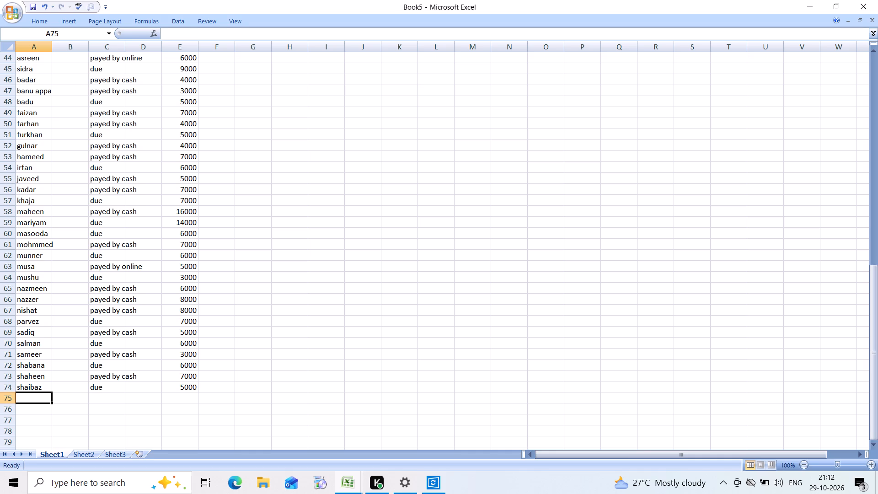
text(sha)
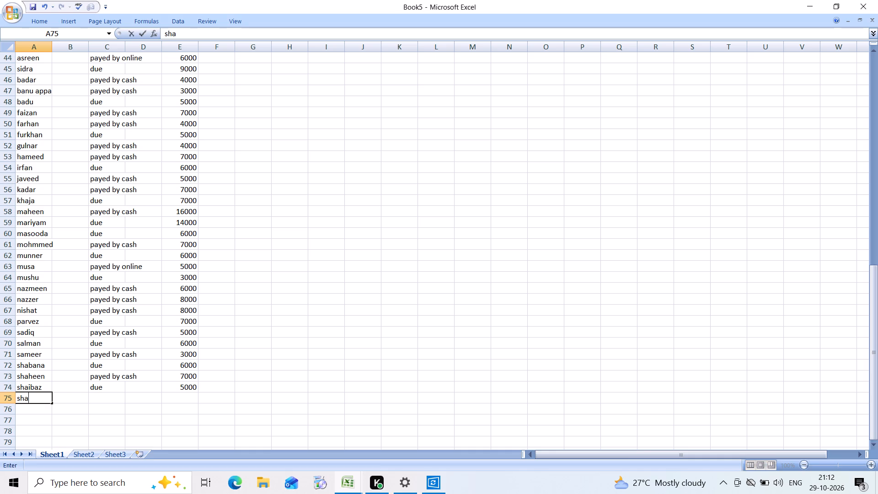
text(keel)
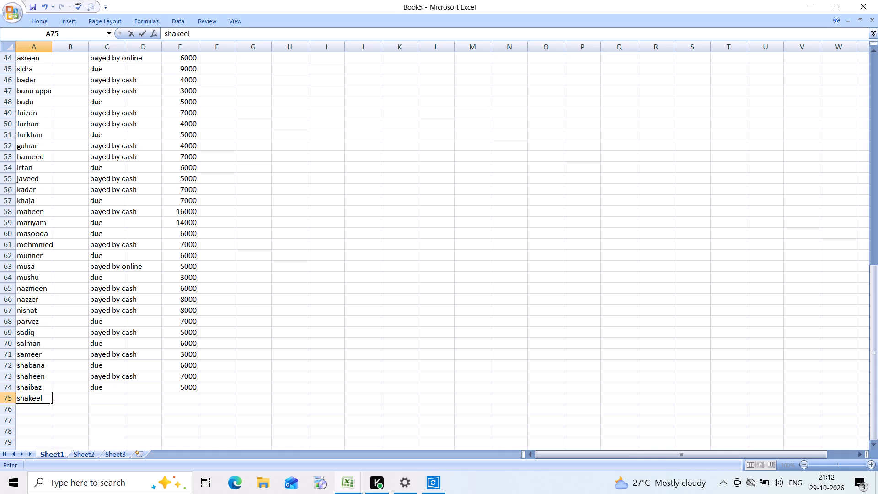
click(104, 396)
text(pa)
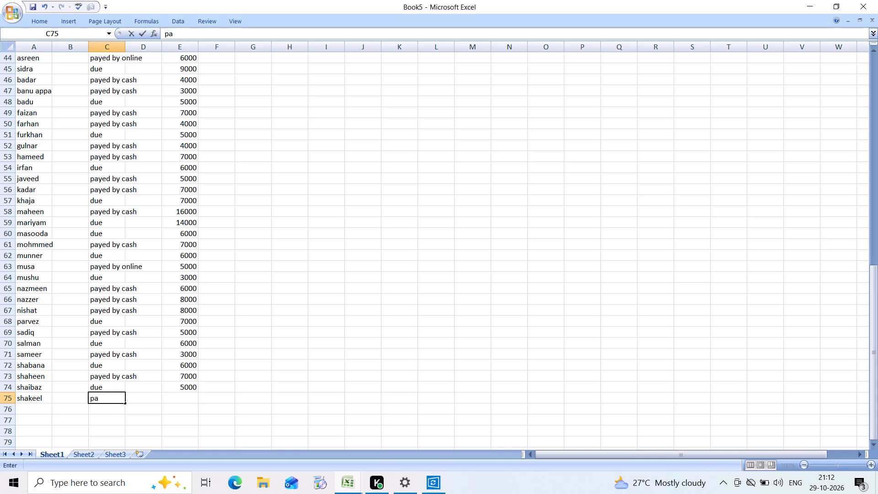
text(yed by online)
click(192, 396)
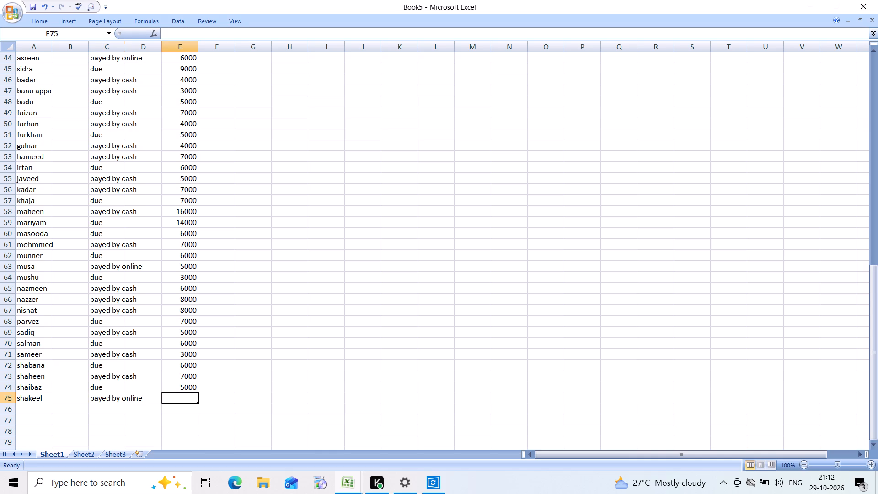
text(2900)
key(BackSpace)
key(BackSpace)
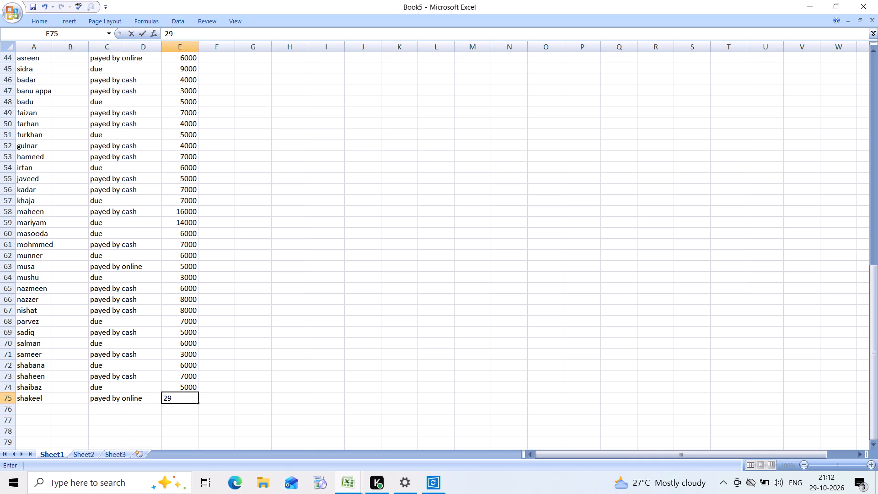
key(BackSpace)
text(000)
Fill row 76 with younus in A76, "payed by online" in C76 and 4000 in E76.
click(46, 409)
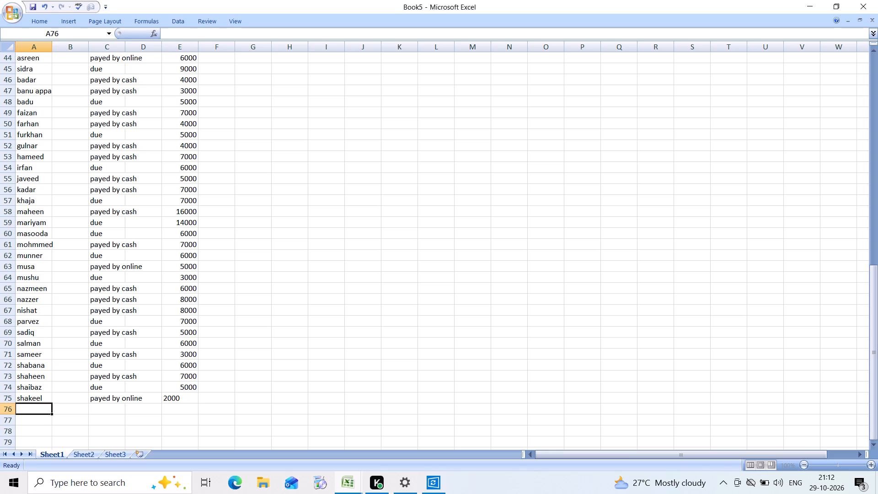
text(youns)
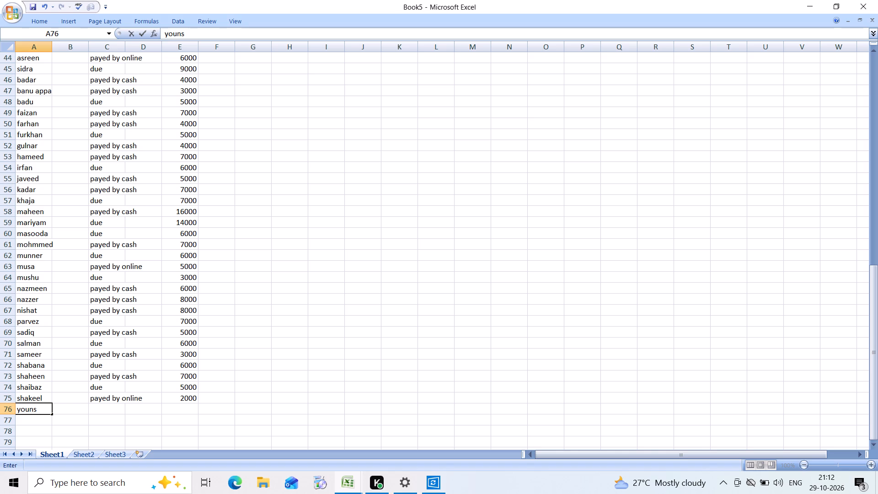
key(BackSpace)
text(us)
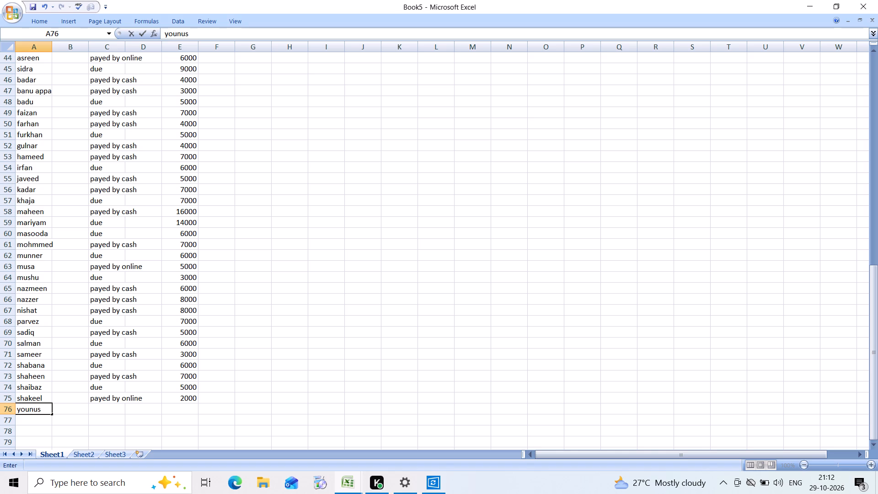
click(102, 411)
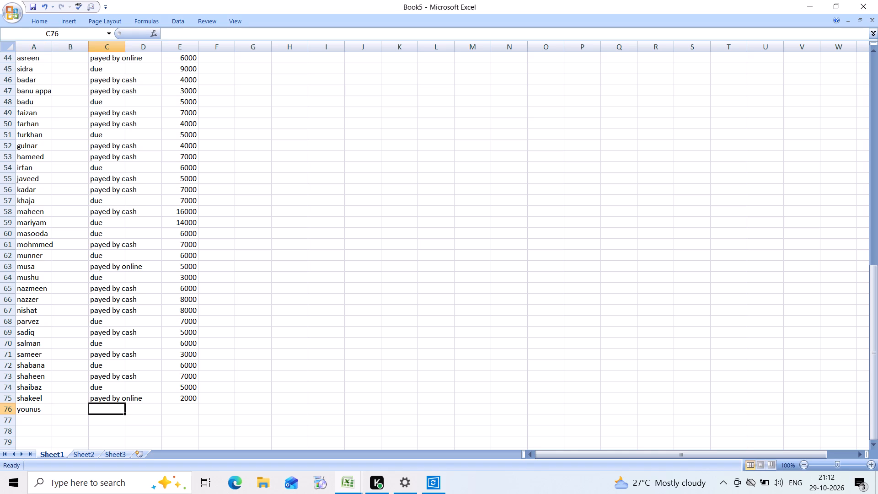
text(payed by online)
click(178, 404)
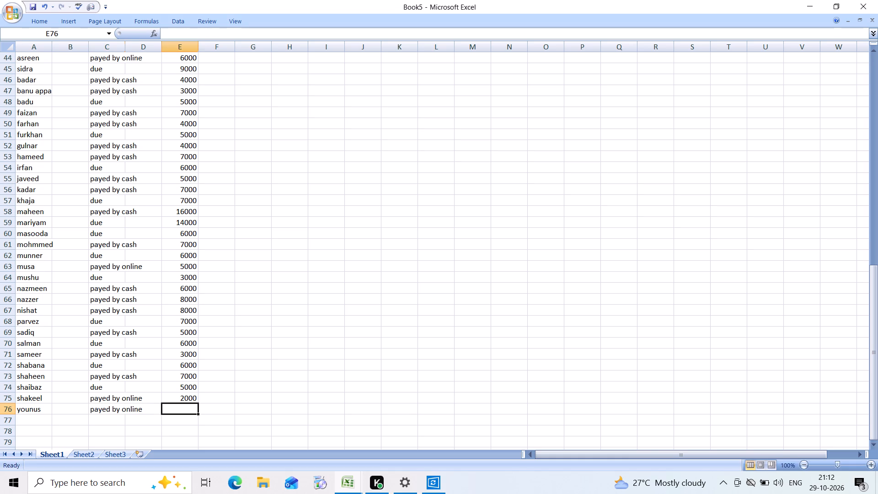
key(4)
text(000)
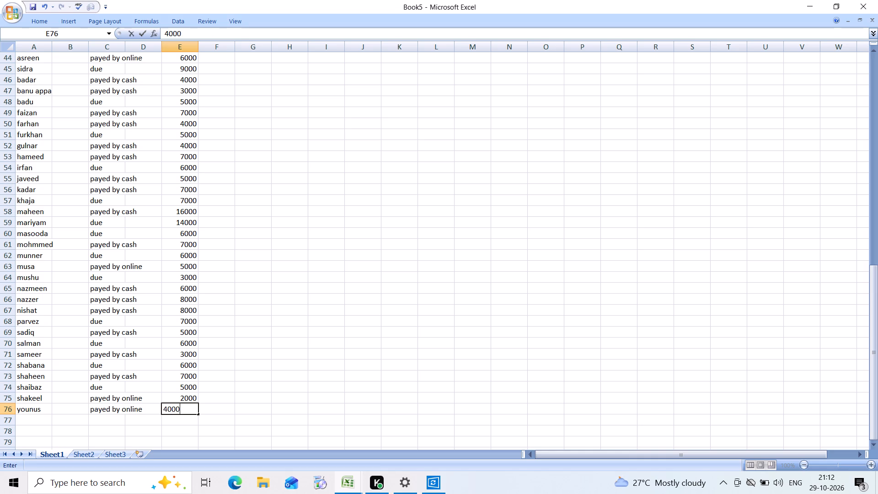
Fill row 77 with tanveer in A77, "due" in C77 and 3000 in E77.
click(34, 418)
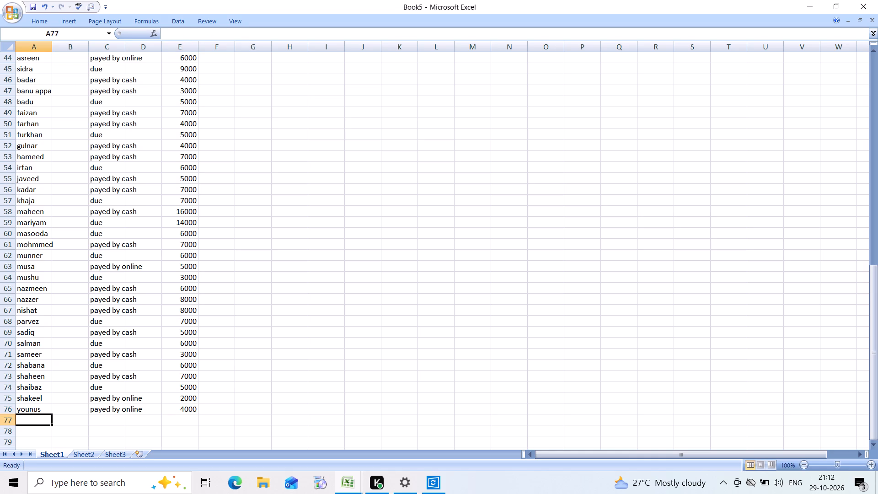
text(tanveer)
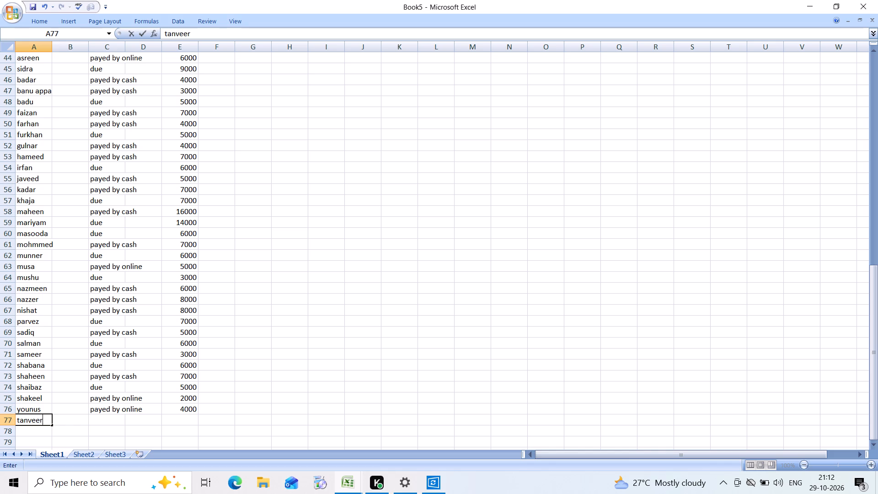
click(105, 419)
text(due)
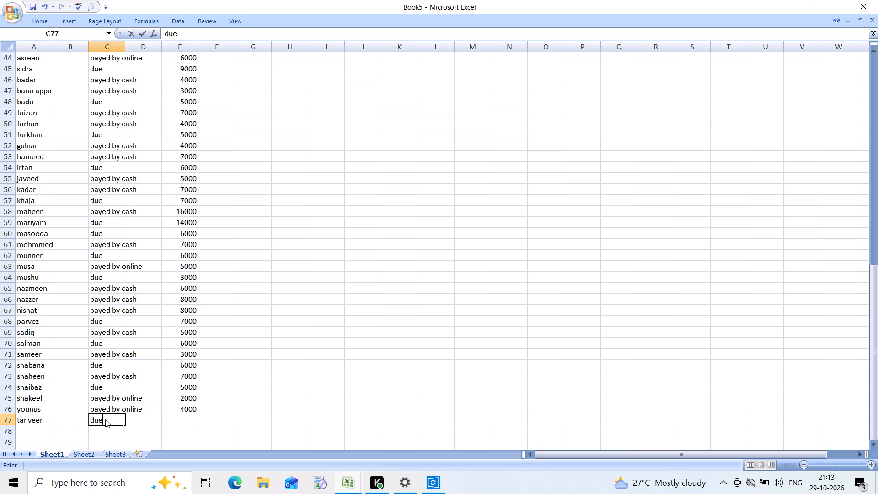
click(185, 420)
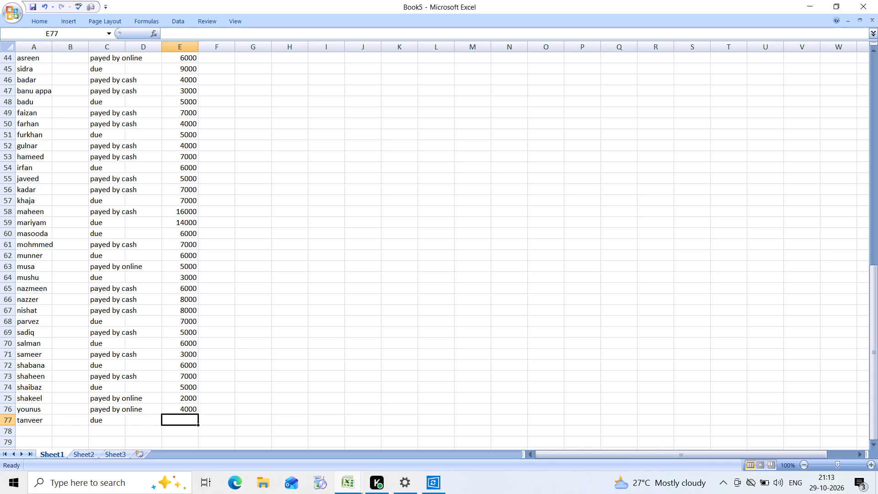
text(3000)
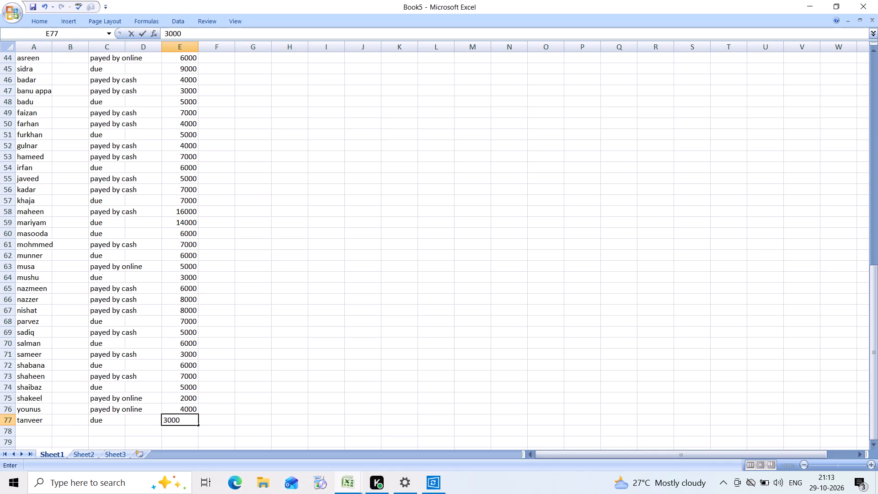
Fill row 78 with tasleem in A78, "payed by cash" in C78 and 8000 in E78.
click(27, 432)
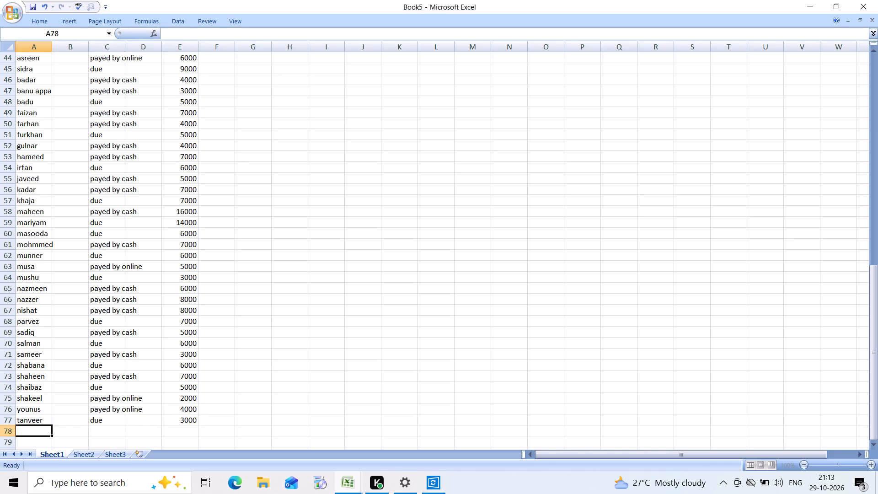
text(tasleem)
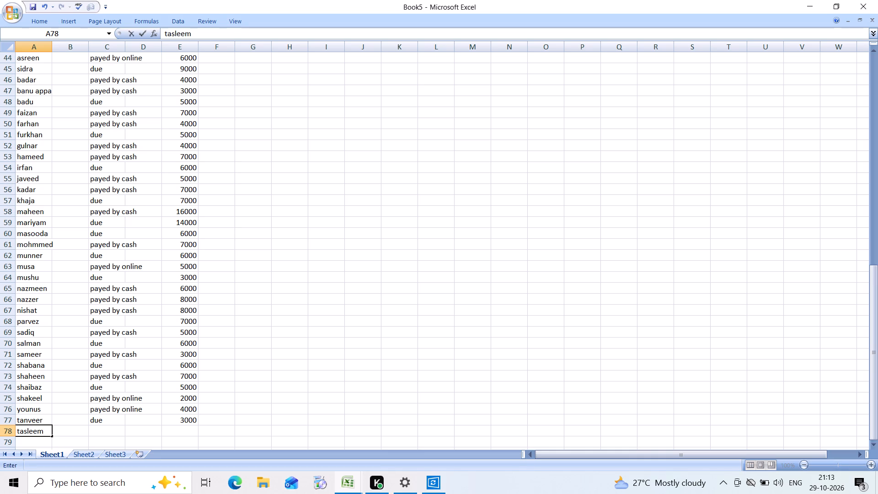
click(94, 431)
text(payed by cash)
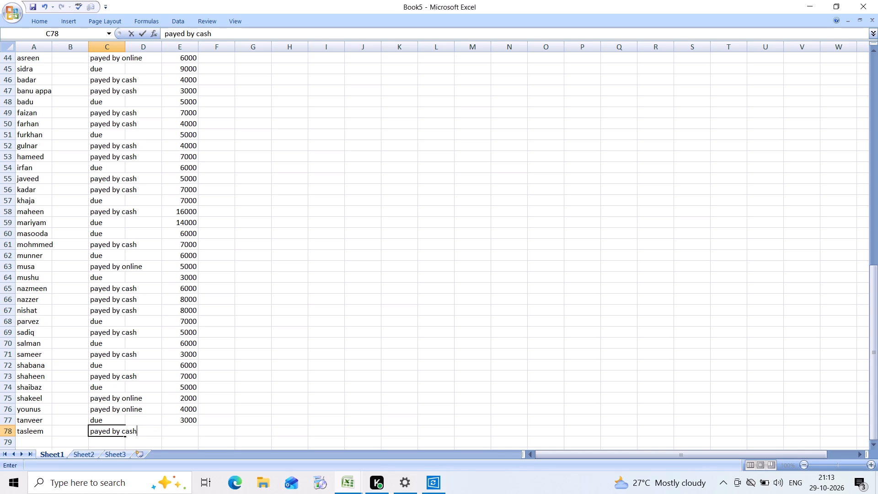
click(189, 431)
text(8000)
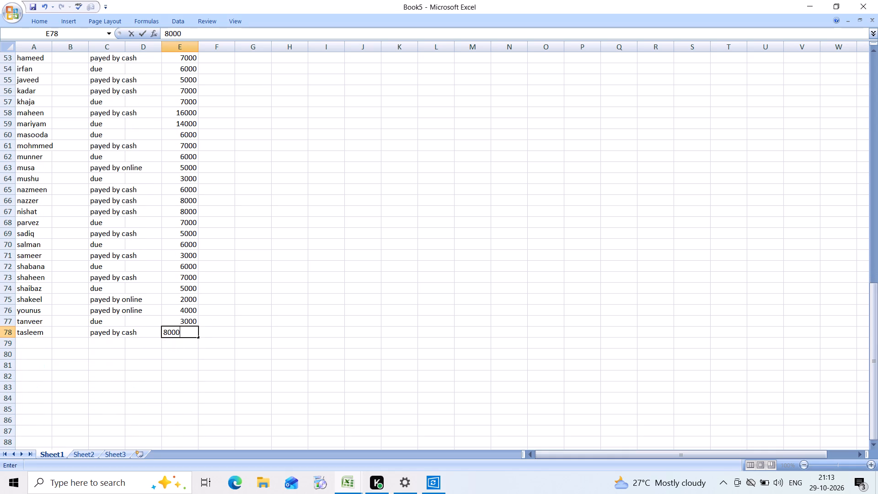
click(38, 342)
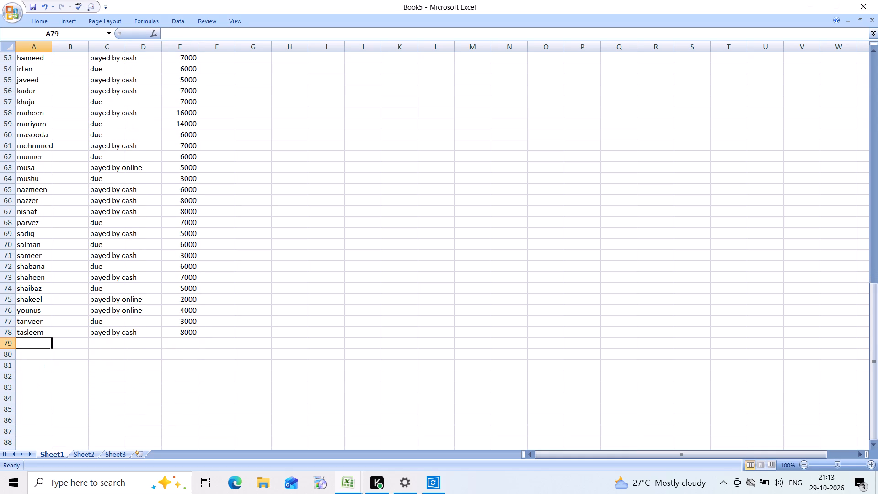
text(uamar)
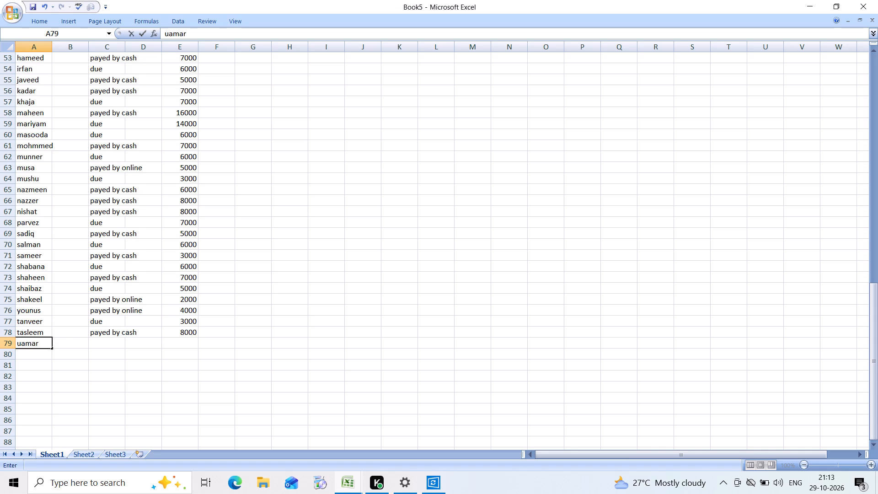
click(96, 337)
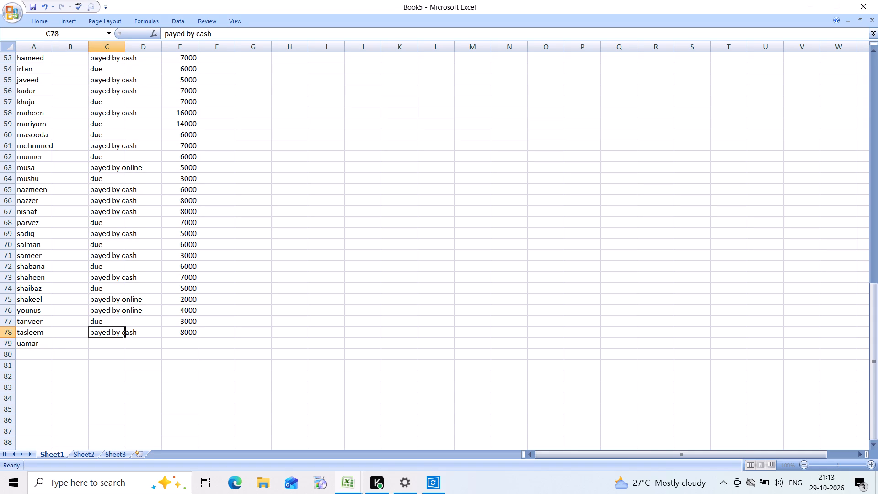
click(96, 344)
text(dur)
key(BackSpace)
key(e)
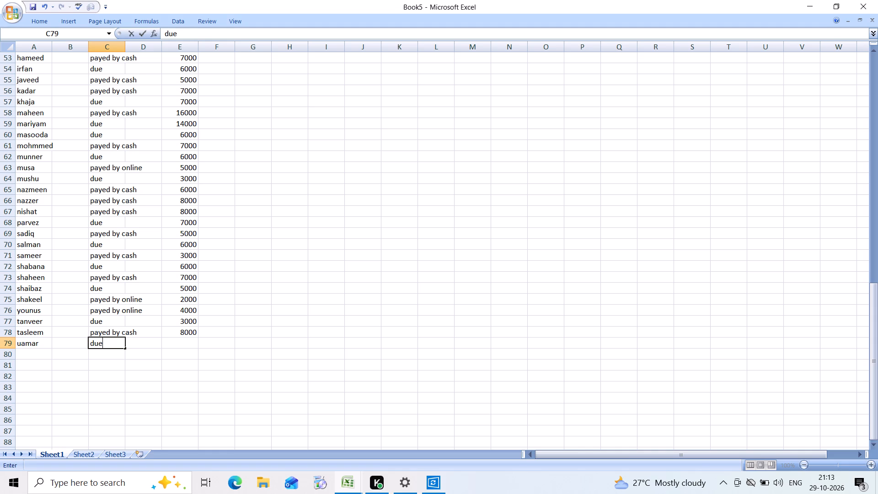
click(176, 344)
text(6000)
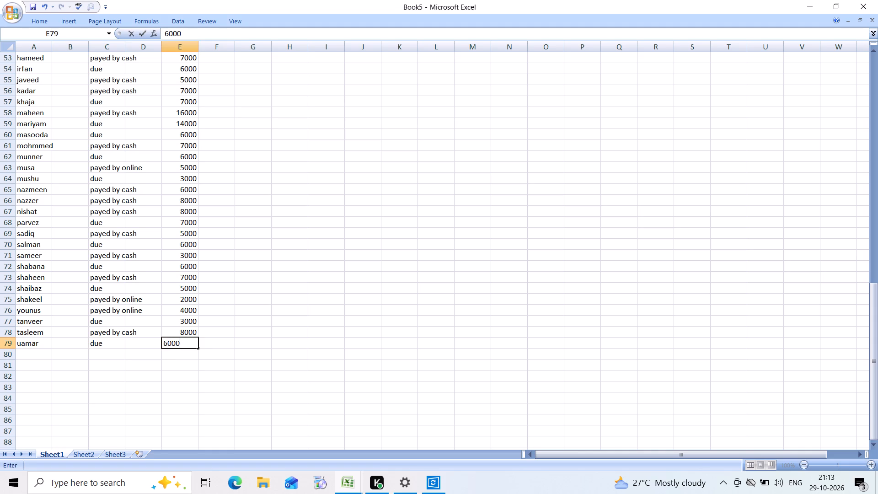
Fill row 80 with ubaida in A80, "payed by cash" in C80 and 2000 in E80.
click(42, 354)
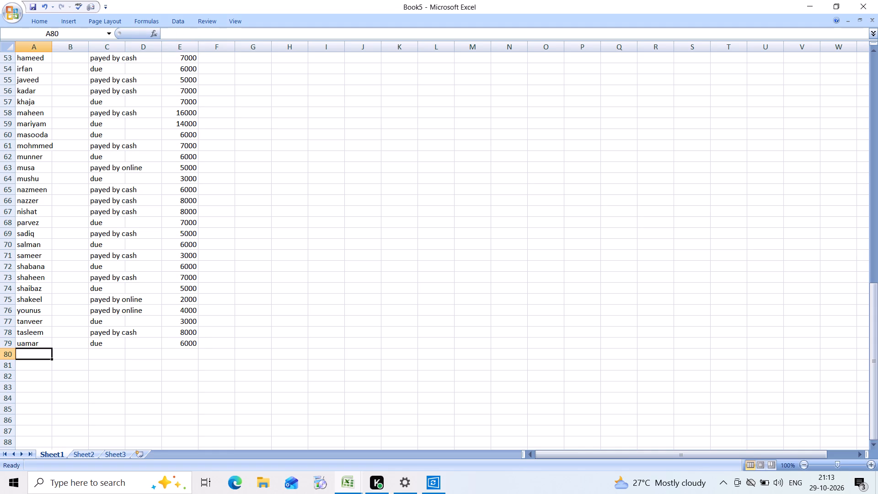
text(uba)
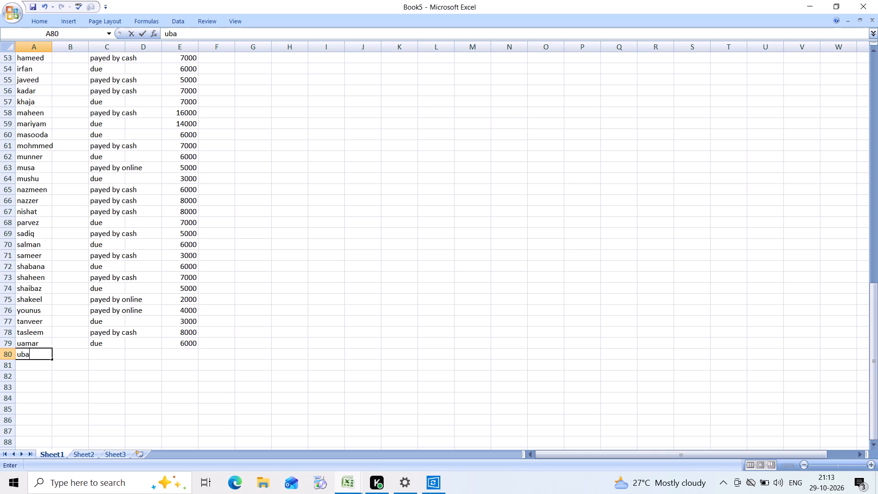
text(ida)
click(105, 356)
text(payed by cash)
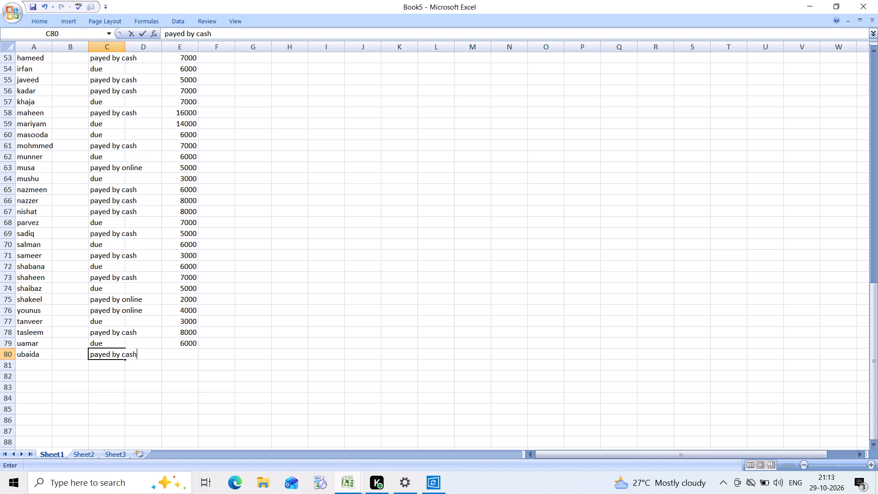
click(187, 354)
text(20000)
key(BackSpace)
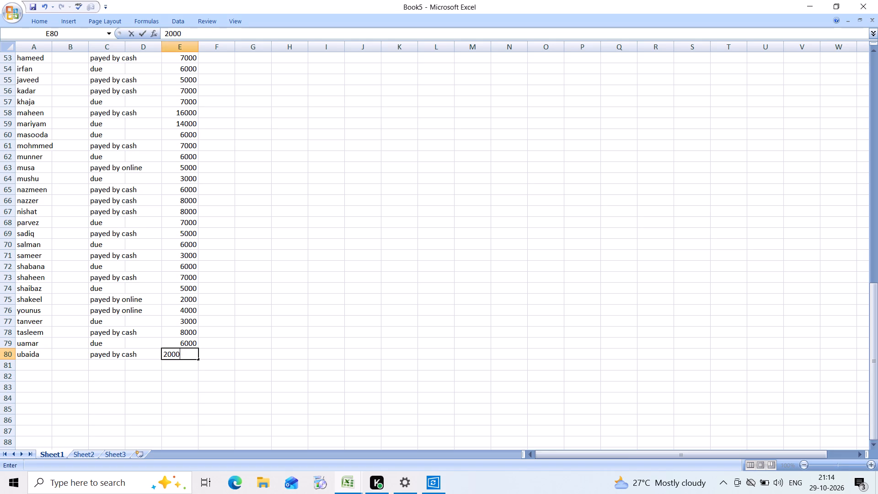
Fill row 81 with uzma in A81, "due" in C81 and 18000 in E81.
click(22, 364)
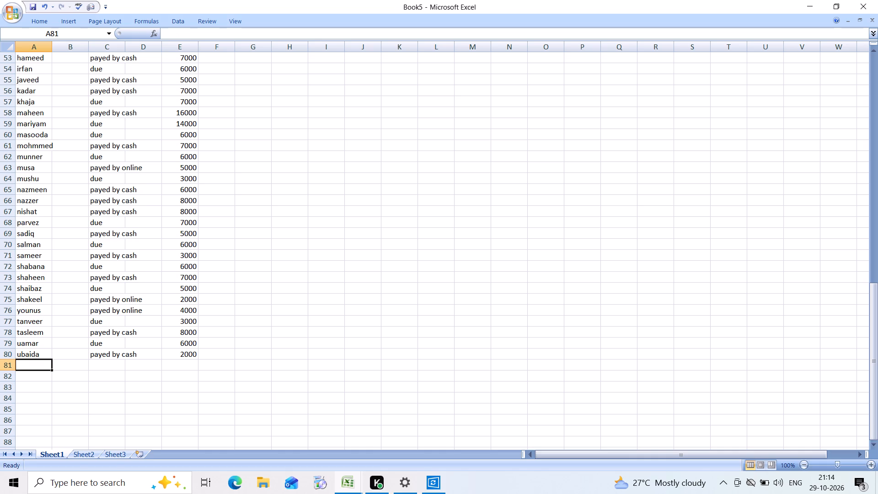
text(uzma)
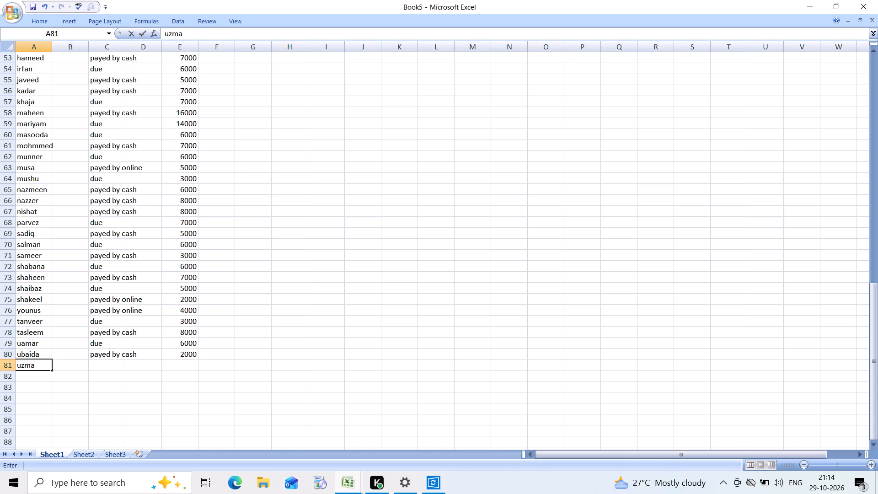
click(95, 365)
text(due)
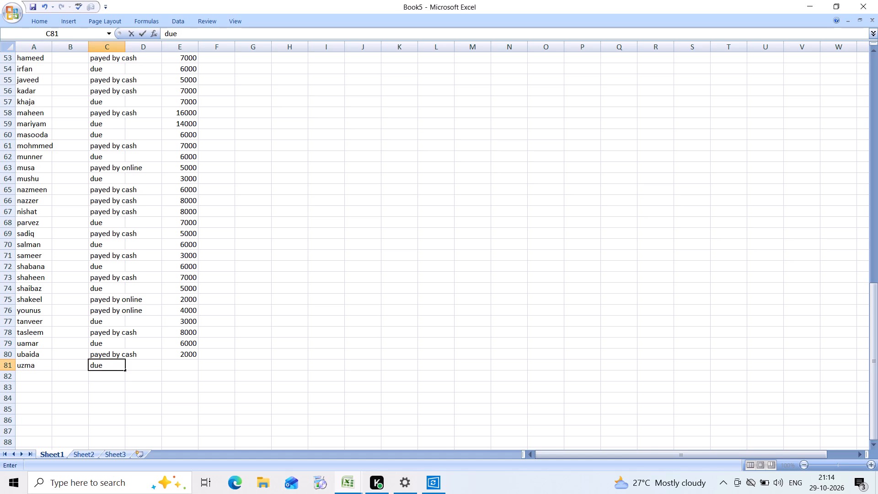
click(172, 365)
key(1)
text(8000)
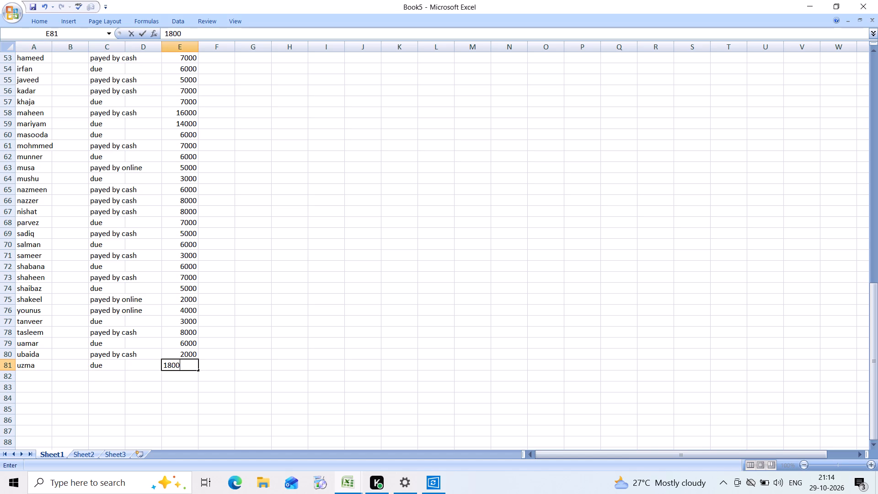
Fill row 82 with yahiya in A82, "payed by cash" in C82 and 7000 in E82.
click(38, 378)
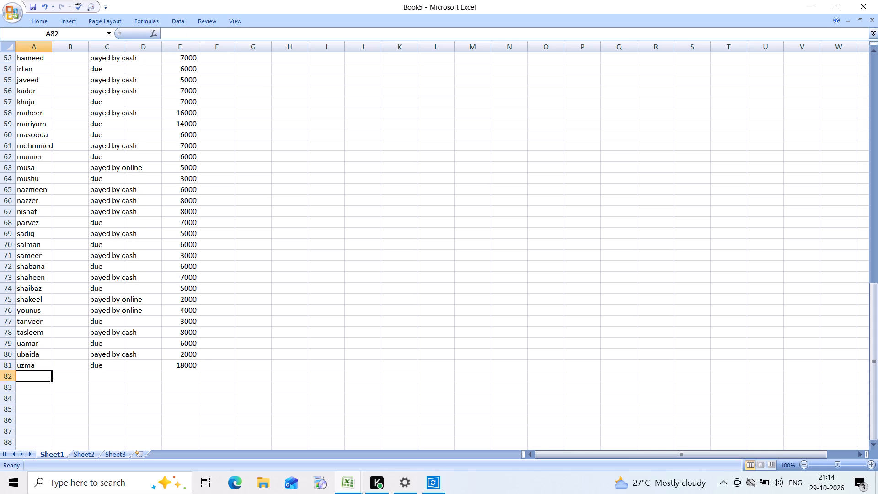
text(yah)
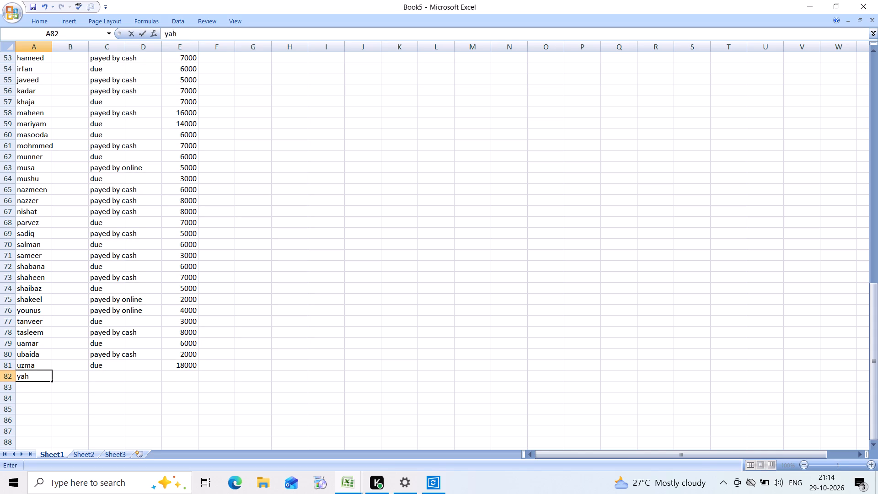
text(iya)
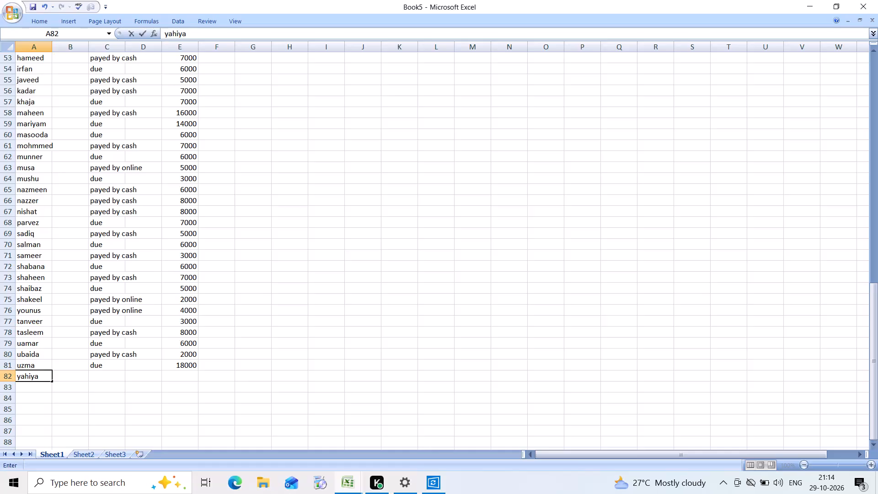
click(101, 378)
text(payed by cas)
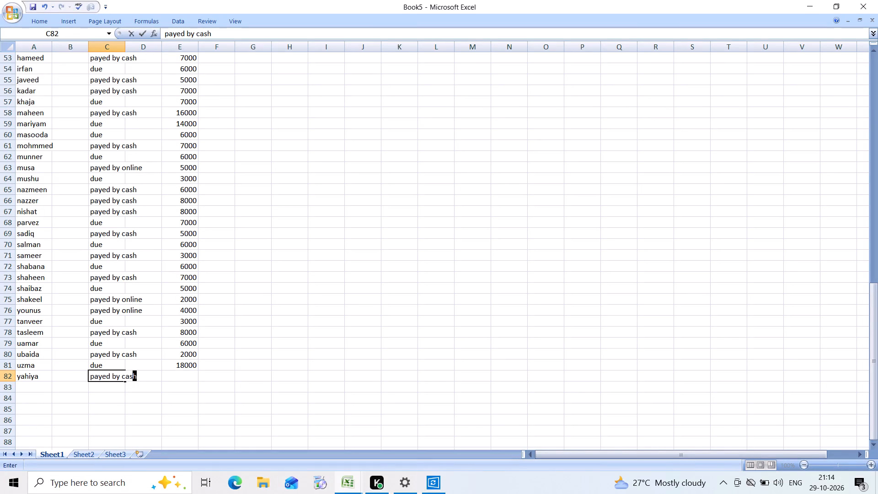
key(h)
click(180, 373)
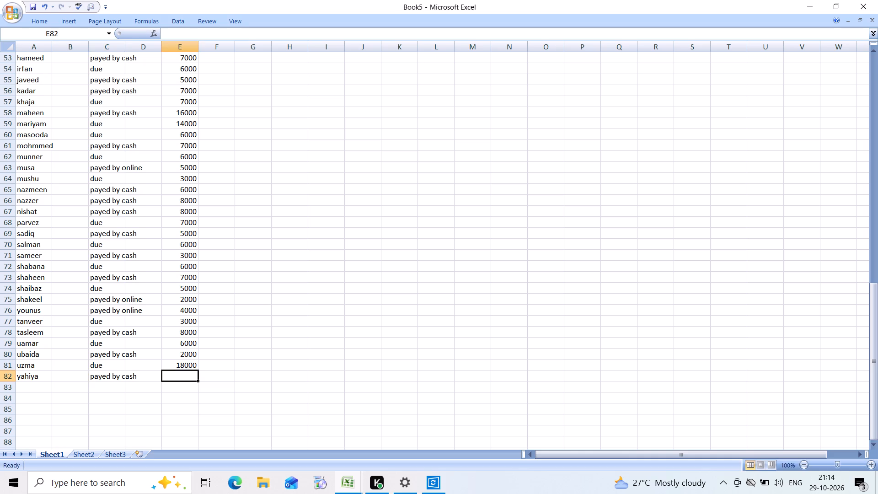
text(7000)
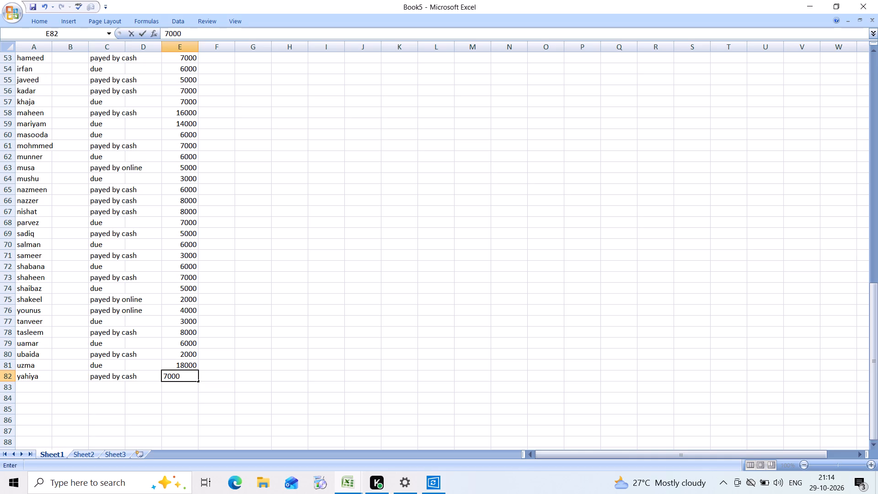
Fill row 83 with misaal in A83, "due" in C83 and 6000 in E83.
click(36, 389)
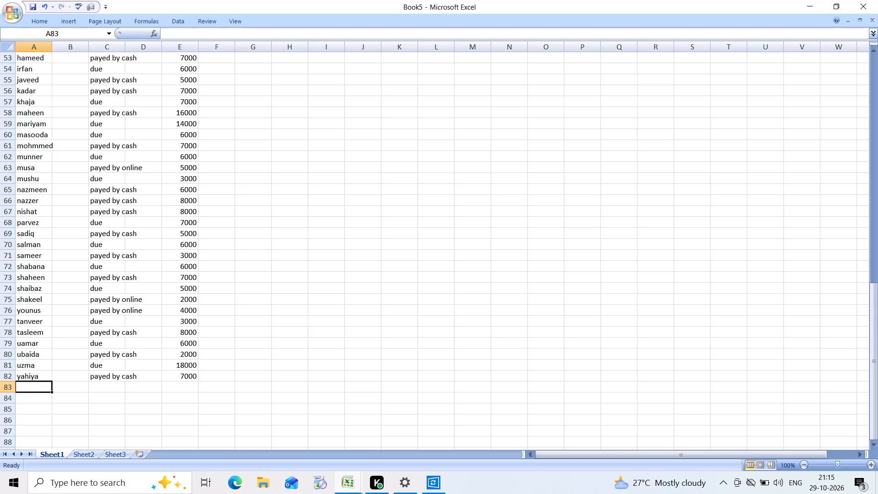
text(mid)
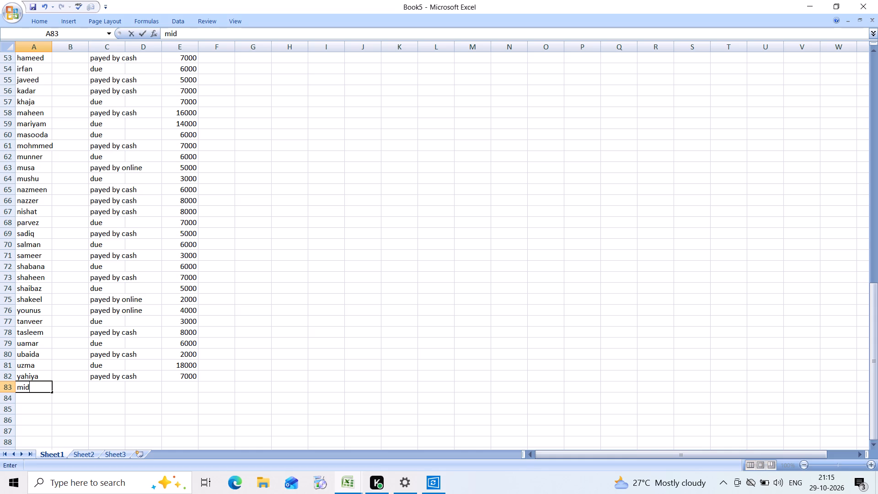
key(BackSpace)
key(s)
key(a)
key(a)
key(l)
click(117, 384)
text(due)
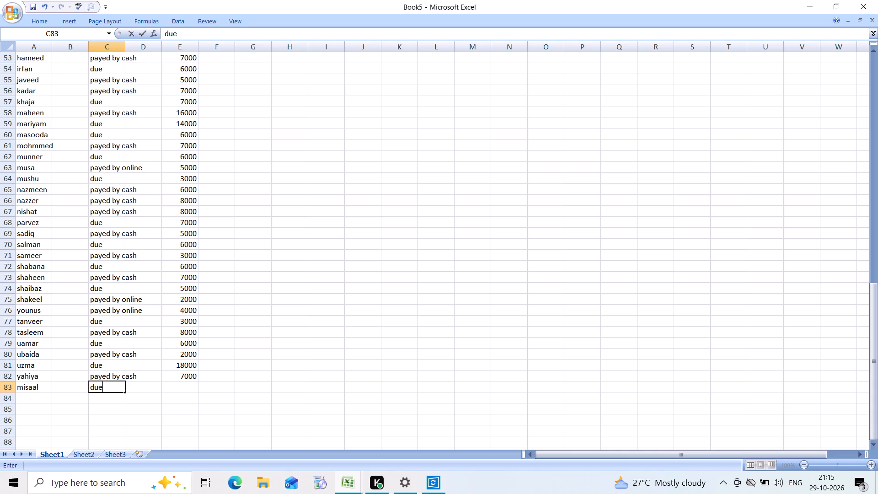
click(182, 385)
text(6000)
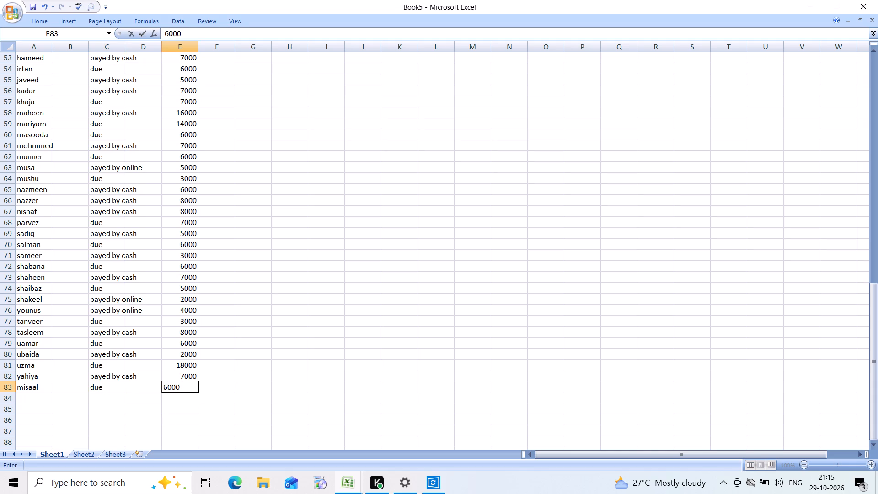
Fill row 84 with minnat in A84, "payed by cash" in C84 and 5000 in E84.
click(34, 400)
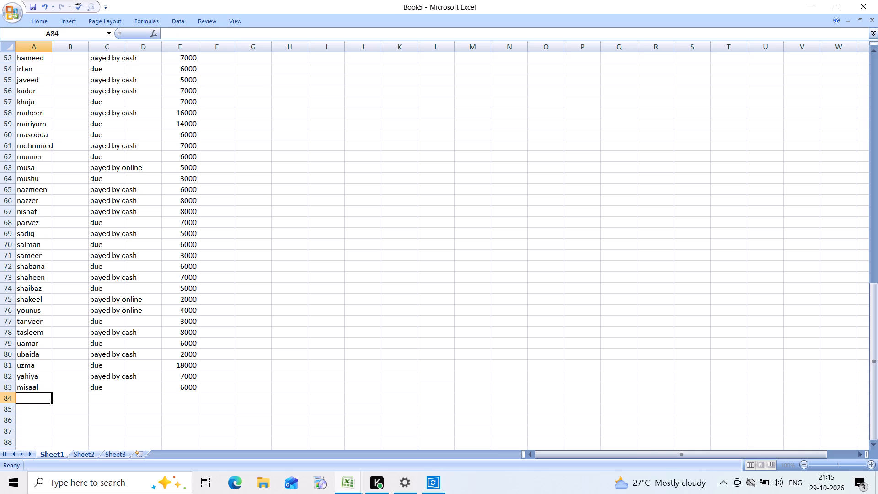
text(minnat)
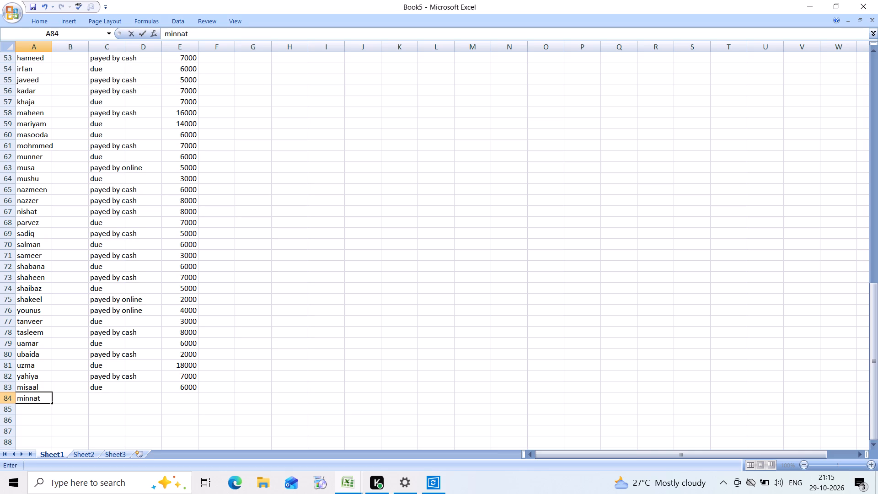
click(107, 397)
key(p)
text(ayed by cash)
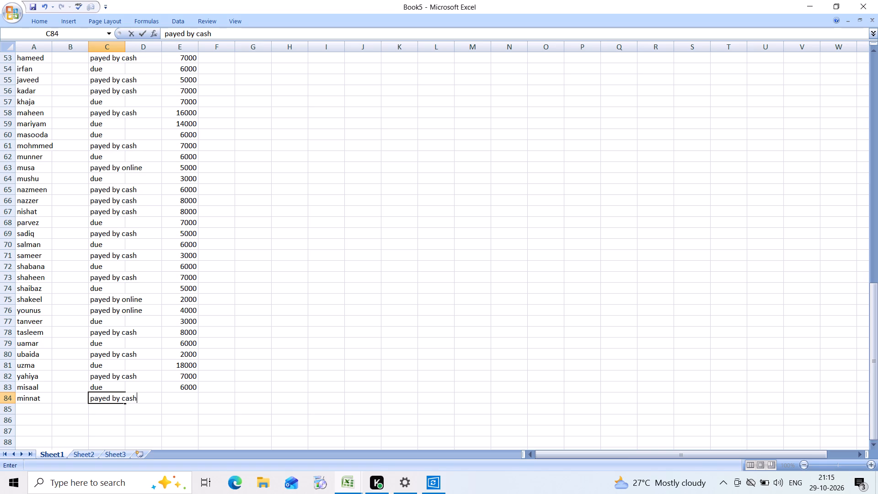
click(184, 401)
text(5000)
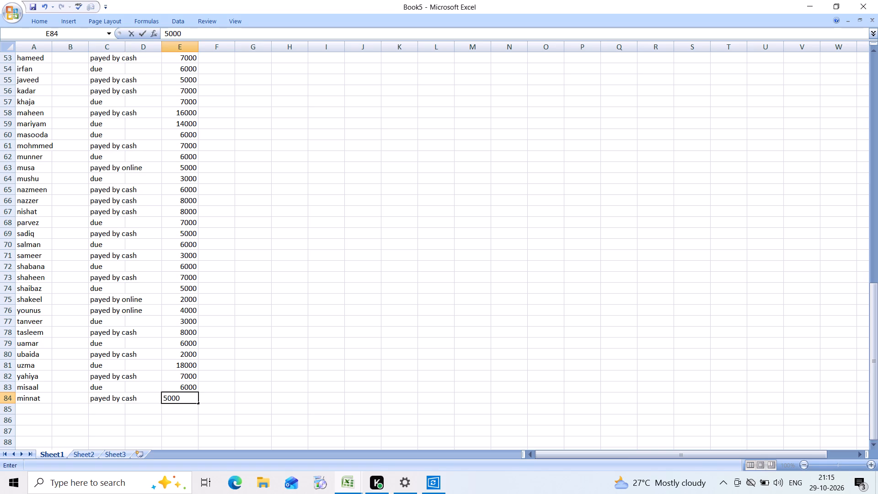
Fill row 85 with mehreen in A85, "due" in C85 and 6000 in E85.
click(37, 409)
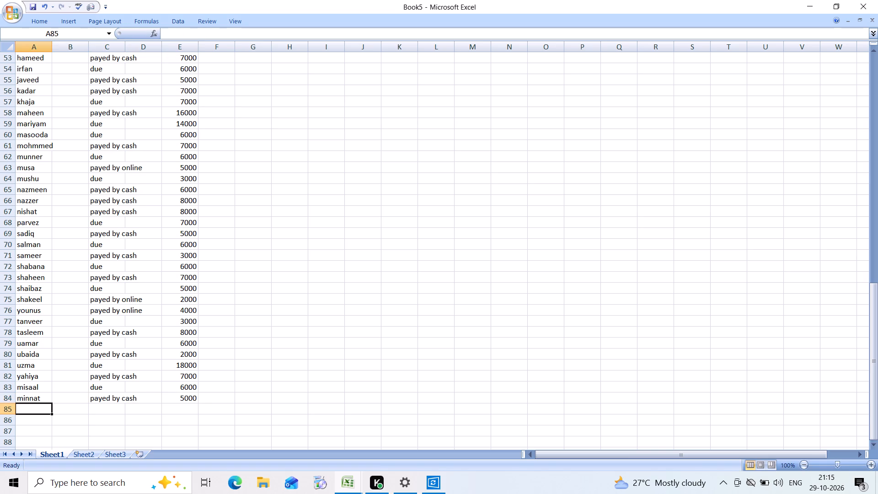
text(me)
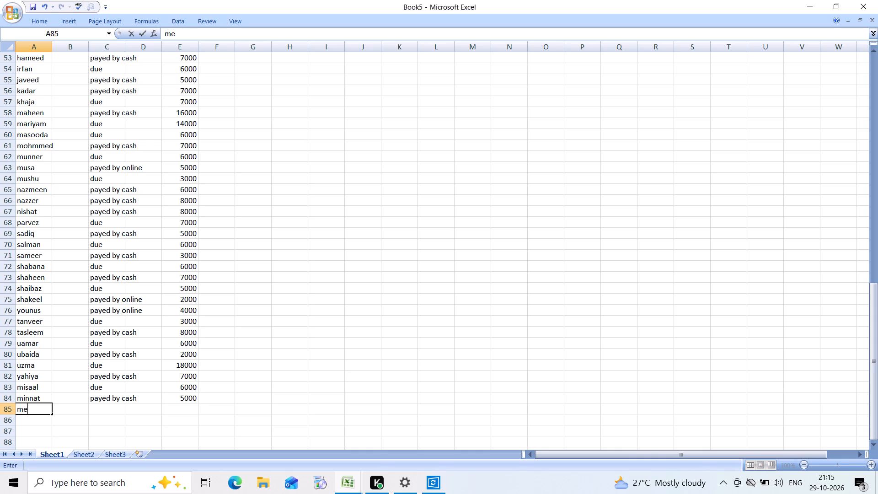
text(hree)
key(n)
click(96, 410)
text(due)
click(180, 410)
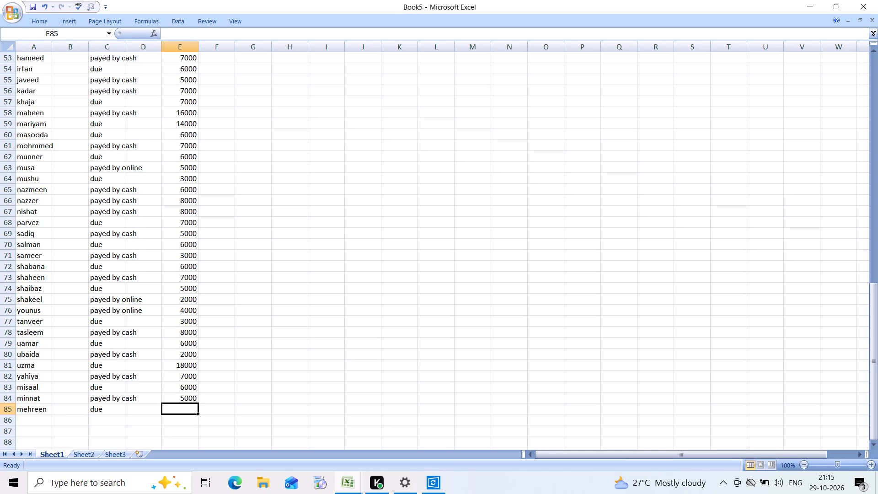
text(6000)
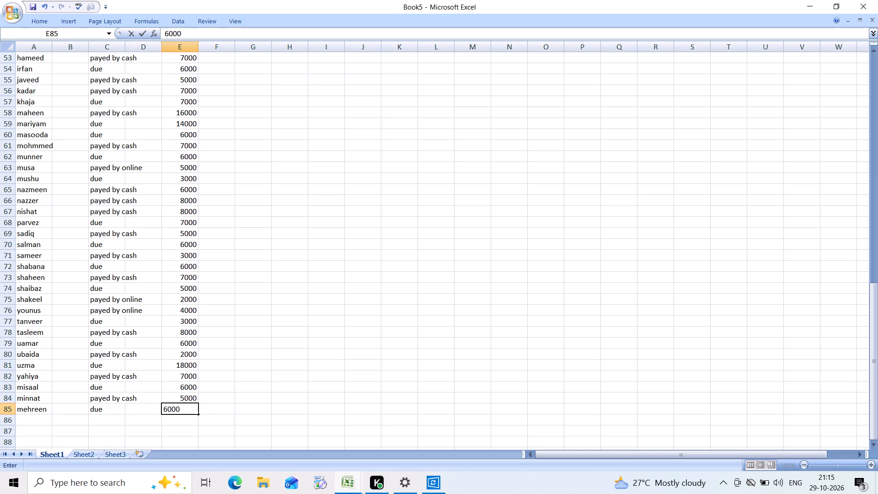
Fill row 86 with merwa in A86, "payd by online" in C86 and 8000 in E86.
click(37, 417)
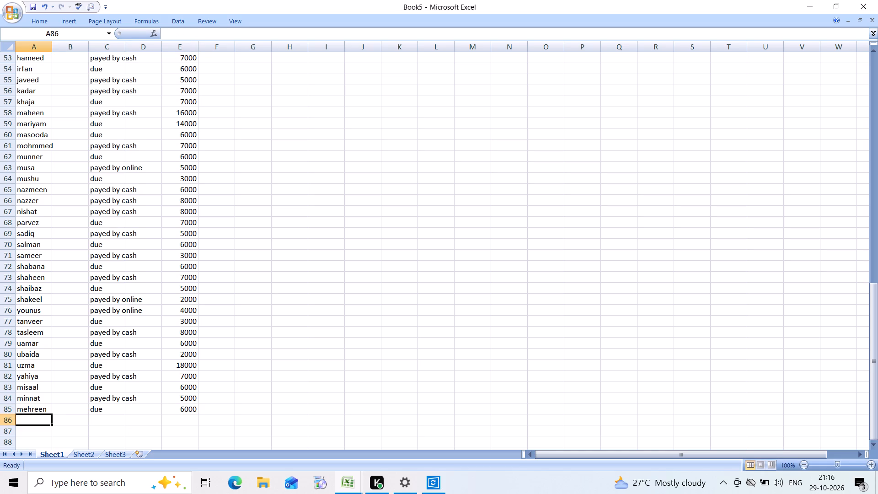
text(mer)
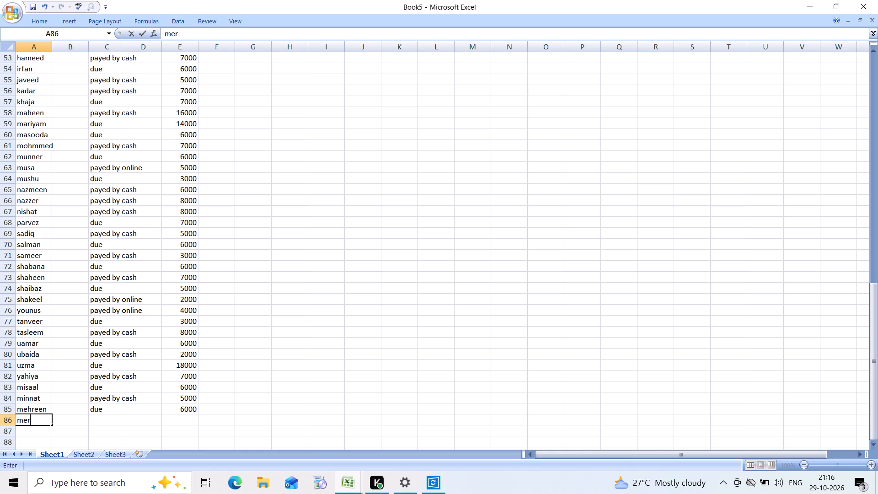
text(wa)
click(102, 420)
text(payd by online)
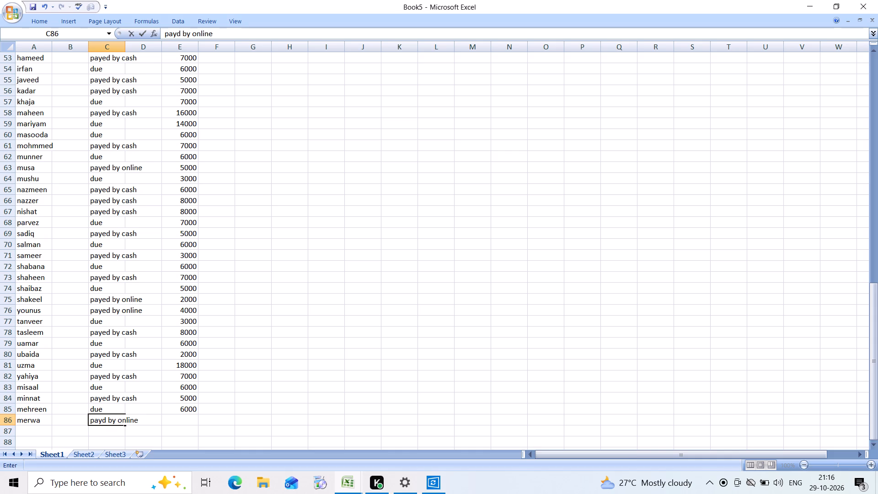
click(174, 422)
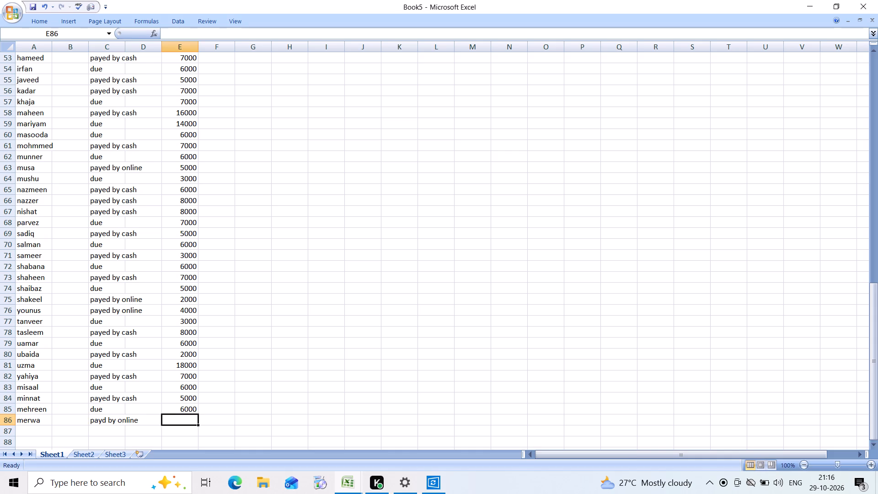
text(8000)
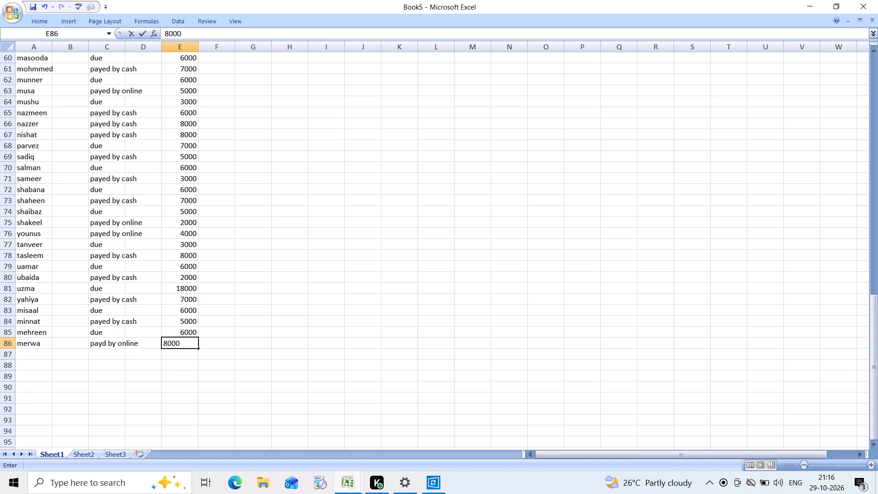
Fill row 87 with safa in A87, "due" in C87 and 5000 in E87.
click(24, 354)
text(safa)
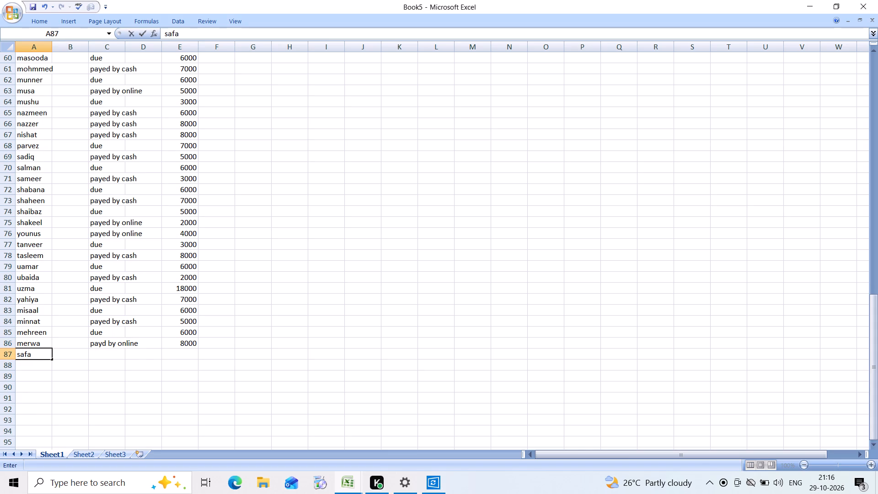
click(92, 355)
text(due)
click(174, 353)
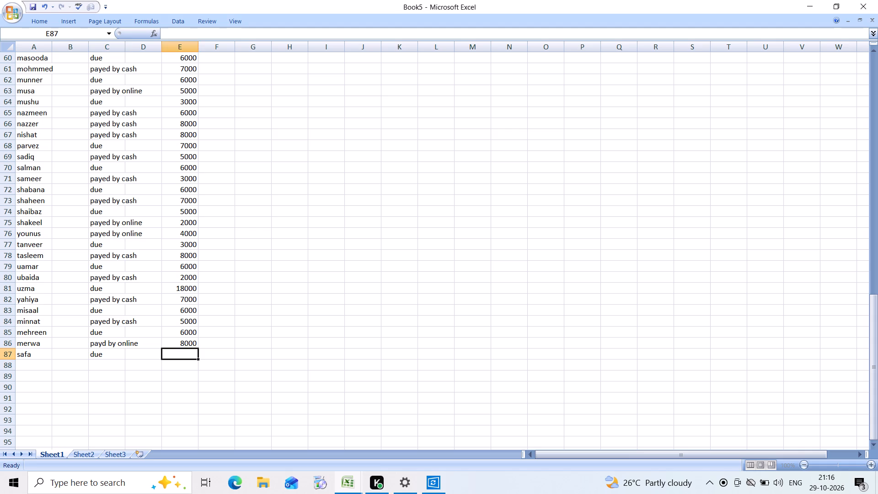
text(5000)
Fill row 88 with menaal in A88, "payed by online" in C88 and 3000 in E88.
click(33, 365)
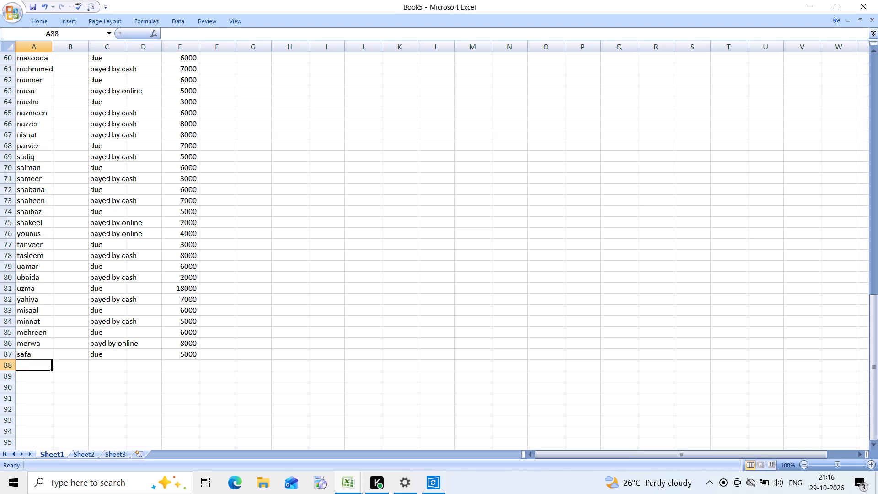
text(men)
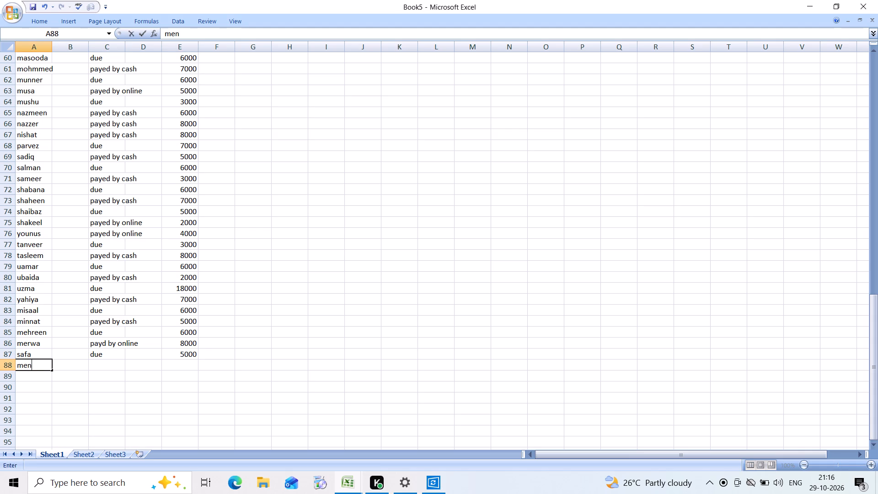
text(aa)
key(l)
click(112, 363)
text(payed by cs)
key(BackSpace)
key(BackSpace)
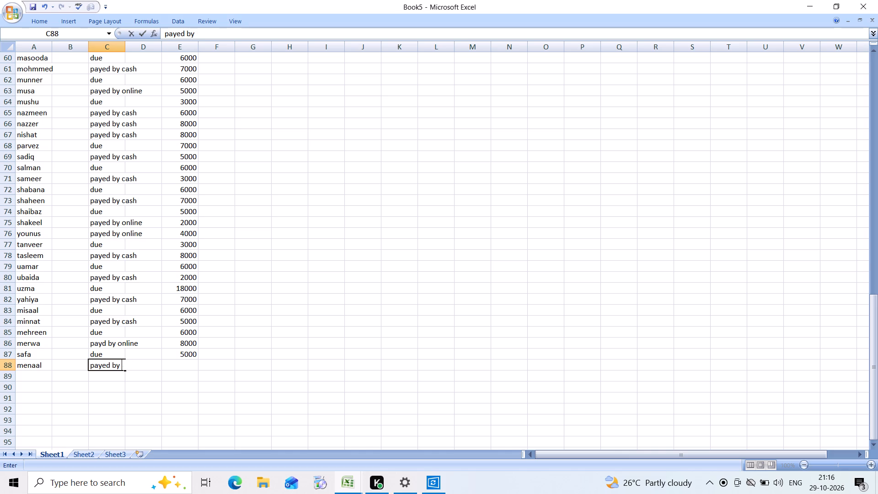
text(online)
click(187, 363)
text(3000)
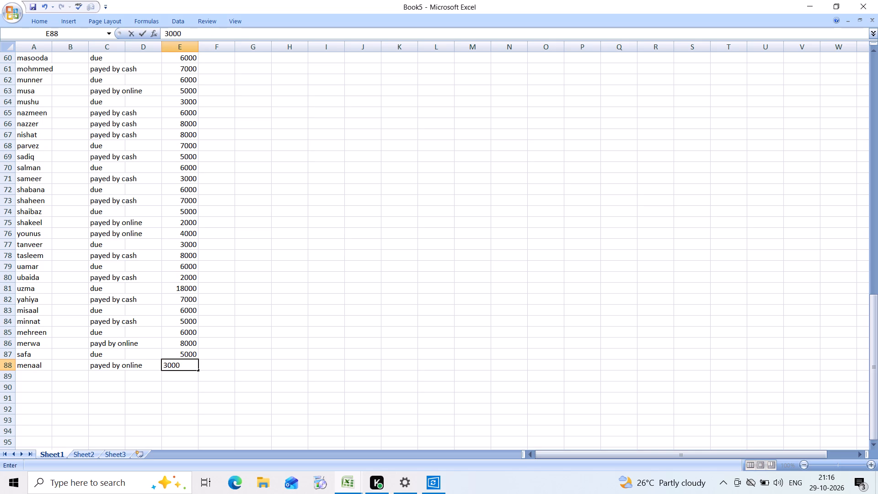
Fill row 89 with mubina in A89, "due" in C89 and 4000 in E89.
click(32, 375)
text(mub)
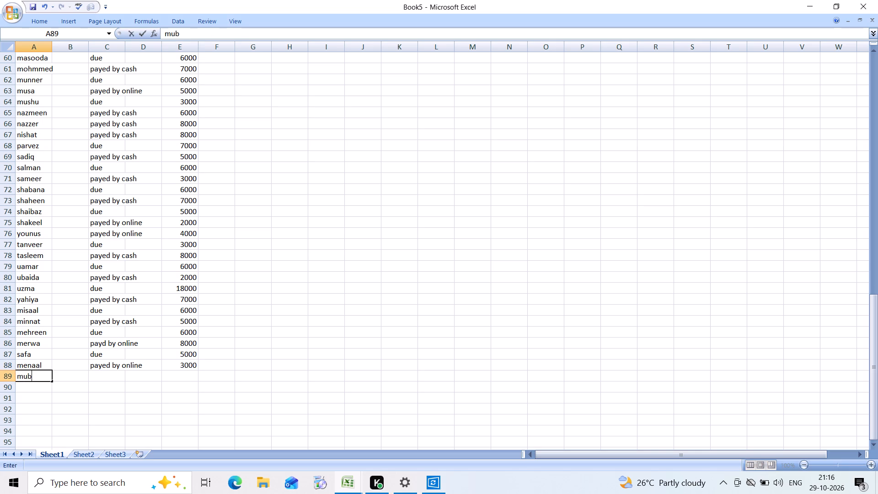
text(ina)
click(109, 373)
text(due)
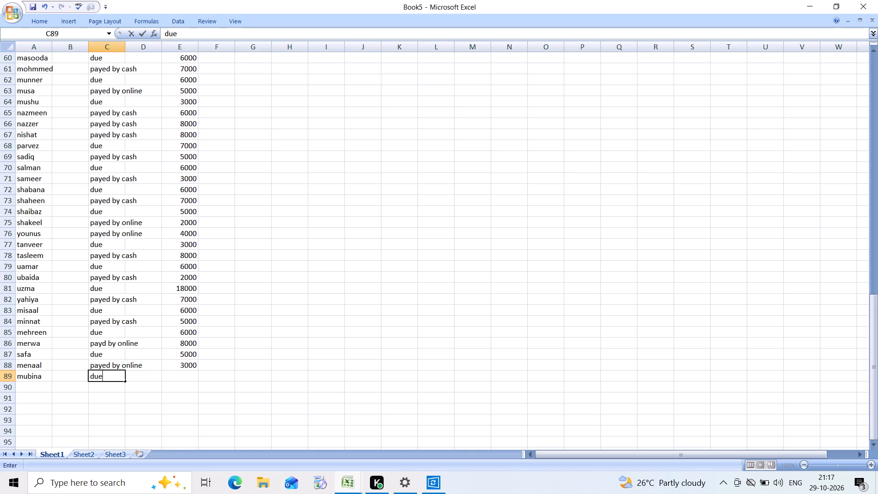
click(183, 379)
text(4000)
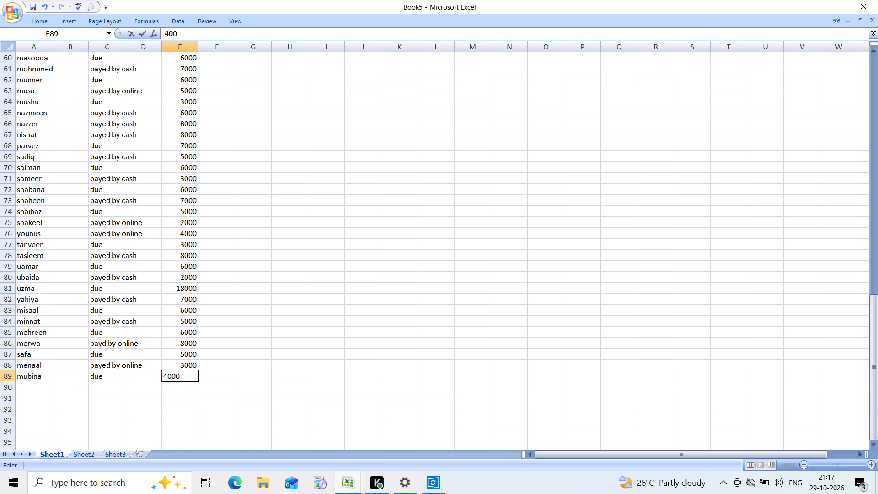
Enter the name munaam in A90.
click(24, 384)
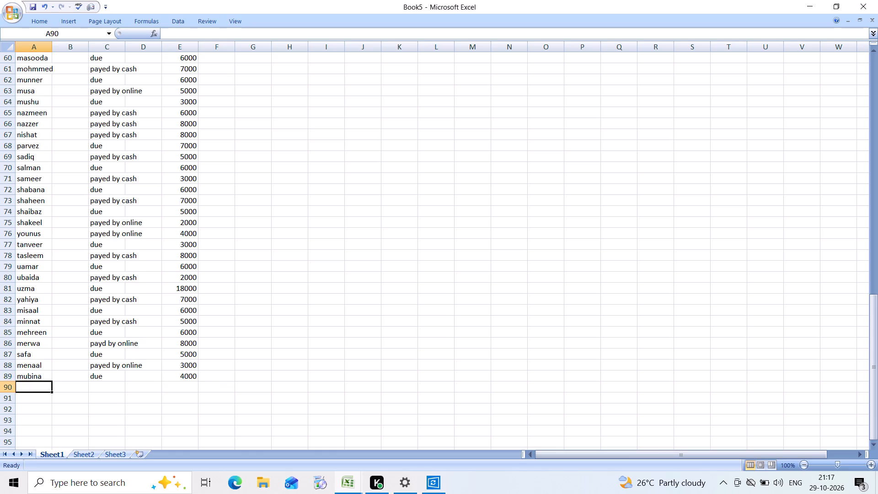
text(munaam)
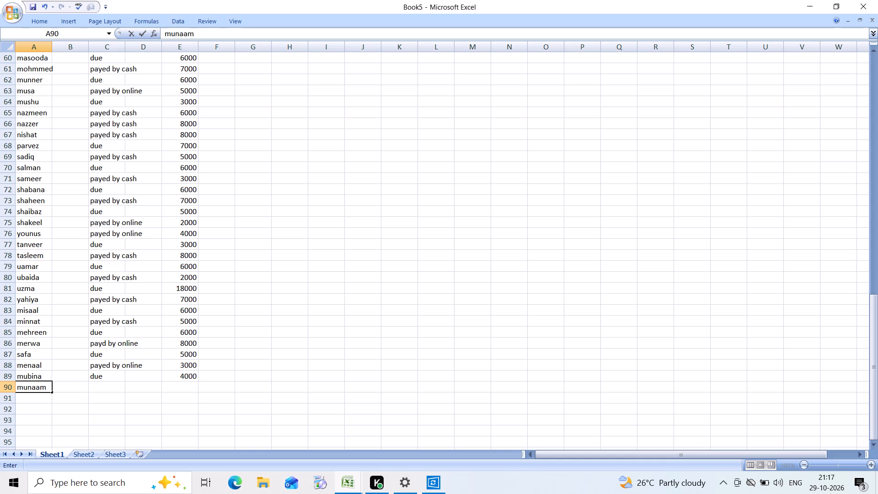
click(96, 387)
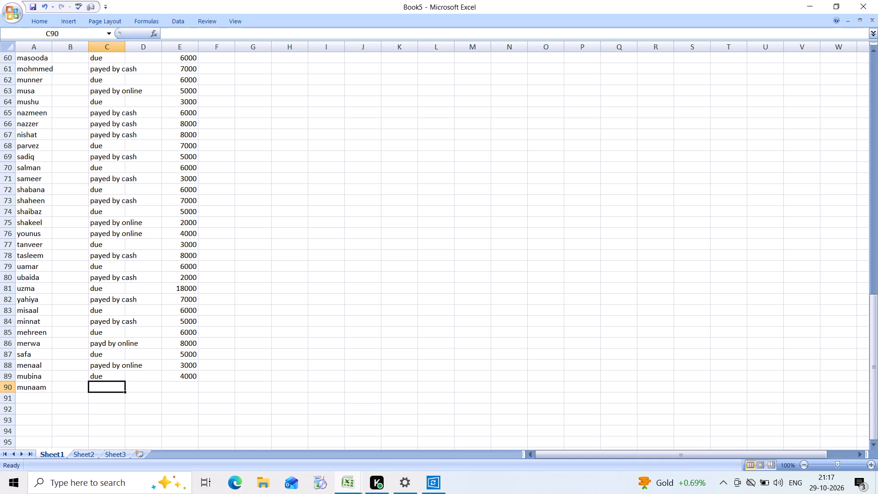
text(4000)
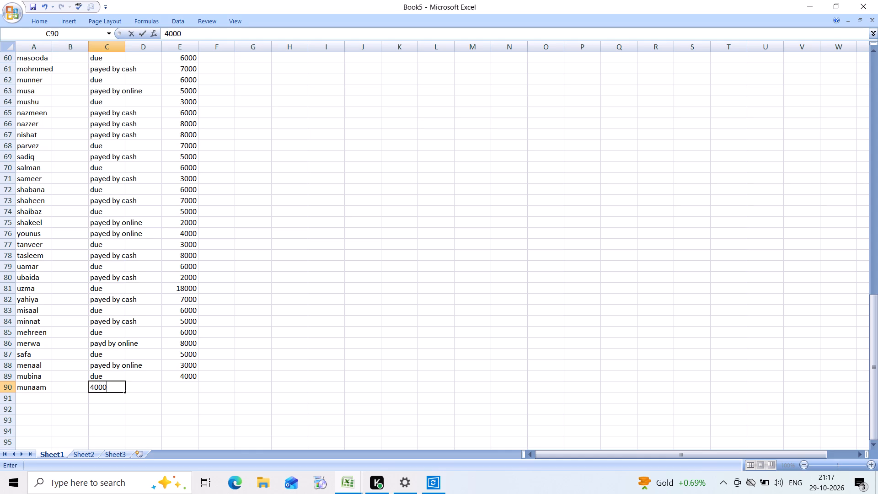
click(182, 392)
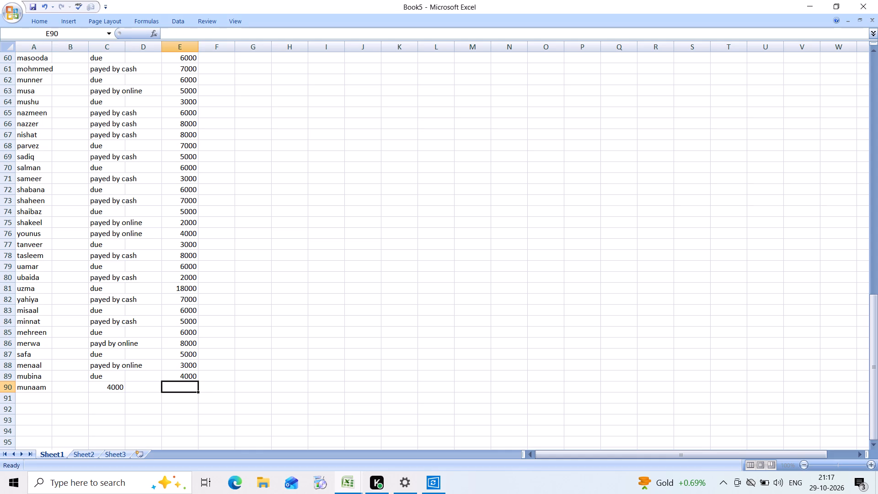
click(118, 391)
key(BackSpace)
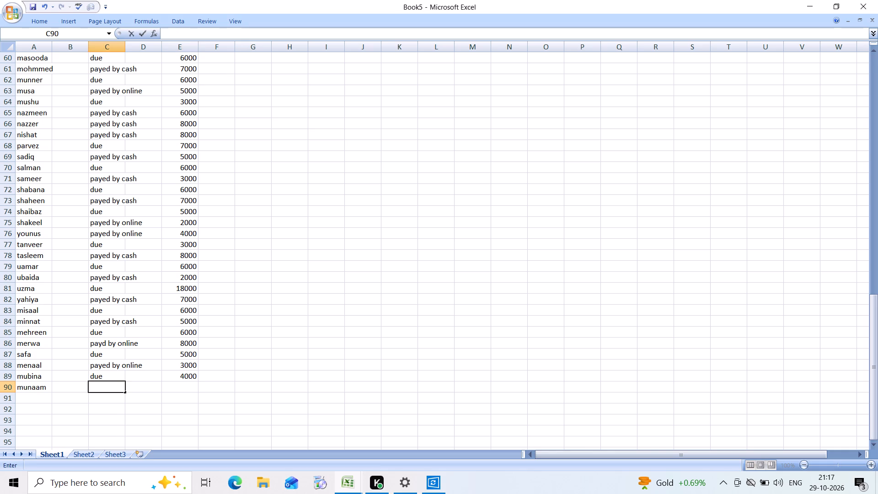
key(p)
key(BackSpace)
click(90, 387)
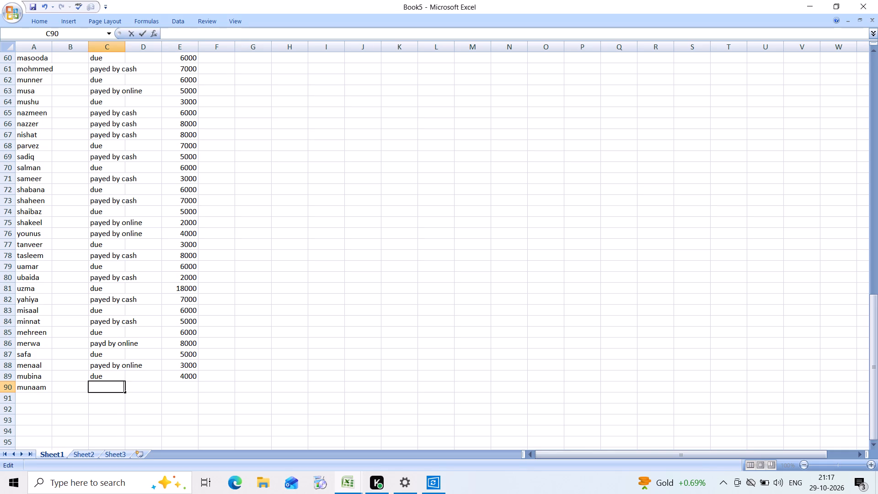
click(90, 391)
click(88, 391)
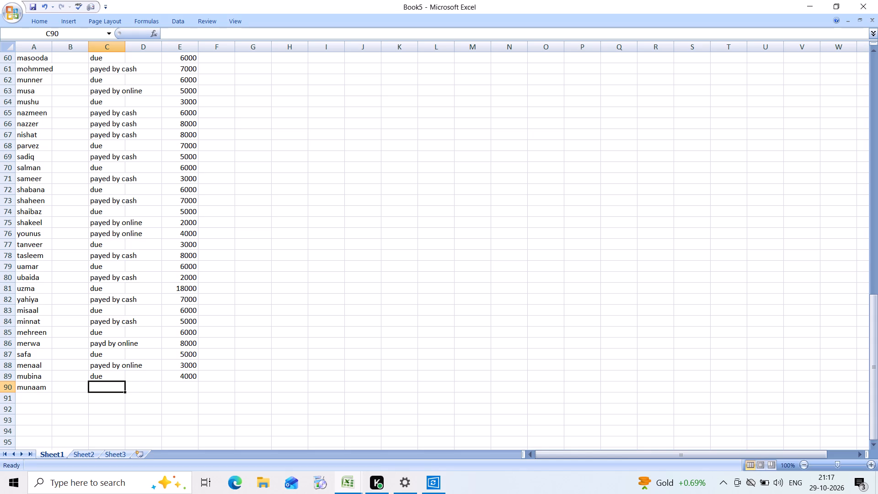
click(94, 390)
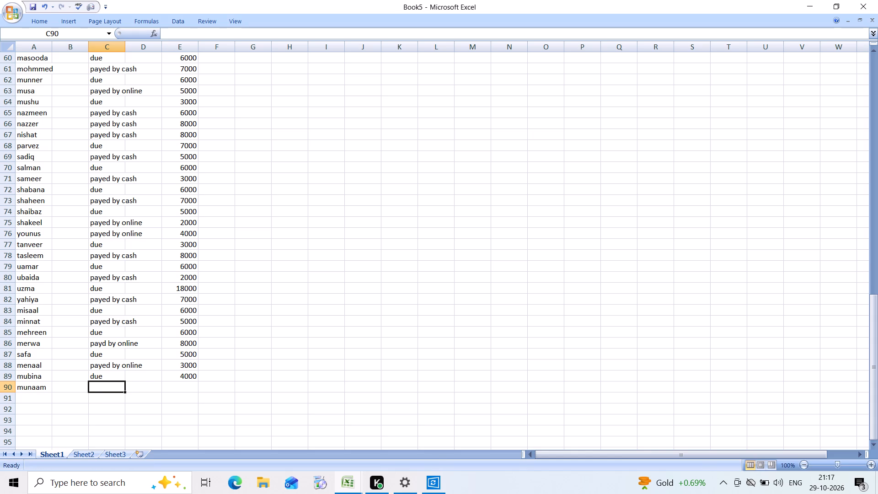
Complete munaam's row 90 with "payed by cash" in C90 and 2000 in E90.
click(95, 388)
key(p)
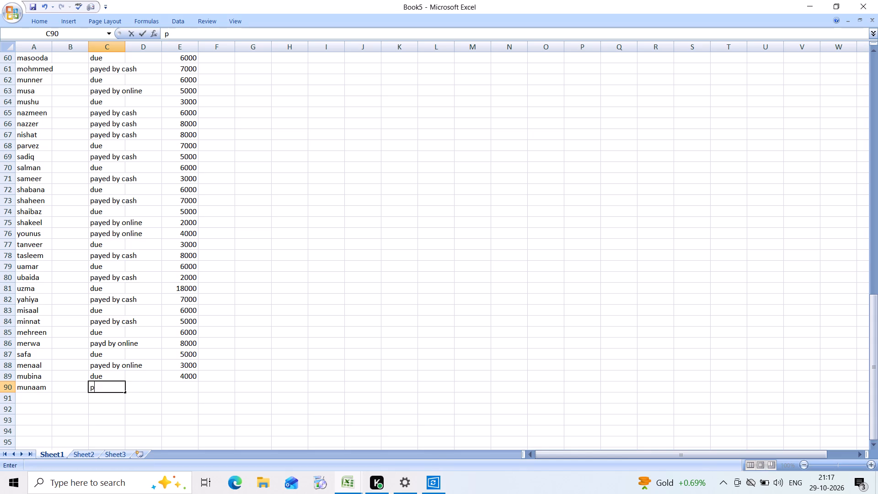
text(ayed by cash)
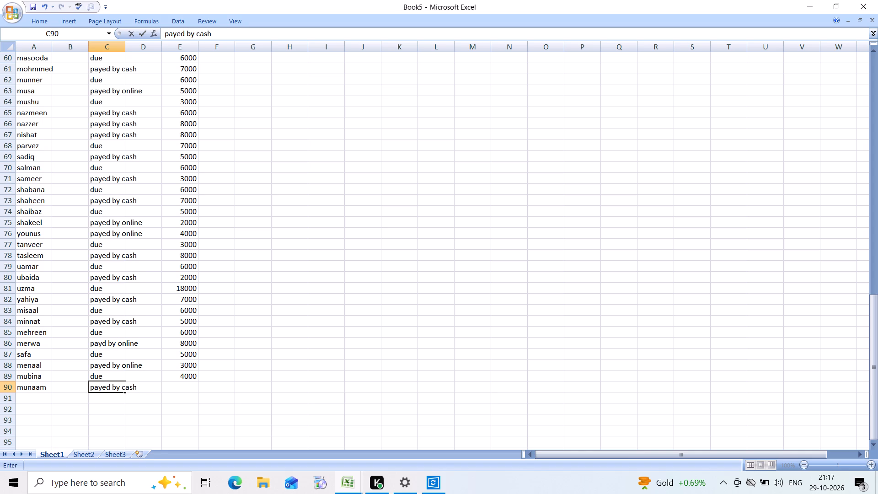
click(167, 387)
text(2000)
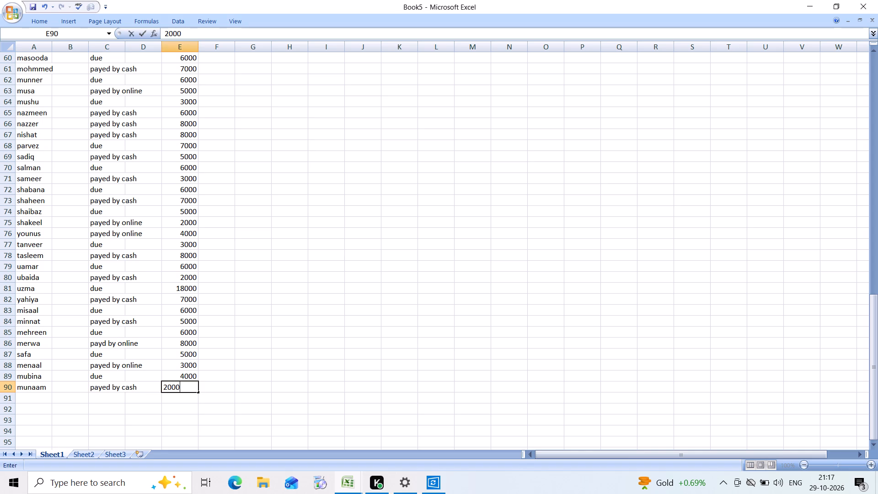
Fill row 91 with mona in A91, "due" in C91 and 7000 in E91.
click(36, 396)
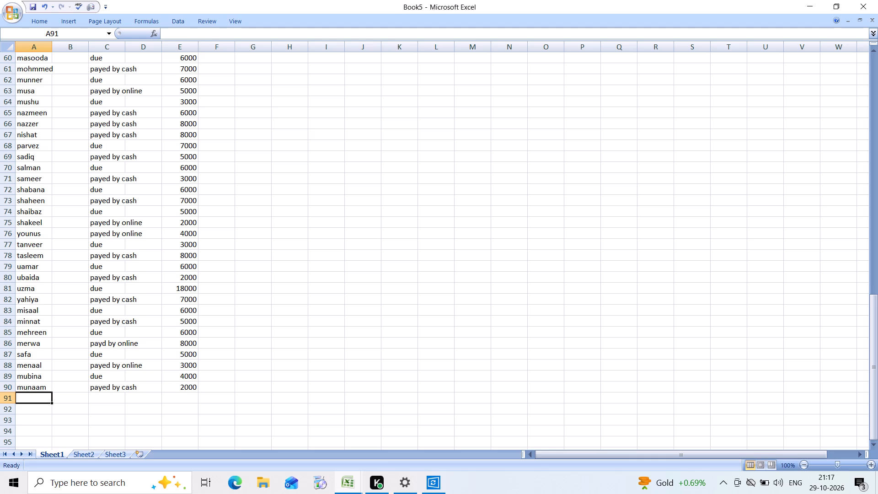
text(mona)
click(110, 398)
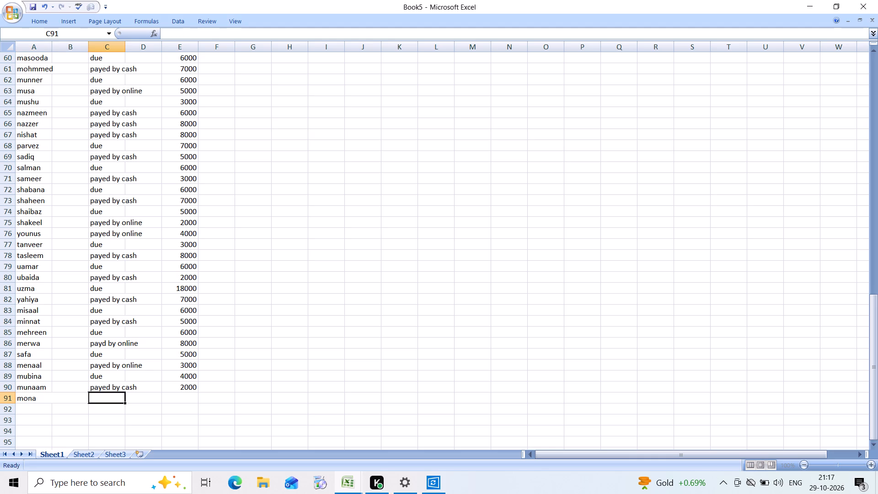
text(due)
click(187, 400)
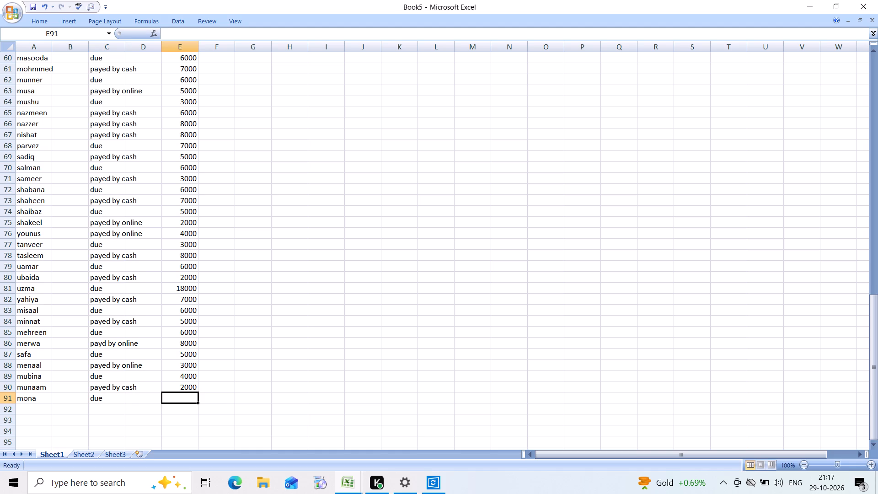
text(7000)
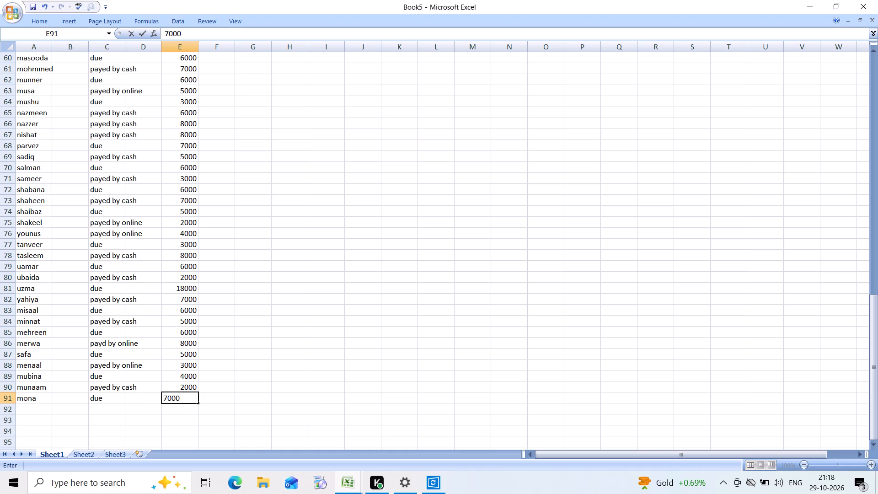
Fill row 92 with mehrnaaz in A92, "payed by online" in C92 and 5000 in E92.
click(36, 411)
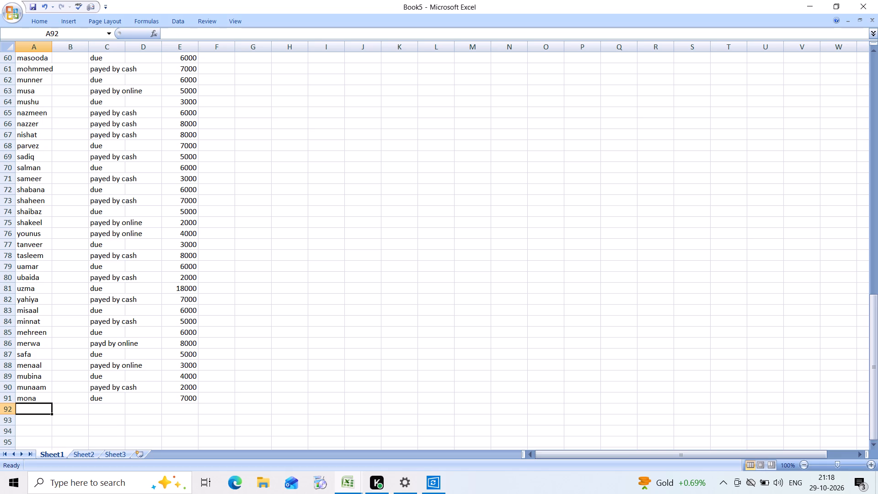
text(me)
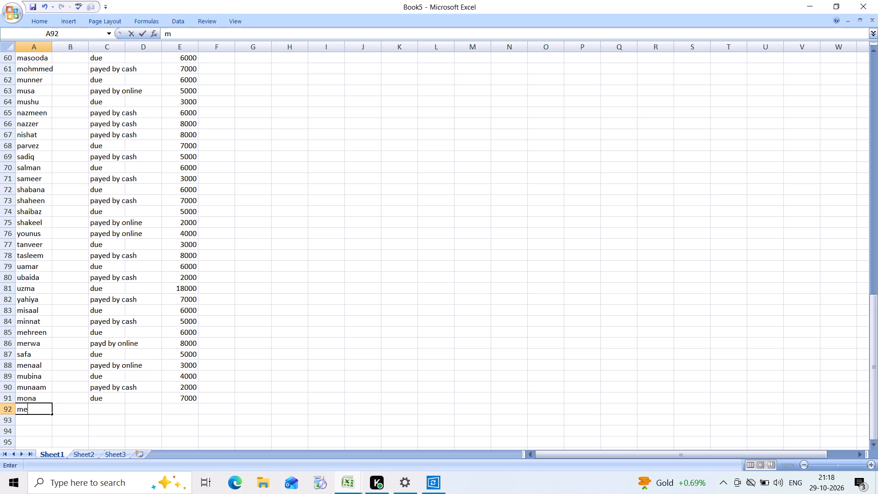
key(h)
text(rnaaz)
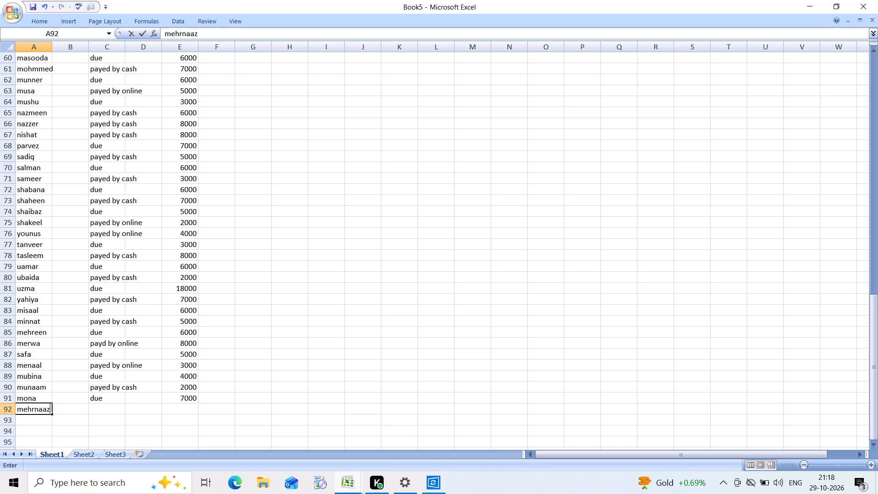
click(95, 410)
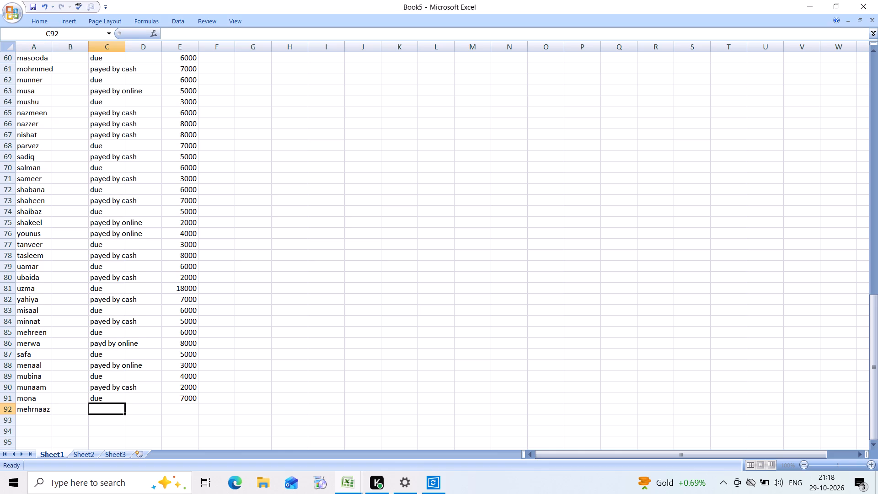
text(payed by on)
key(l)
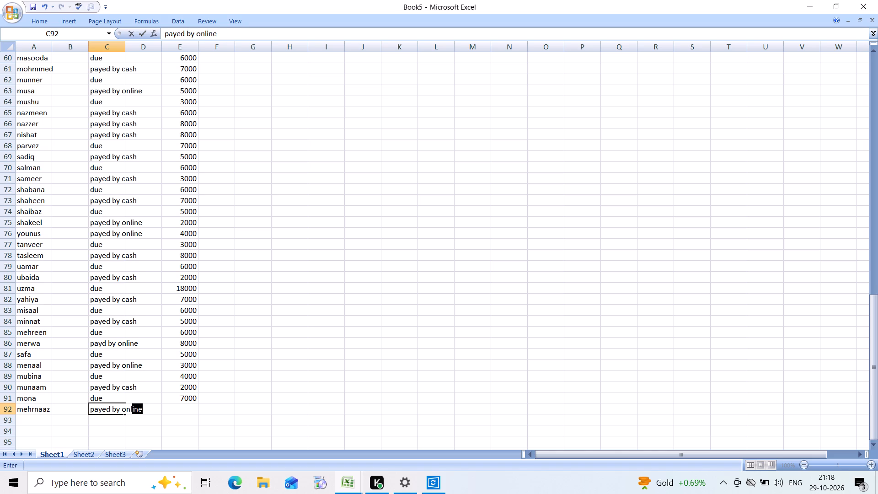
text(ine)
click(176, 413)
text(5000)
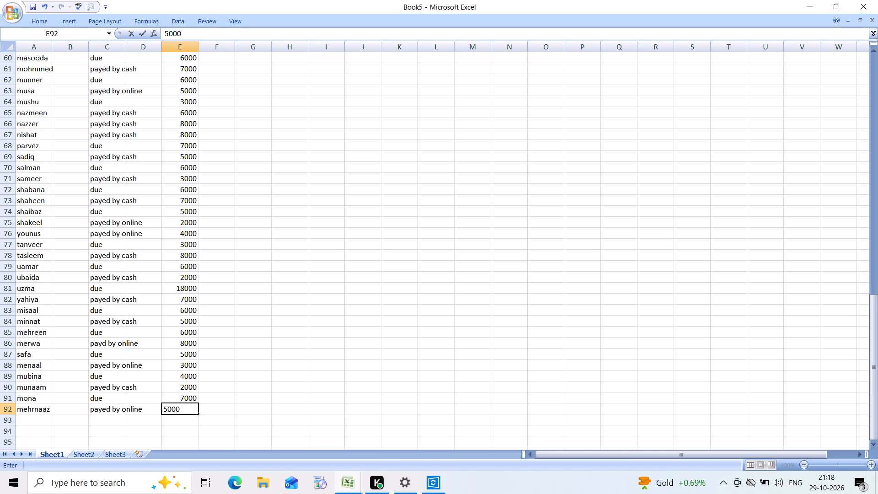
Fill row 93 with mehak in A93, "due" in C93 and 6000 in E93.
click(40, 418)
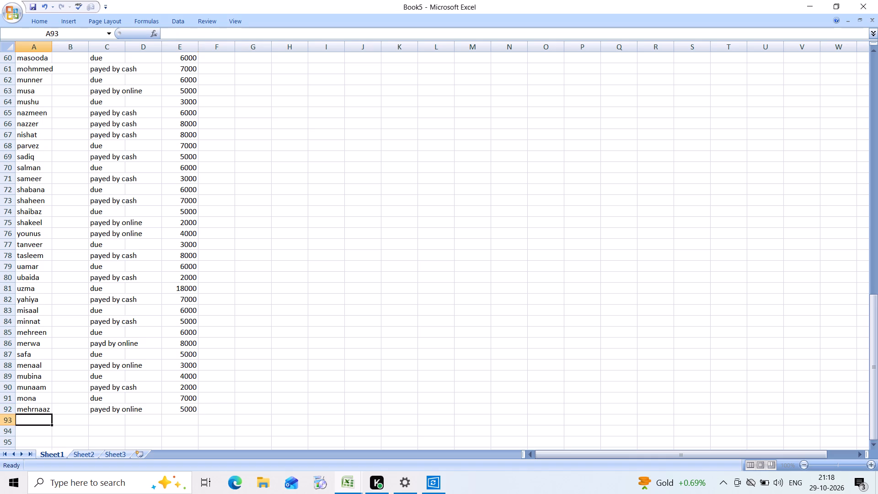
key(m)
key(e)
text(hak)
click(97, 418)
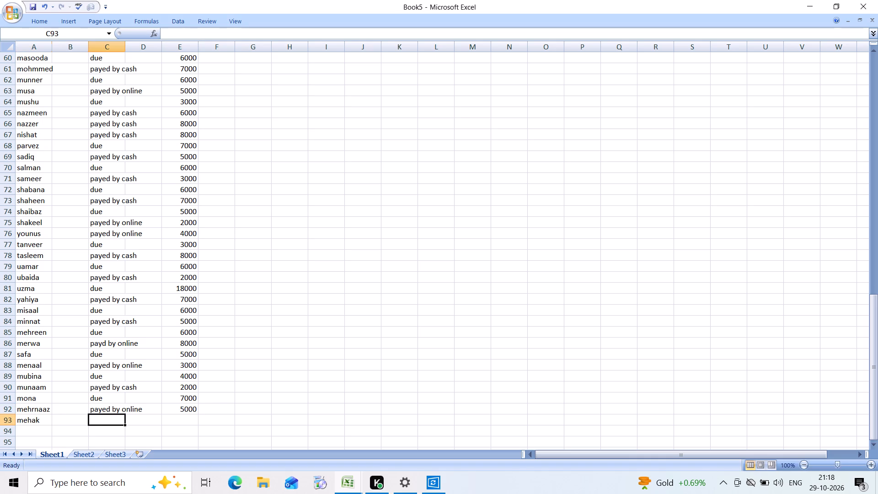
text(due)
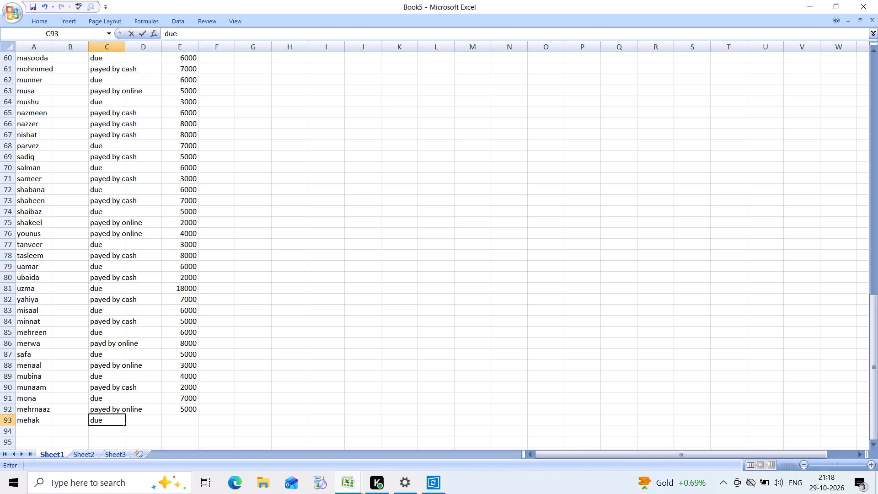
click(176, 423)
text(60000)
key(BackSpace)
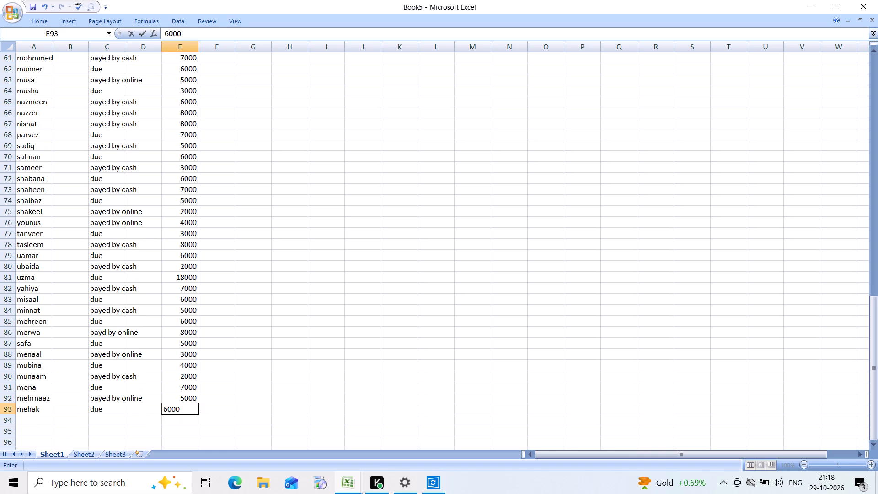
Fill row 94 with momina in A94, "payed by cash" in C94 and 7000 in E94.
click(25, 421)
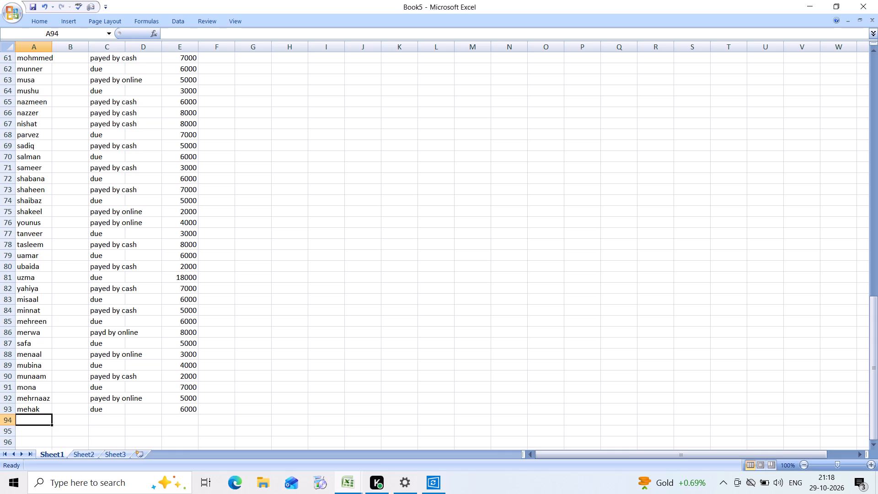
text(mom)
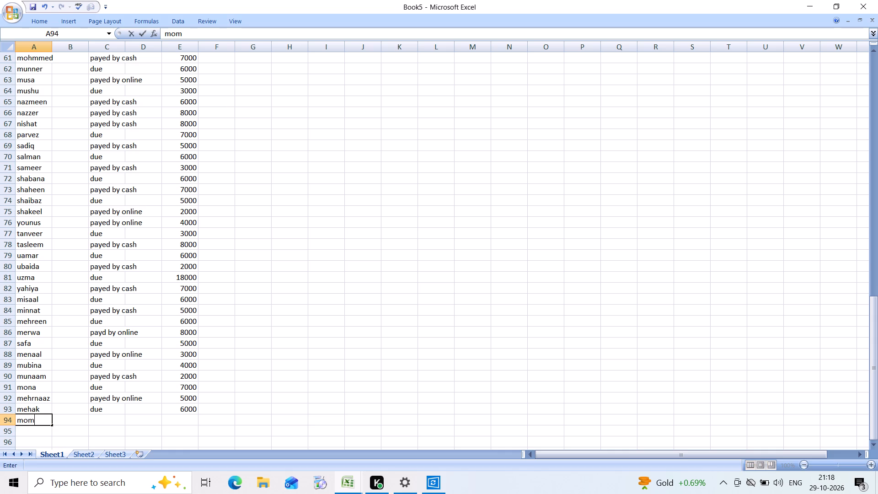
text(ina)
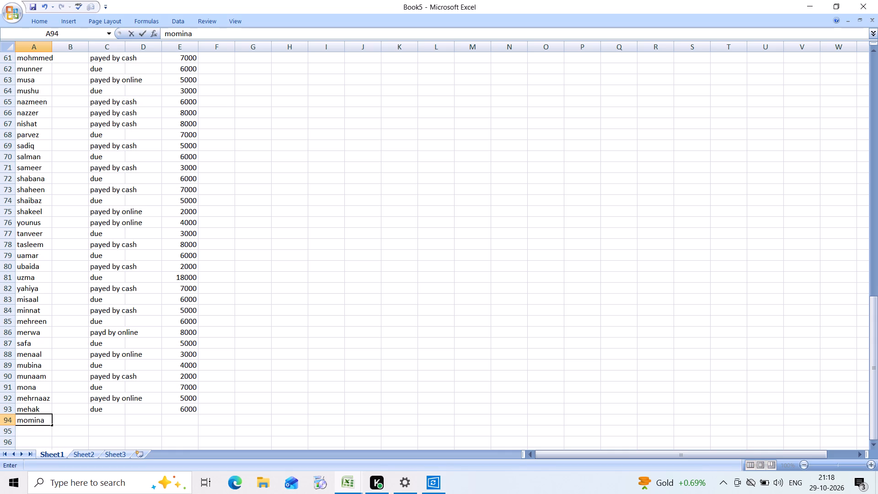
click(103, 421)
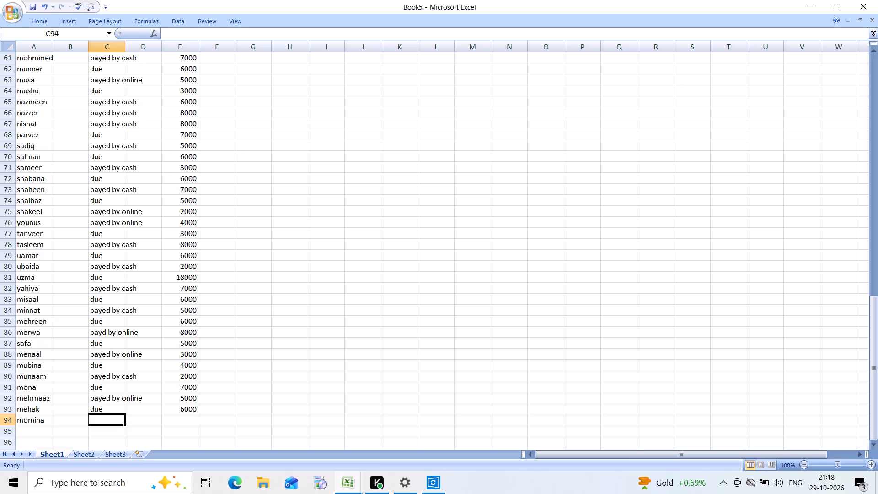
text(payed by cash)
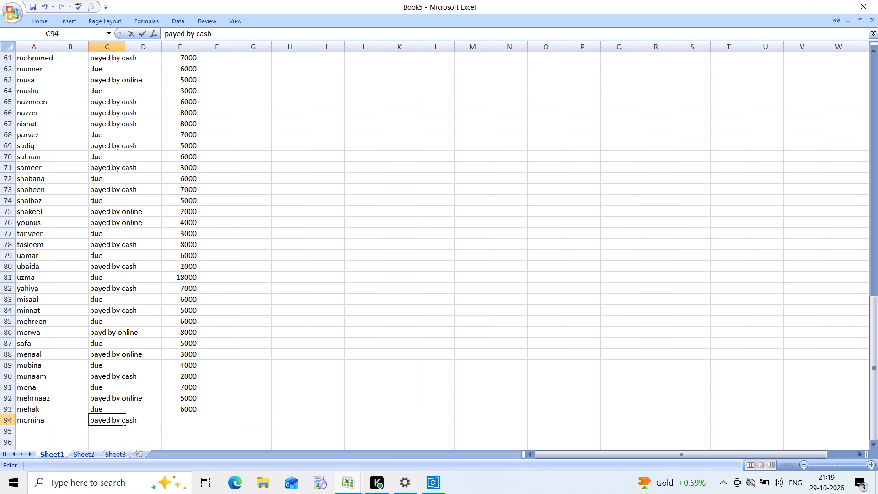
click(169, 417)
text(7000)
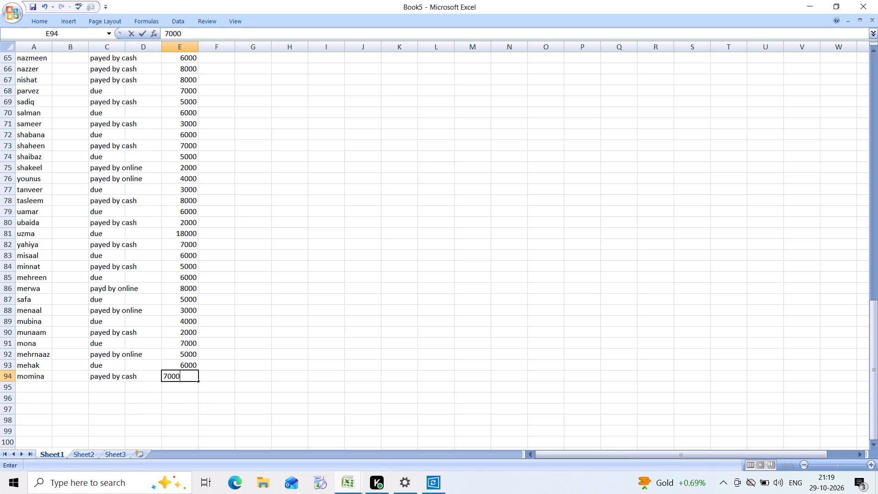
Fill row 95 with fizza in A95, "due" in C95 and 6000 in E95.
click(21, 390)
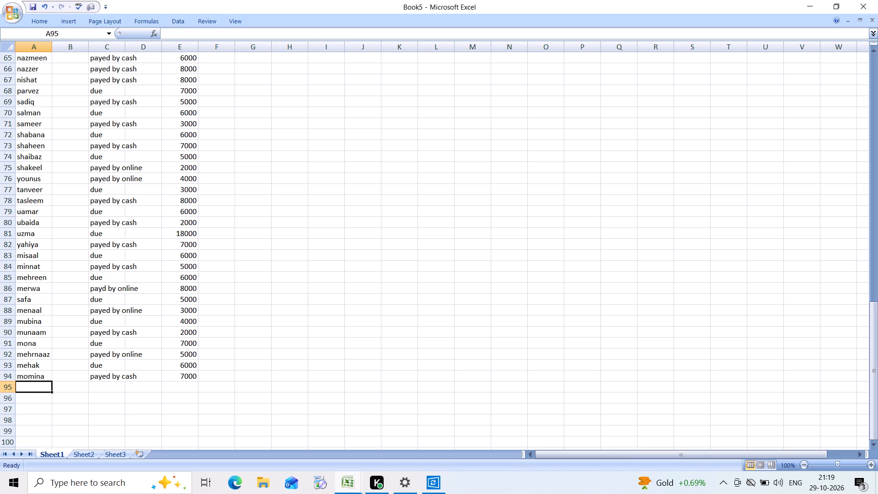
text(fizza)
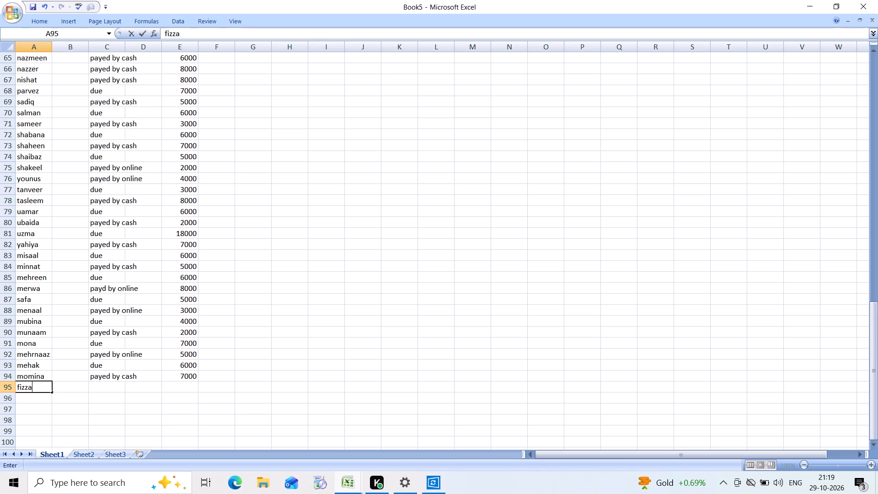
click(118, 386)
text(due)
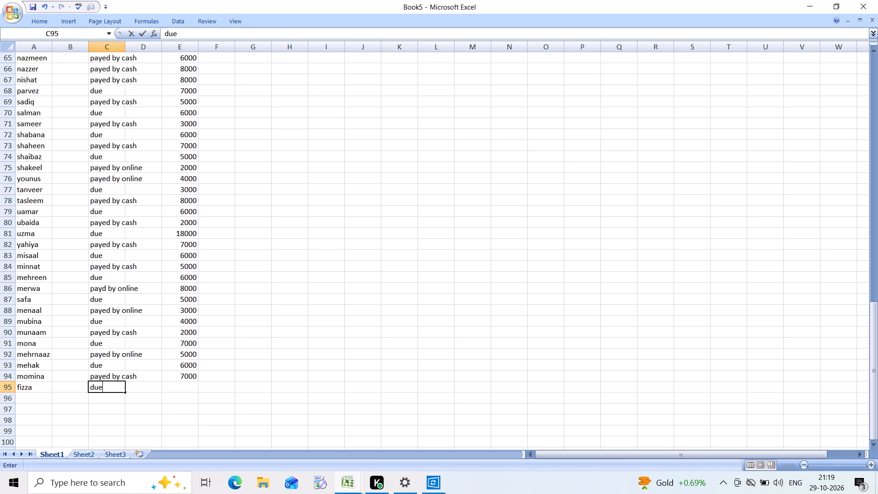
click(188, 388)
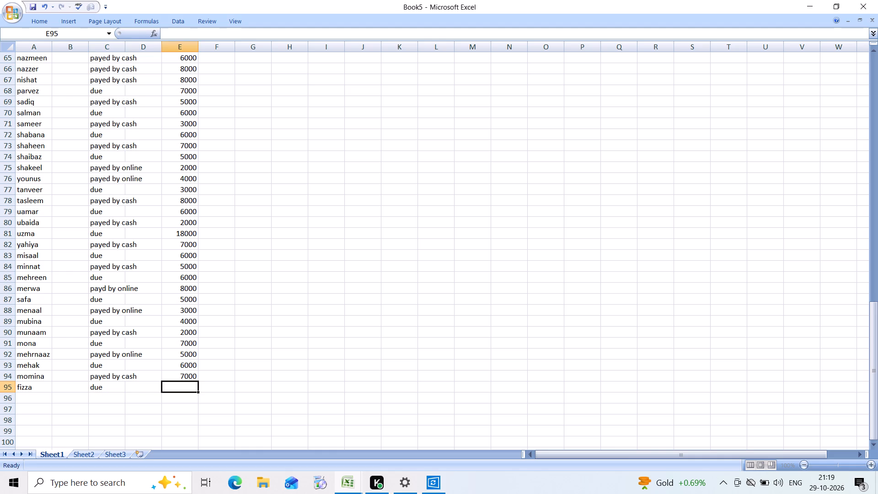
text(6000)
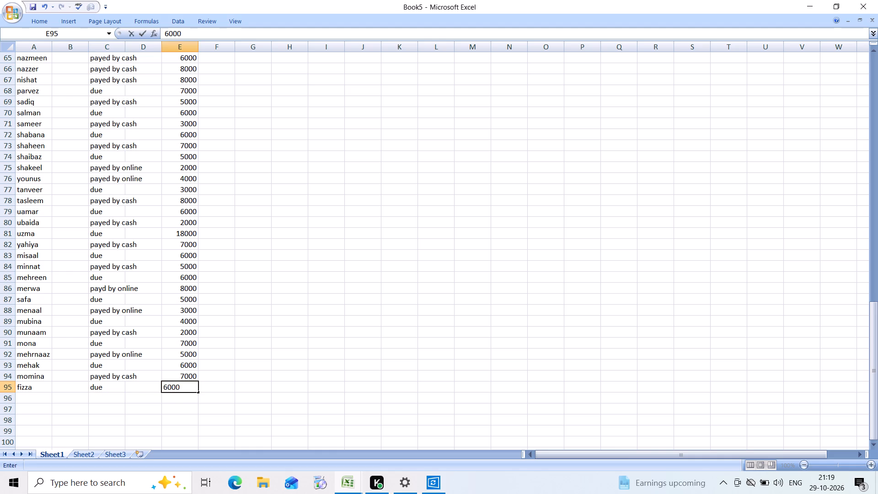
Fill row 96 with sabira in A96, "payed by cash" in C96 and 2000 in E96.
click(29, 399)
text(sa)
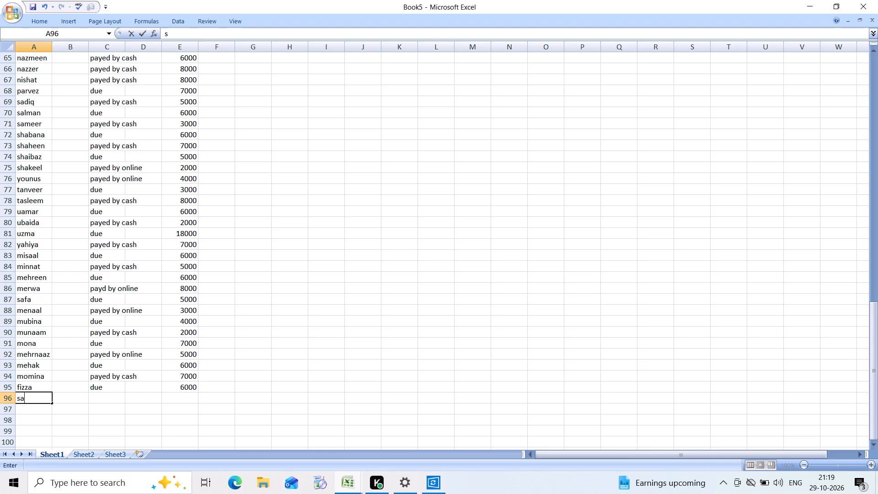
text(bira)
click(98, 396)
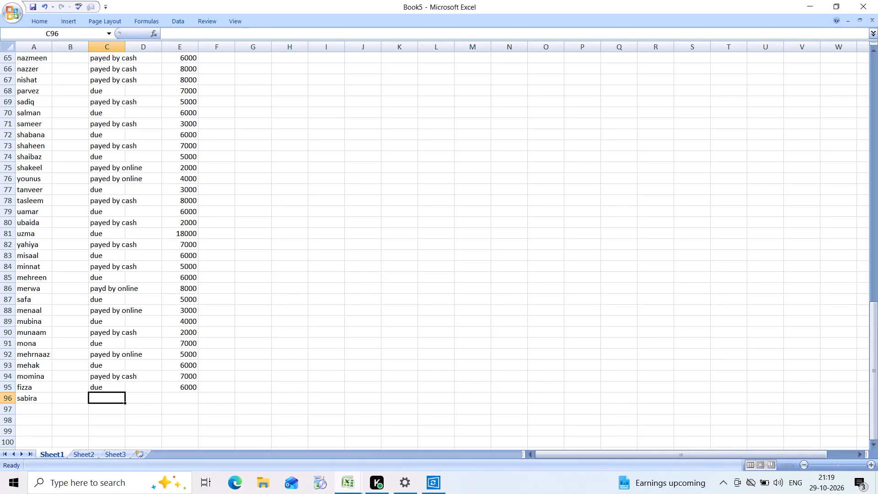
text(payed by cash)
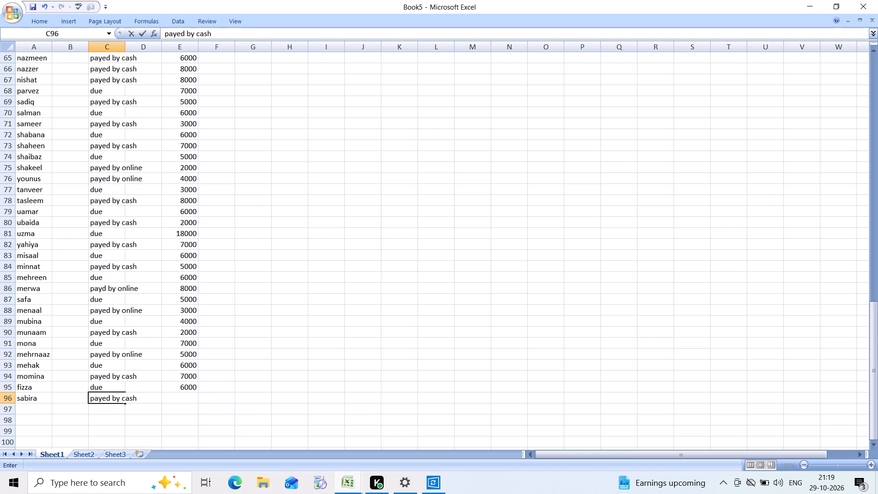
click(180, 397)
text(200)
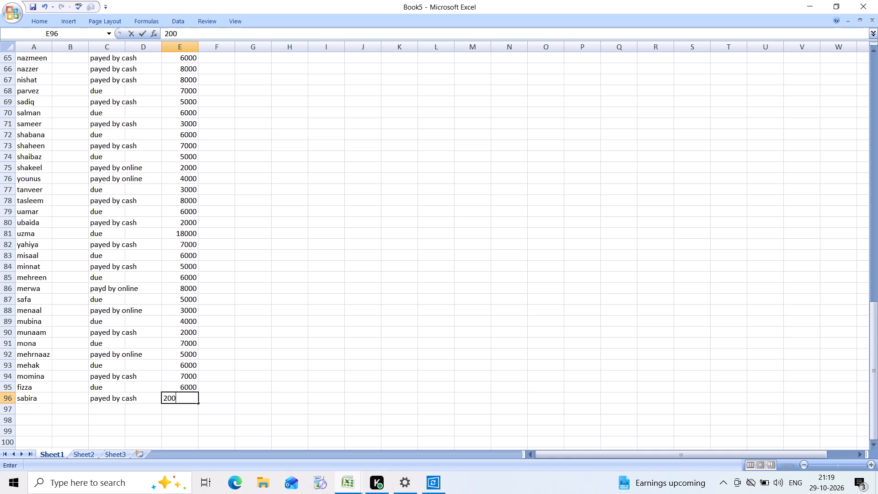
key(0)
Fill row 97 with rahima in A97, "due" in C97 and 6000 in E97.
click(37, 408)
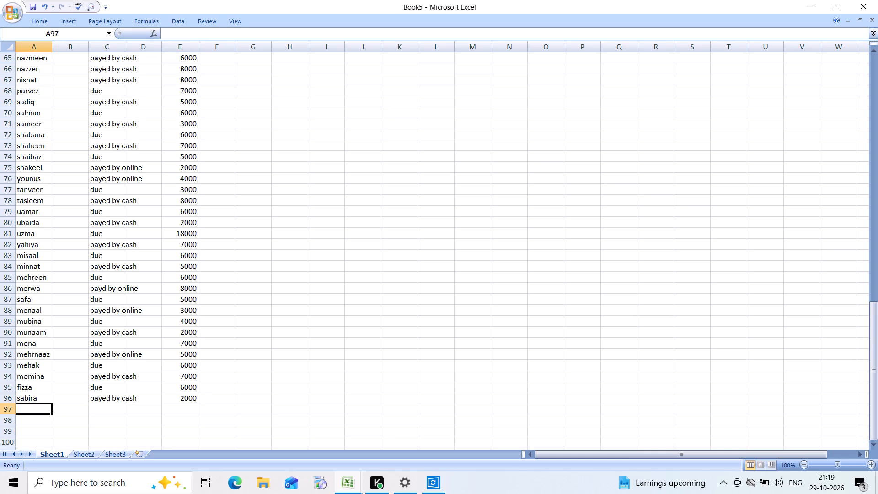
text(ra)
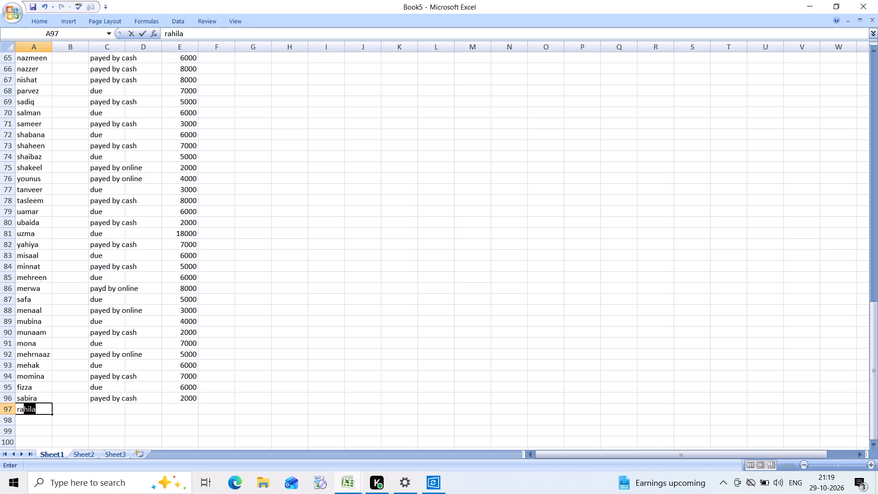
text(hima)
click(103, 409)
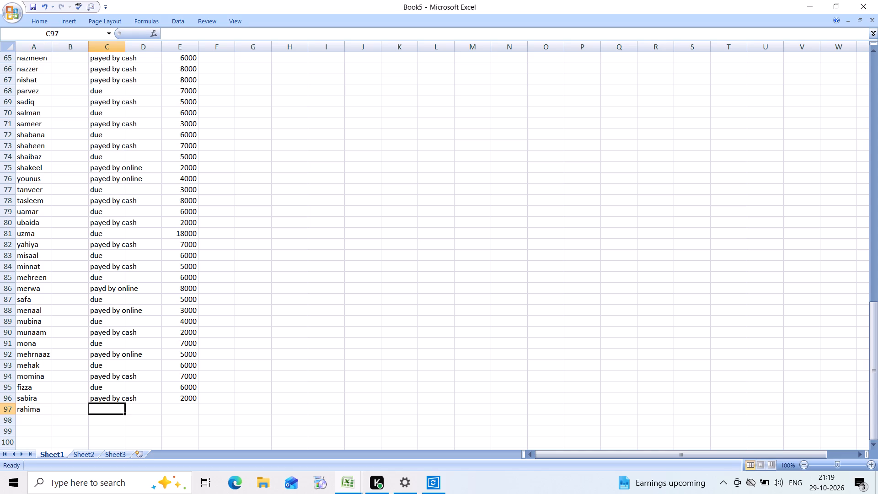
text(due)
key(space)
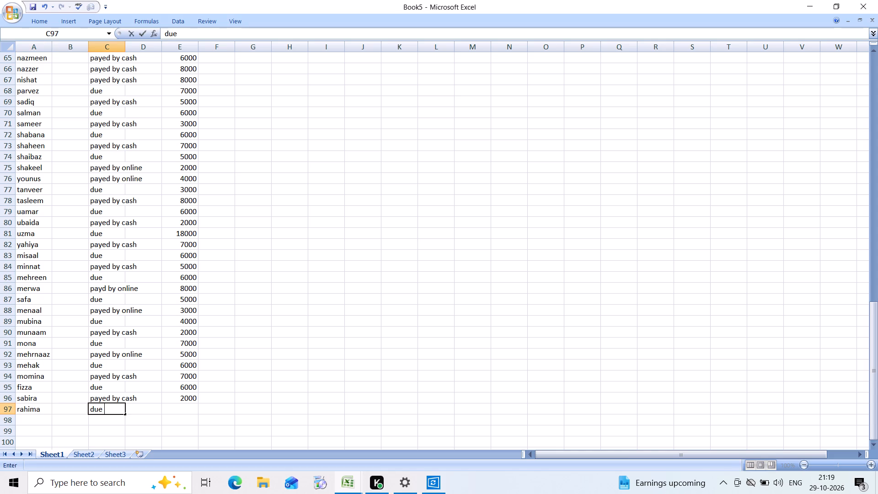
click(176, 407)
text(6000)
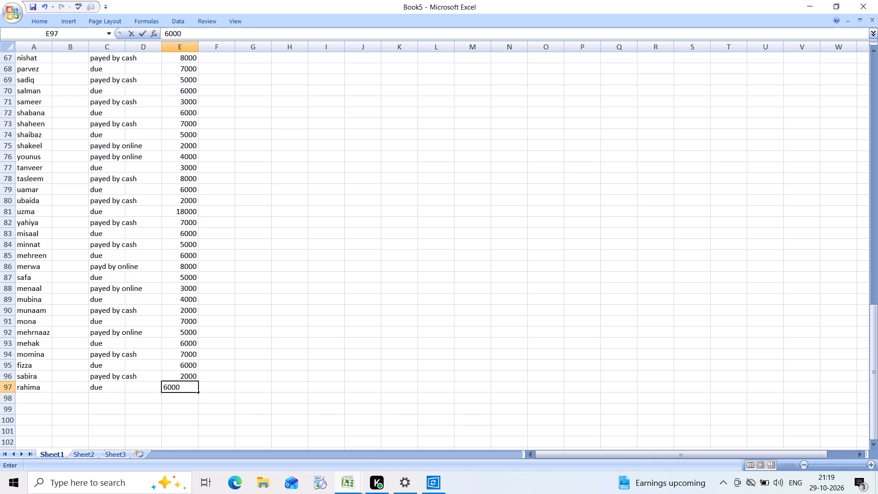
Fill row 98 with rida in A98, "payed by cash" in C98 and 7000 in E98.
click(32, 401)
text(rida)
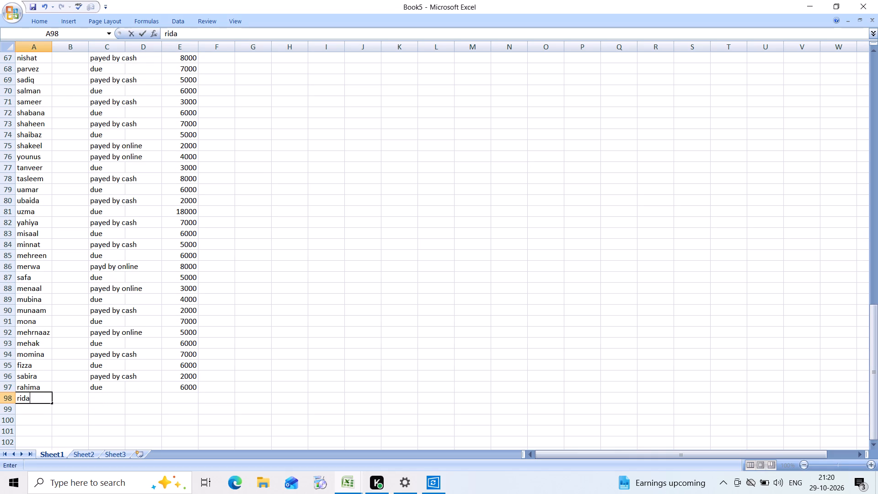
click(112, 397)
key(p)
text(ayed by cash)
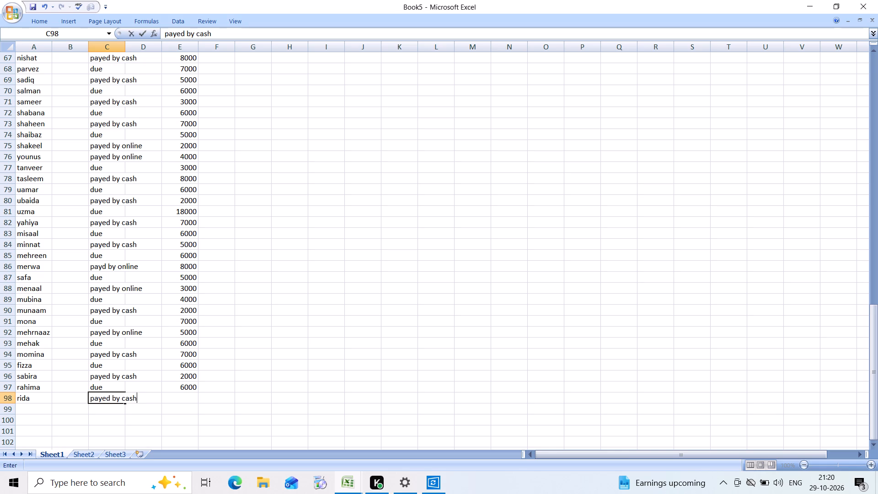
click(181, 403)
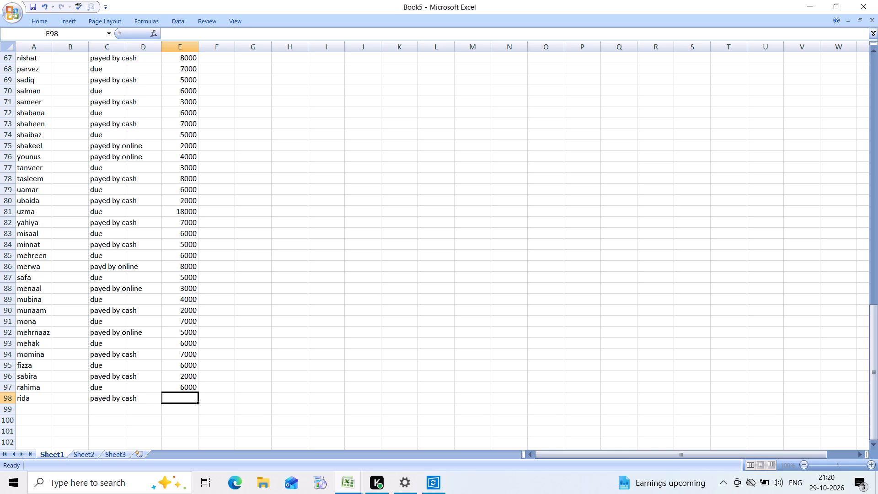
text(7000)
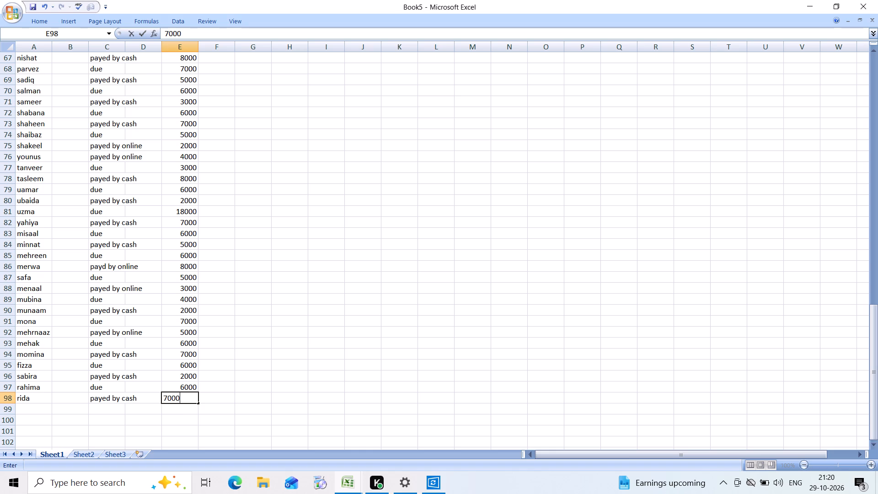
Fill row 99 with iffah in A99, "due" in C99 and 3000 in E99.
click(24, 406)
text(iffah)
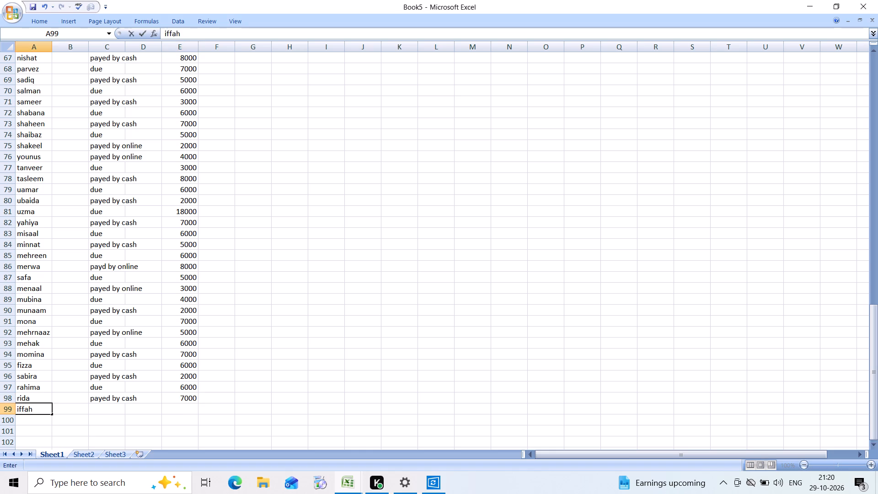
click(97, 409)
text(due)
key(space)
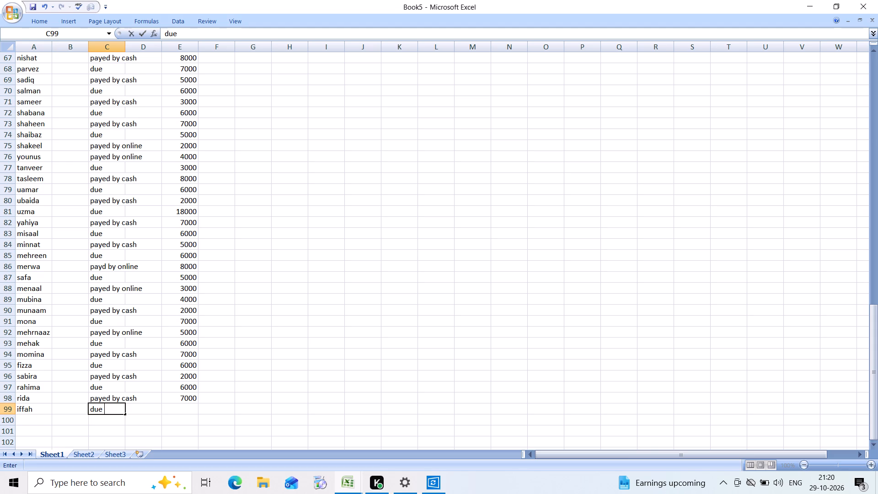
click(171, 411)
text(3000)
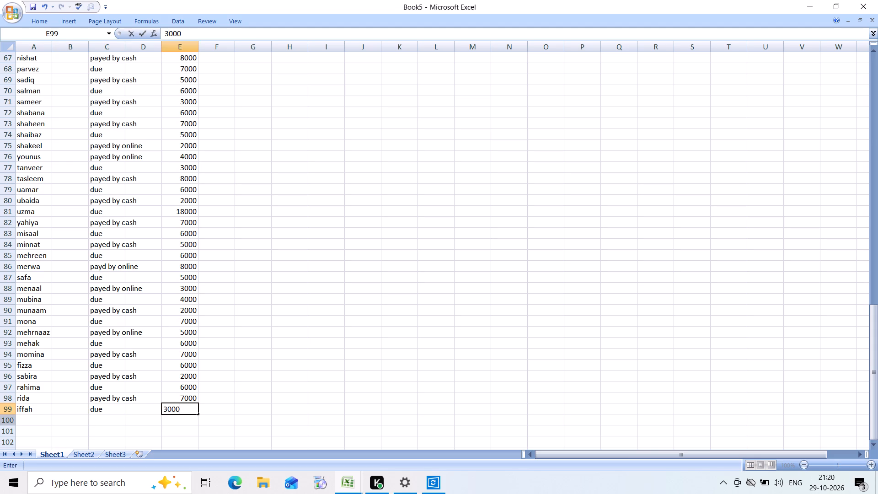
Fill row 100 with rida in A100, "payed by online" in C100 and 2000 in E100.
click(42, 421)
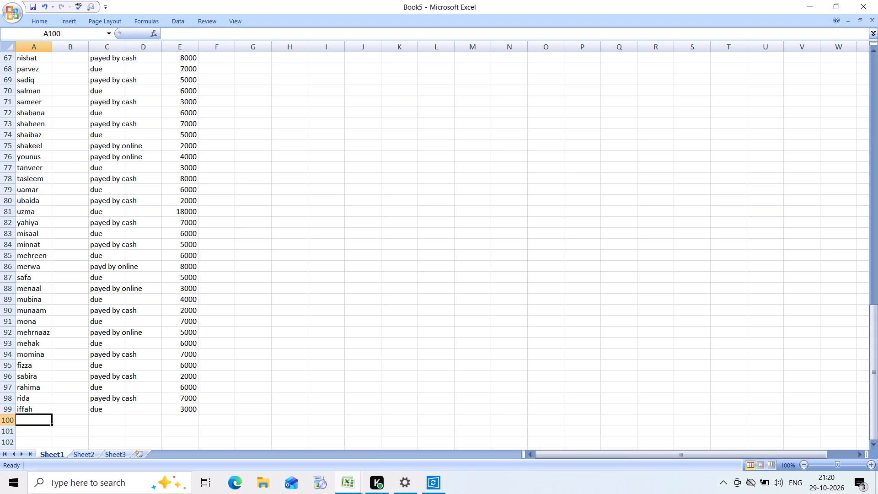
text(rida)
click(96, 422)
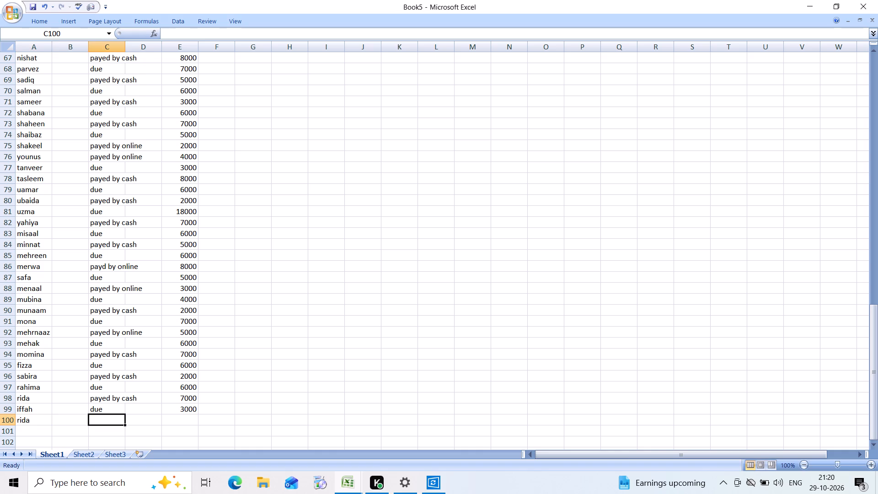
text(payed by onl)
key(i)
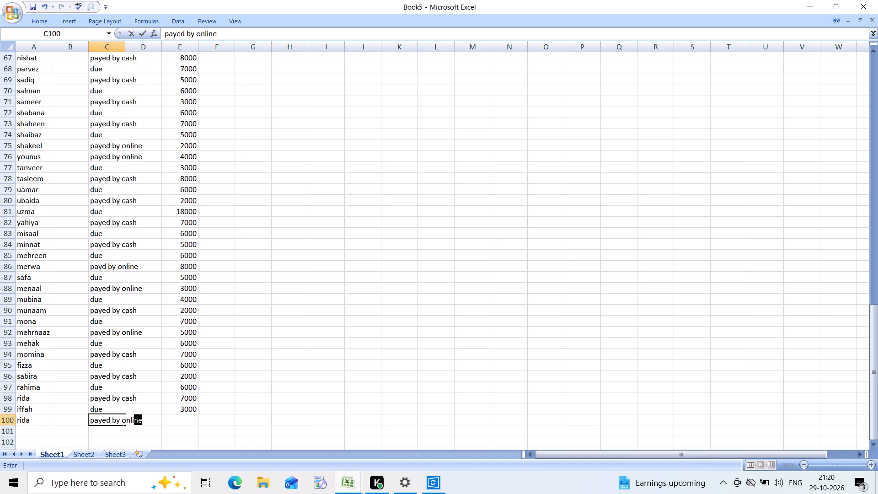
text(ne)
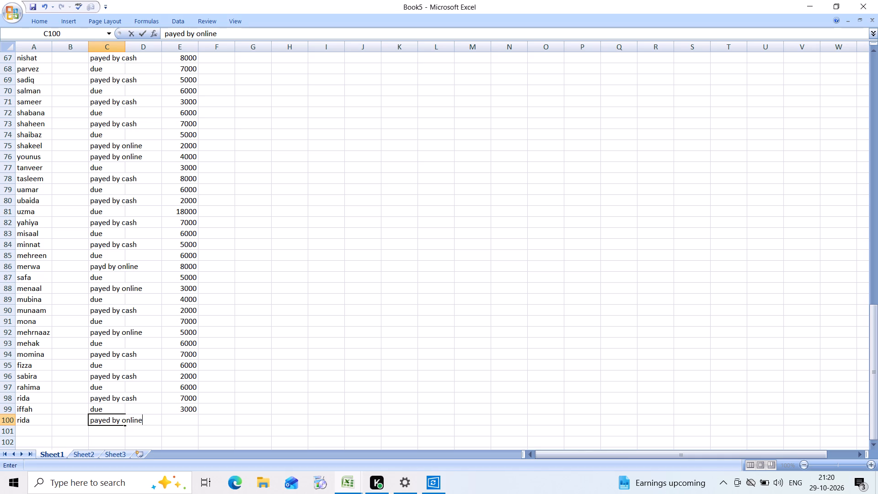
click(182, 418)
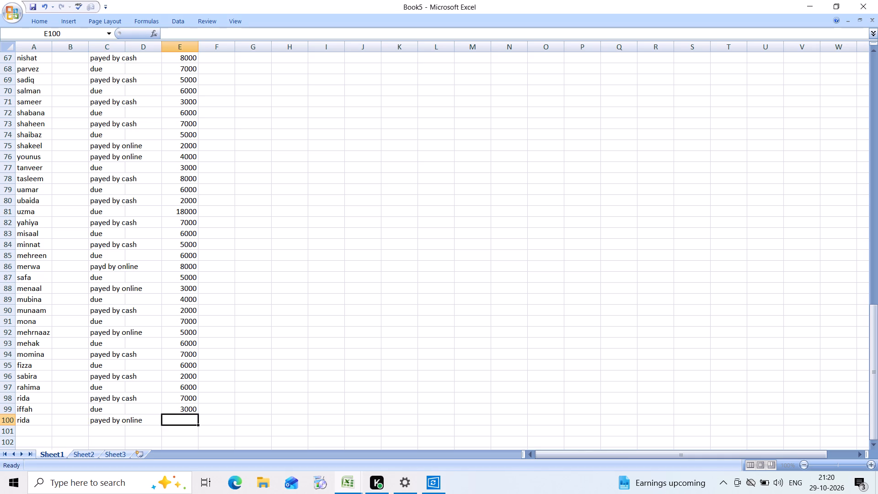
text(2000)
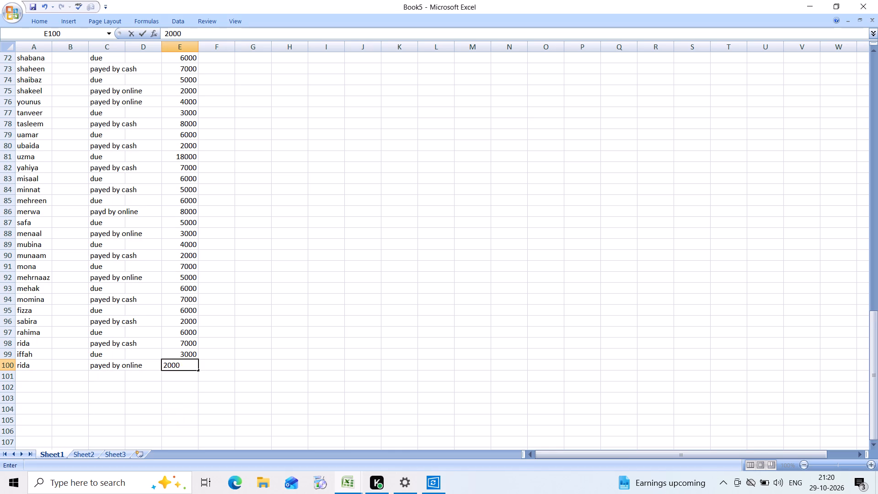
Fill row 101 with sara in A101, "payed by cash" in C101 and 7000 in E101.
click(30, 376)
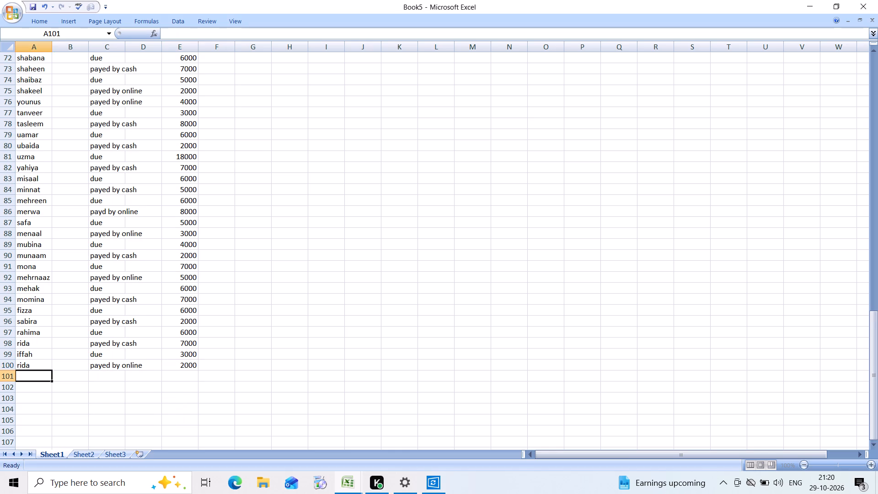
text(sae)
key(BackSpace)
text(ra)
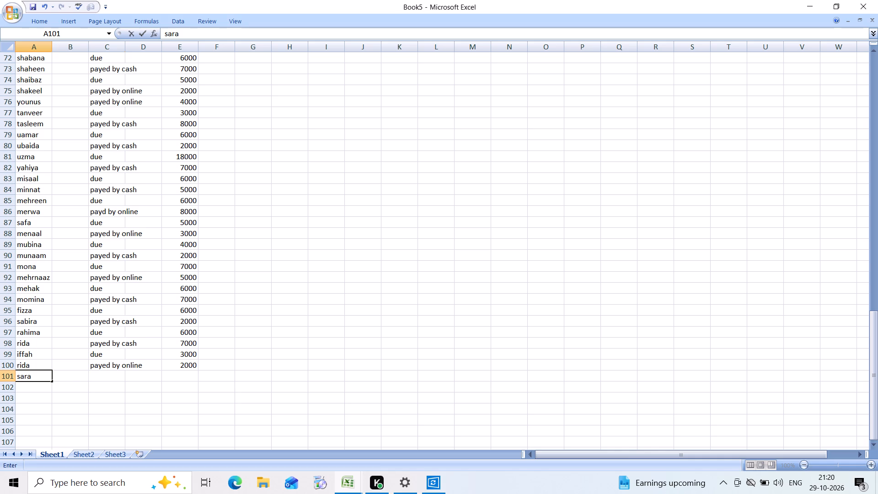
click(94, 376)
text(payed by cash)
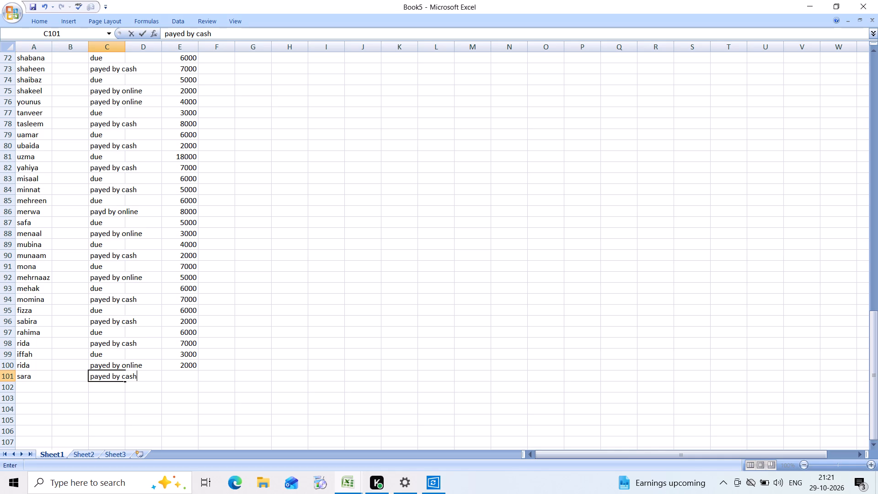
click(183, 375)
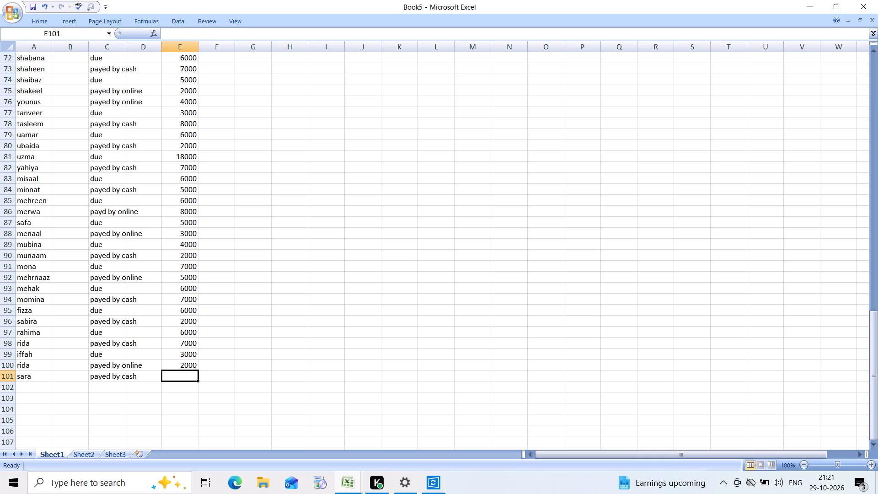
text(7000)
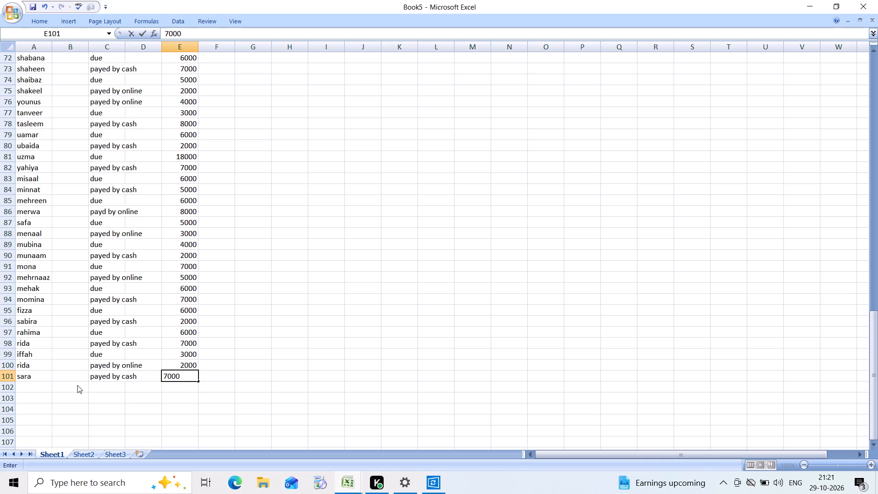
Fill row 102 with noura in A102, "due" in C102 and 7000 in E102.
click(41, 388)
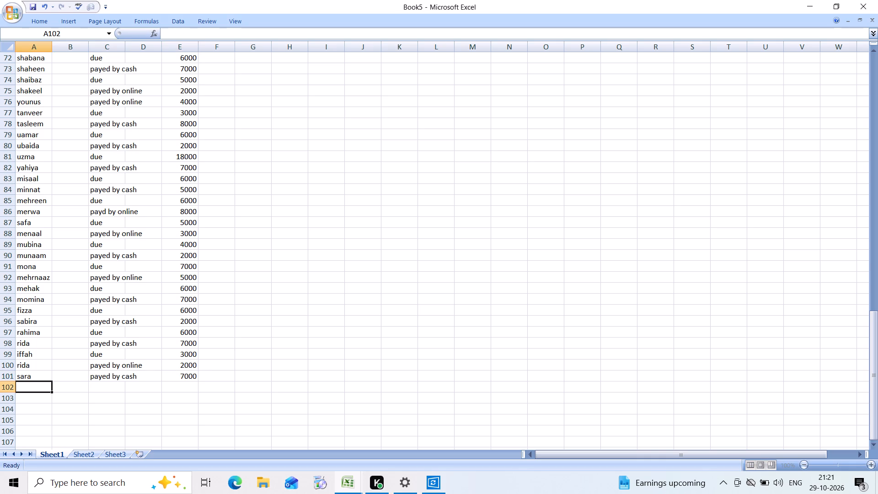
text(noura)
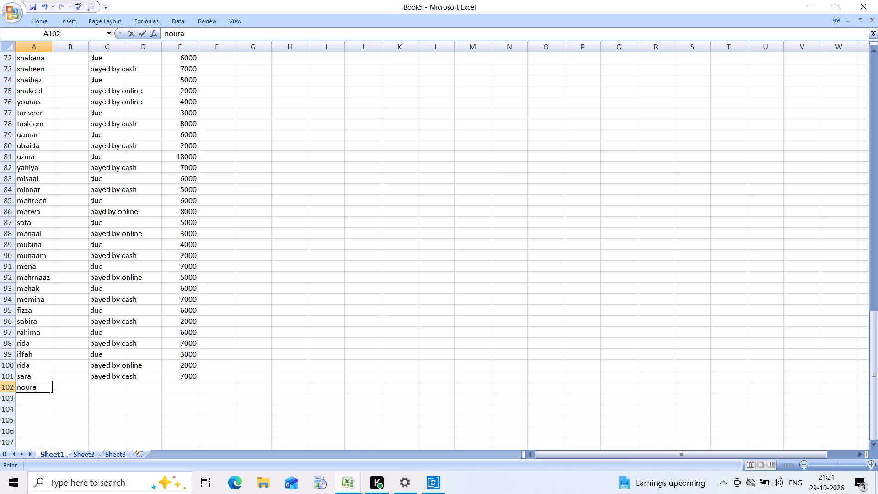
click(94, 386)
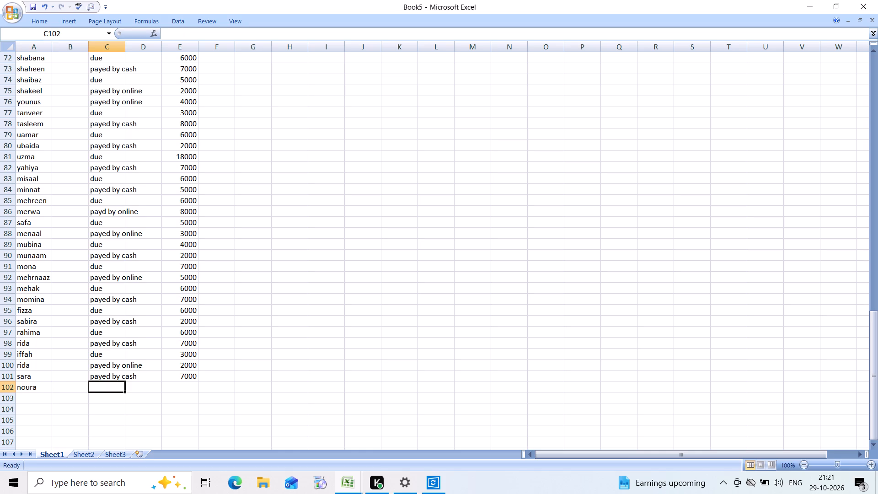
text(due)
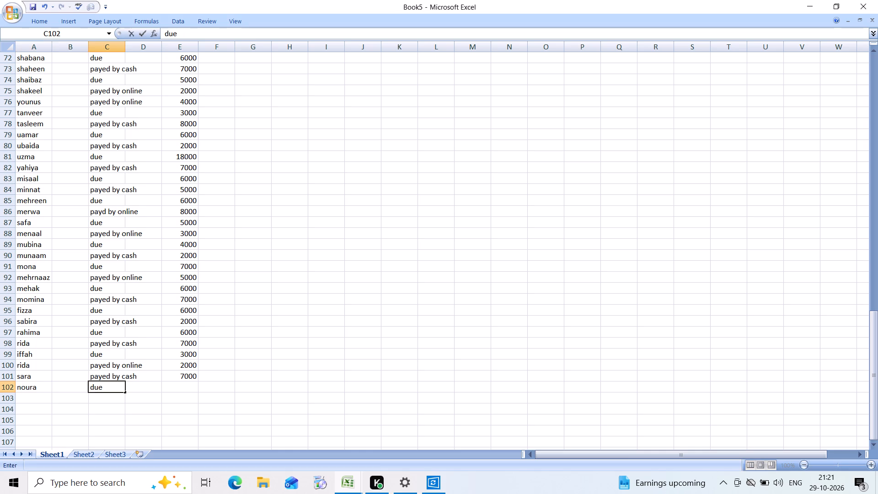
click(193, 389)
text(7000)
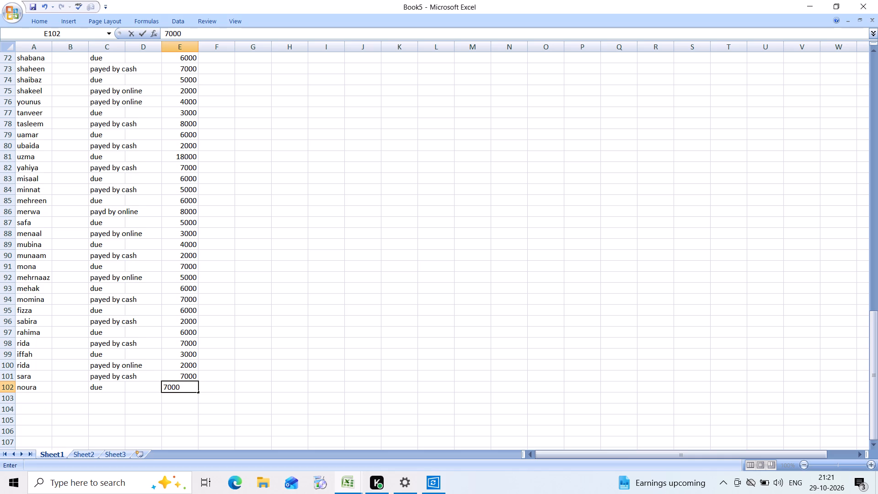
Fill row 103 with noori in A103, "payed by online" in C103 and 3000 in E103.
click(37, 401)
text(noori)
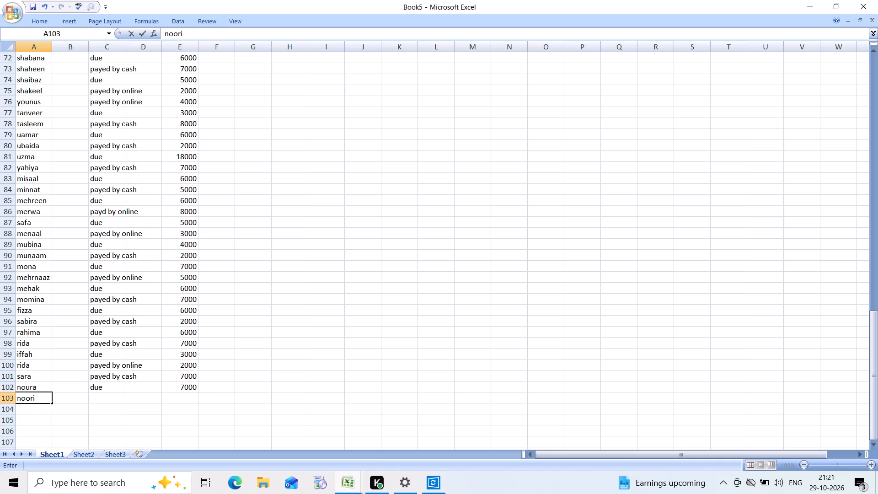
click(113, 397)
text(pa)
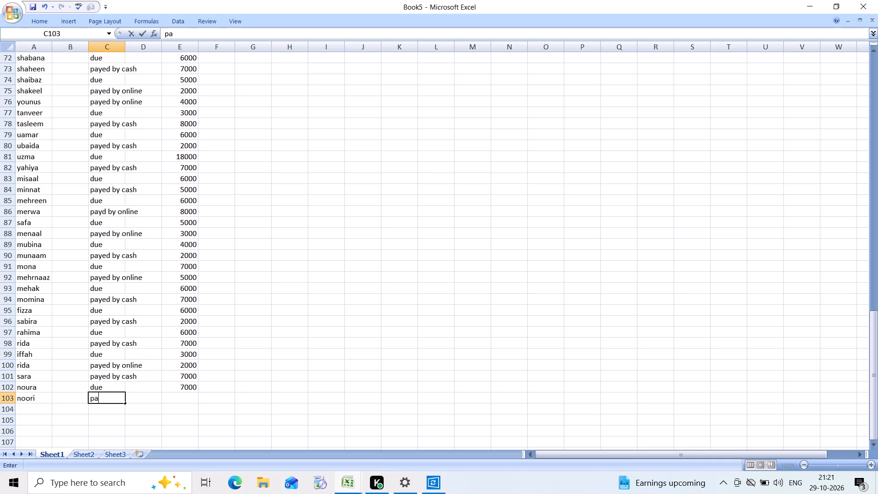
text(yed by online)
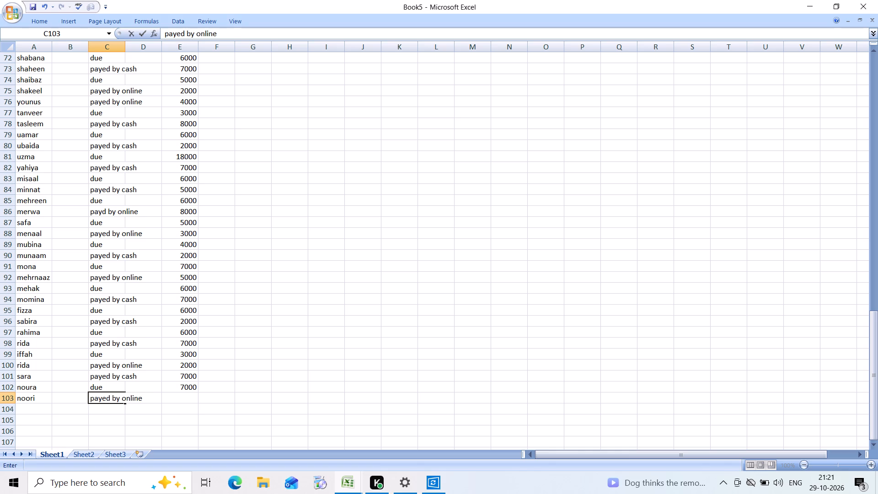
click(188, 399)
text(3000)
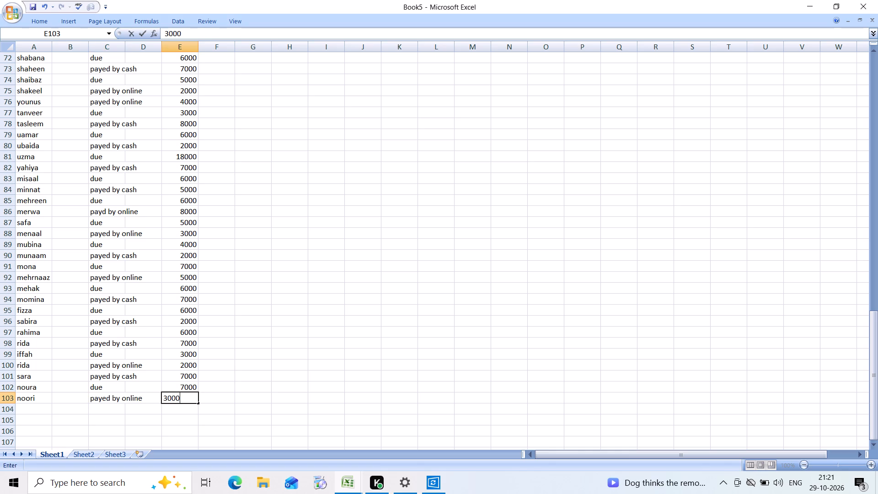
Fill row 104 with nayla in A104, "due" in C104 and 8000 in E104.
click(32, 409)
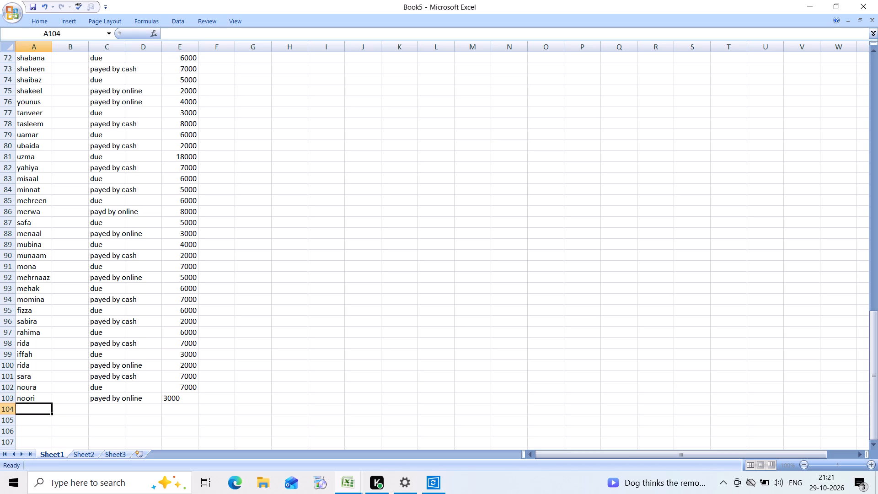
text(nay)
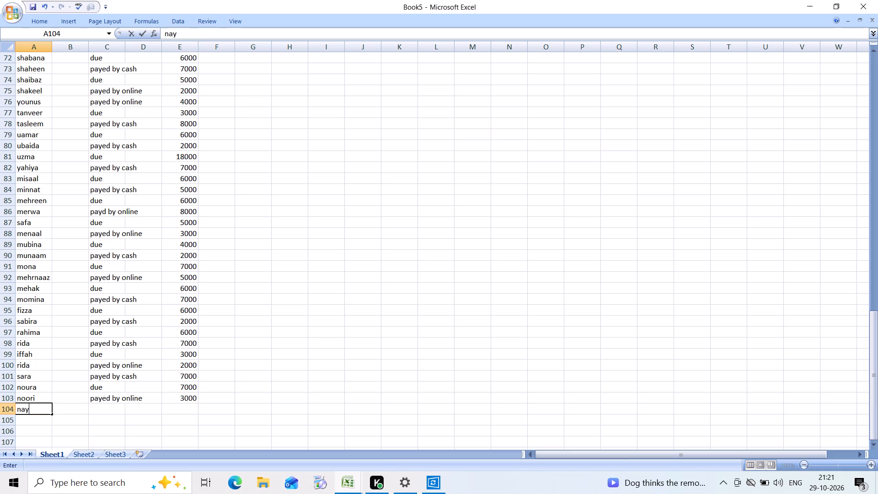
text(la)
click(97, 407)
text(due)
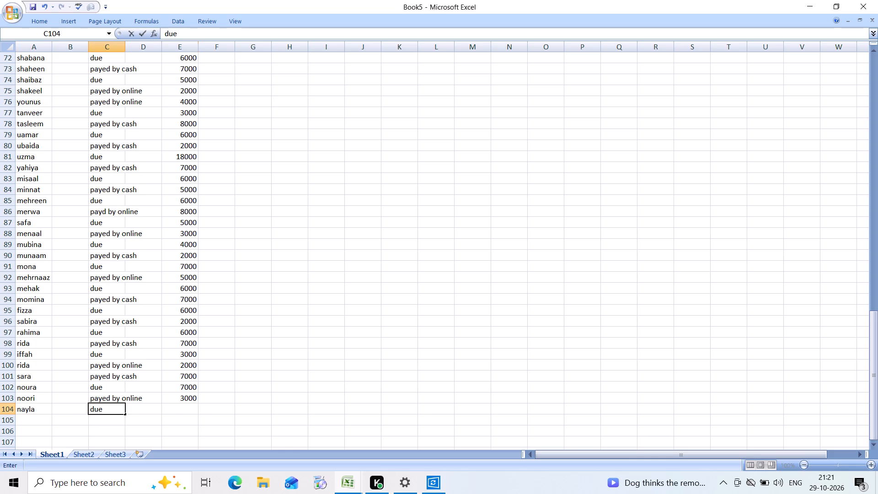
click(179, 407)
text(8000)
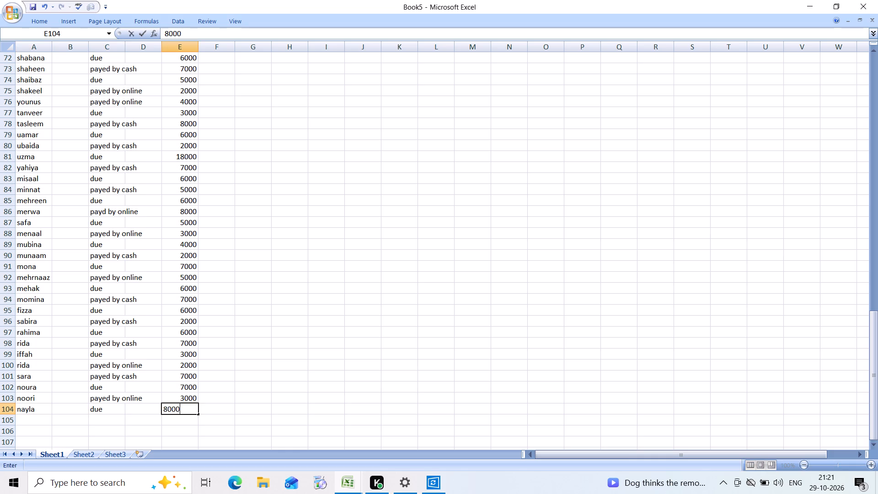
Fill row 105 with wardah in A105, "payed by cash" in C105 and 7000 in E105.
click(33, 419)
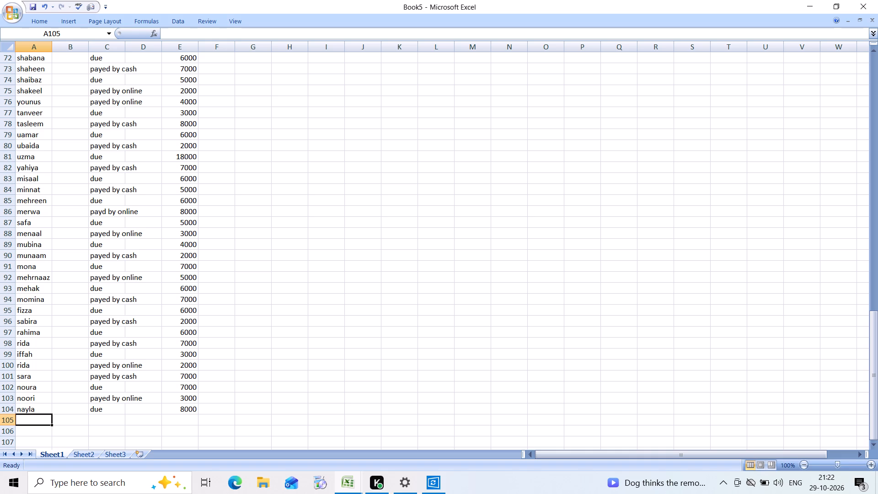
text(war)
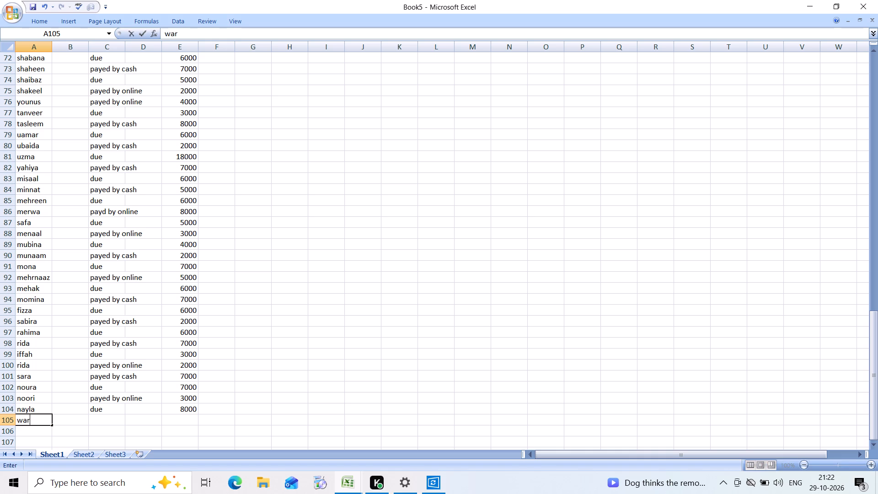
key(d)
text(ah)
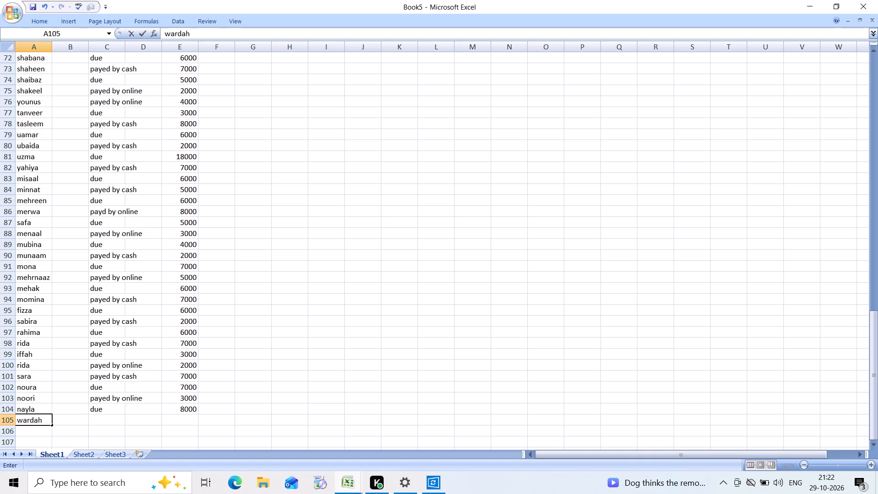
click(93, 420)
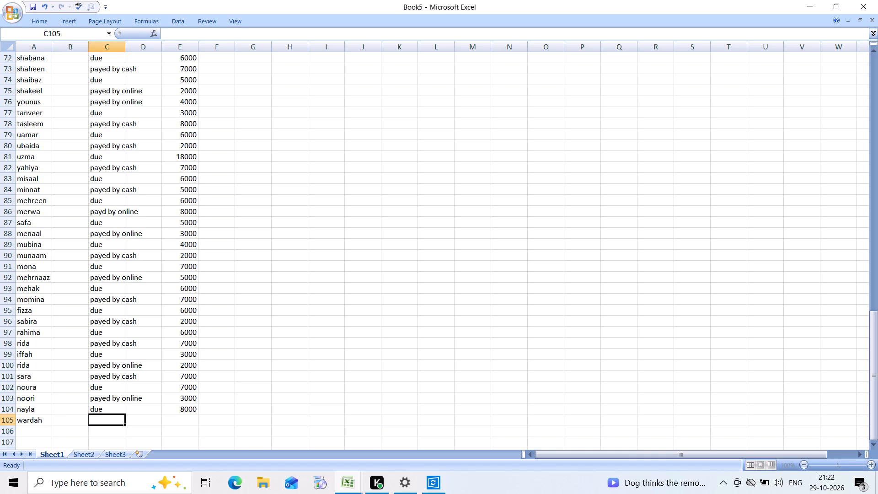
text(payed by cash)
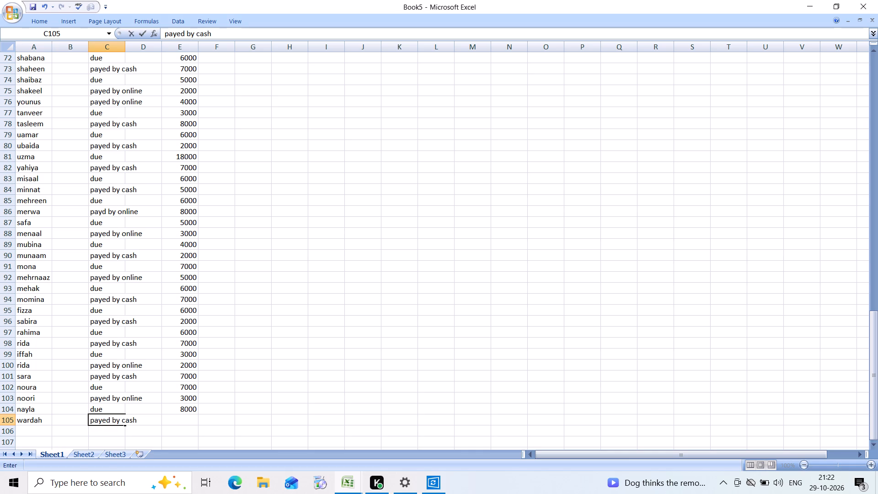
click(176, 423)
text(7000)
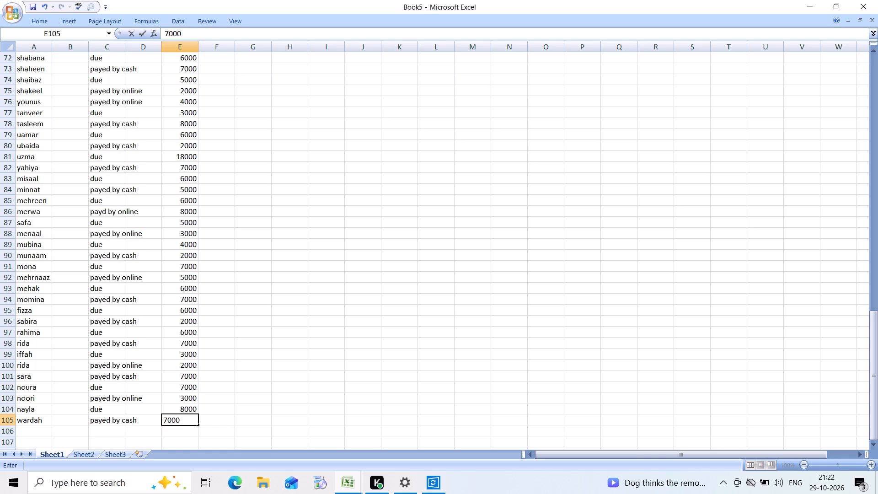
Fill row 106 with tabassum in A106, "payed by cash" in C106 and 6000 in E106.
click(34, 434)
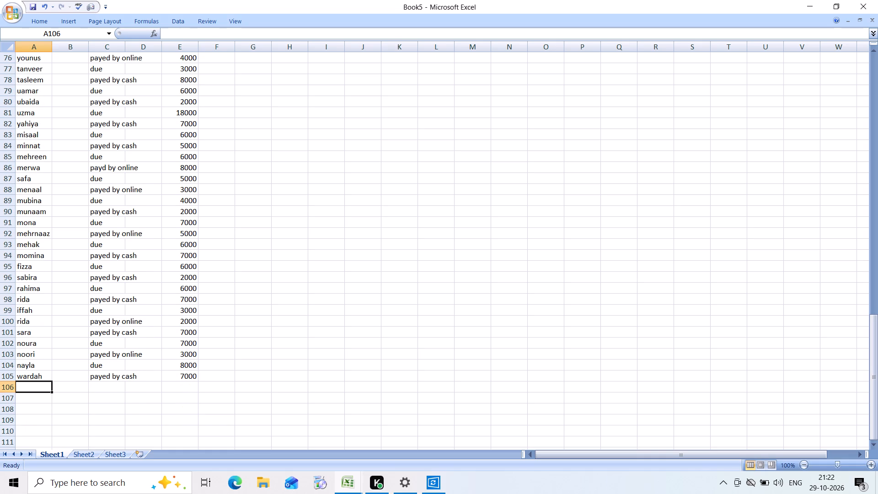
click(30, 385)
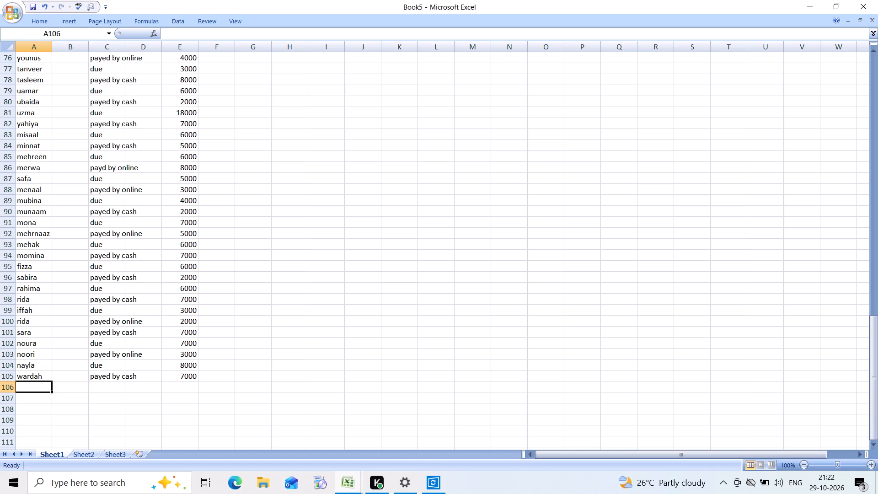
text(ta)
text(bass)
text(um)
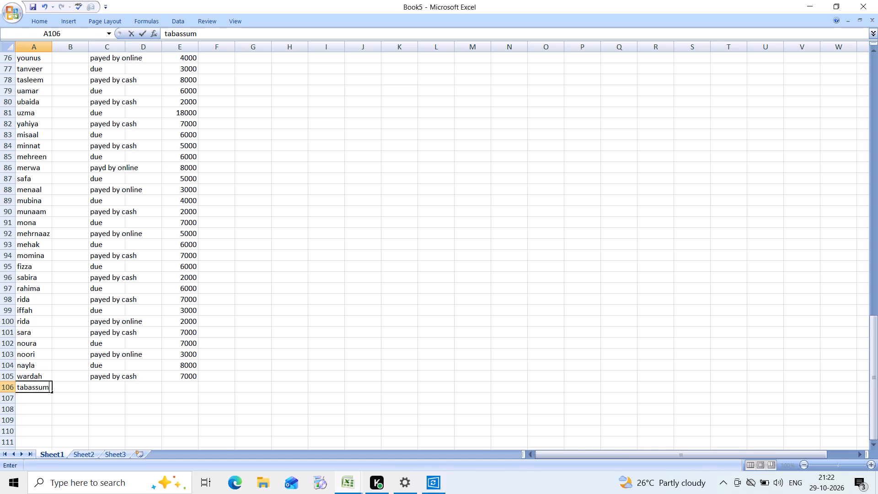
click(108, 388)
text(payed by)
key(space)
text(casg)
key(BackSpace)
key(h)
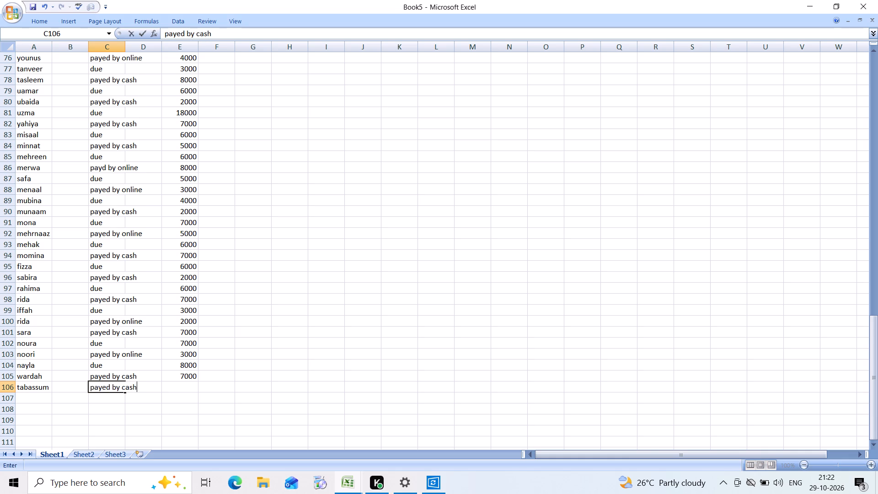
click(170, 384)
key(6)
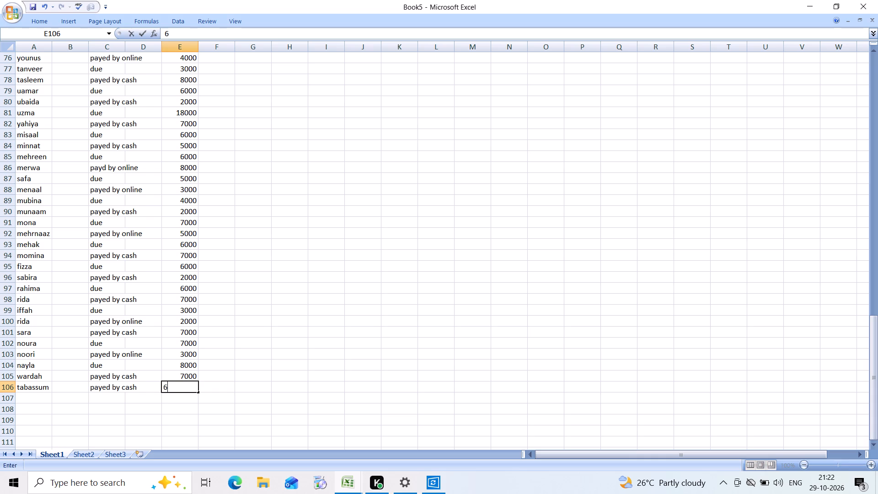
text(00)
key(0)
Fill row 107 with farah in A107, "due" in C107 and 5000 in E107.
click(41, 397)
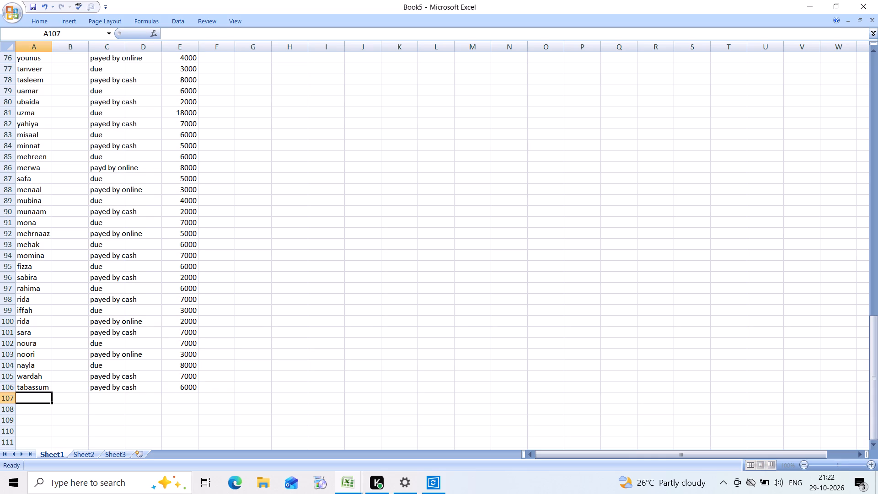
text(fa)
text(rah)
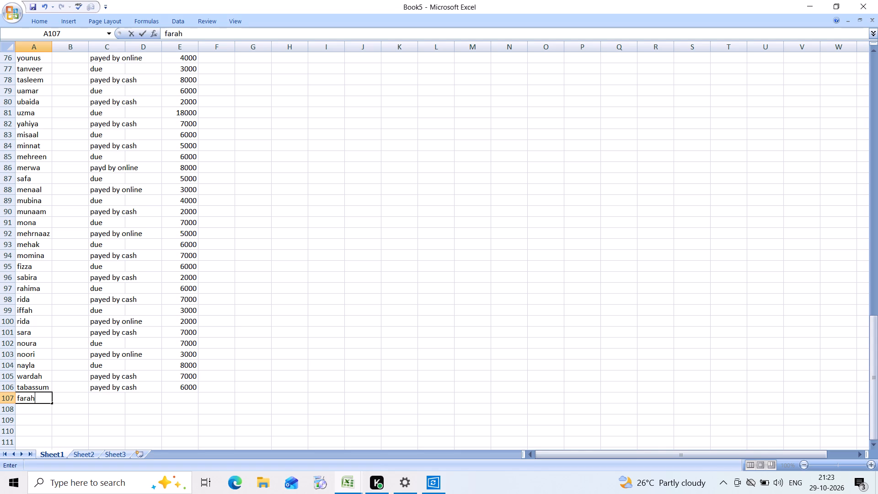
click(97, 400)
text(due)
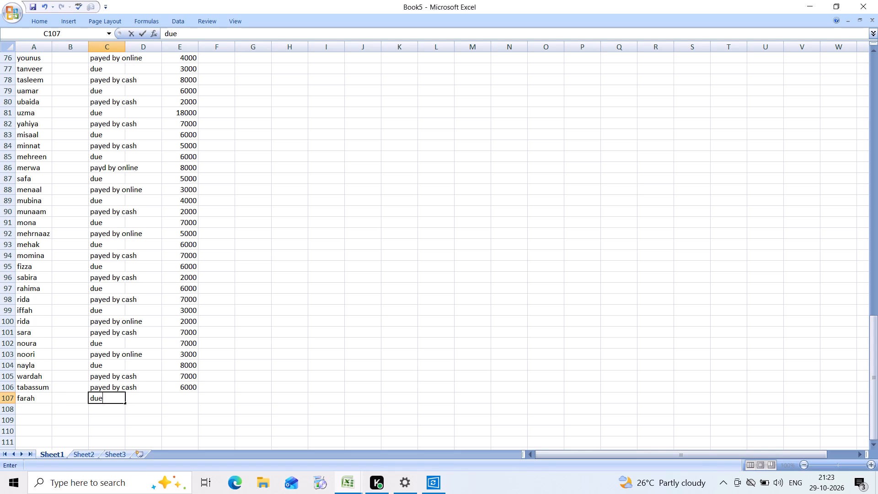
click(187, 397)
text(600)
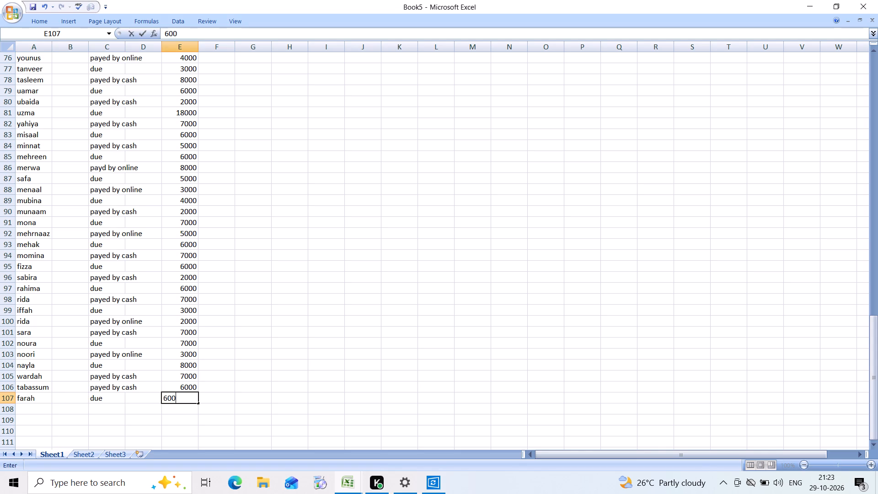
key(BackSpace)
key(BackSpace)
key(BackSpace)
text(5000)
Fill row 108 with habeeba in A108, "payed by cash" in C108 and 7000 in E108.
click(45, 408)
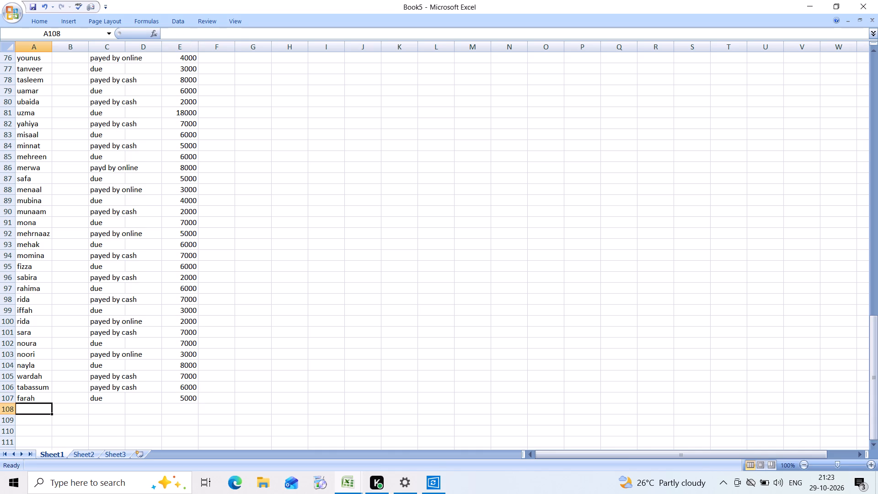
text(habee)
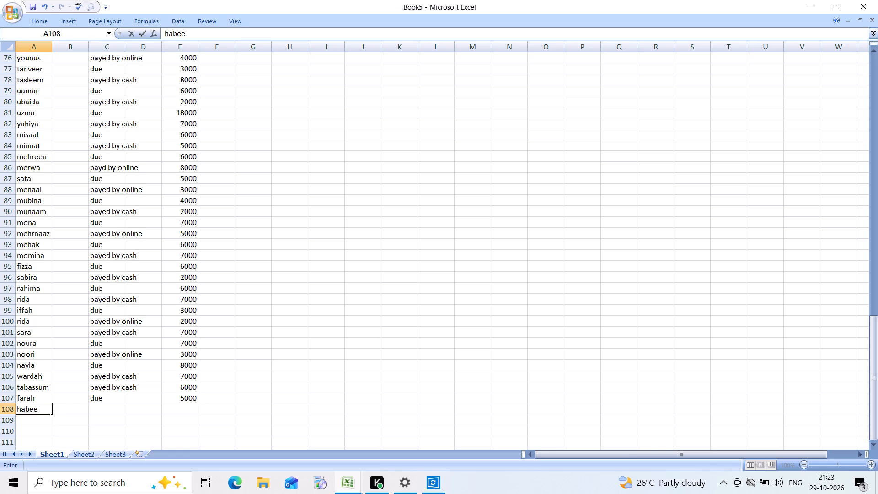
text(ba)
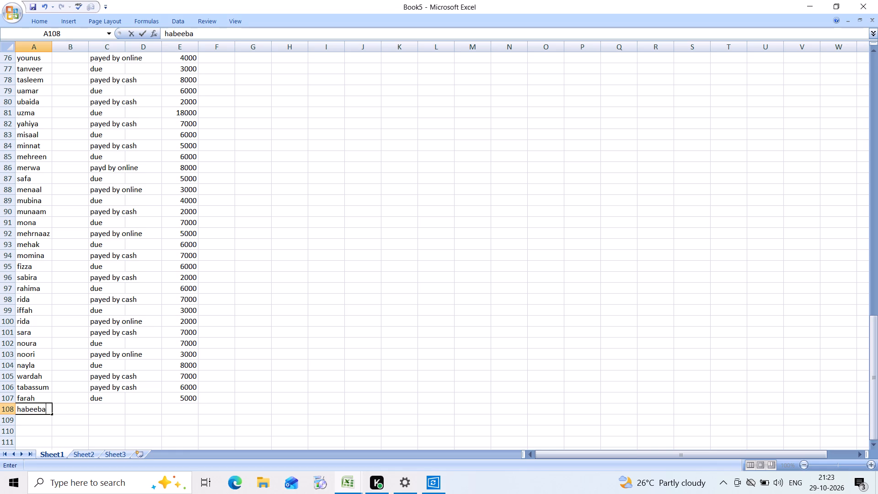
click(109, 413)
text(payed by cash)
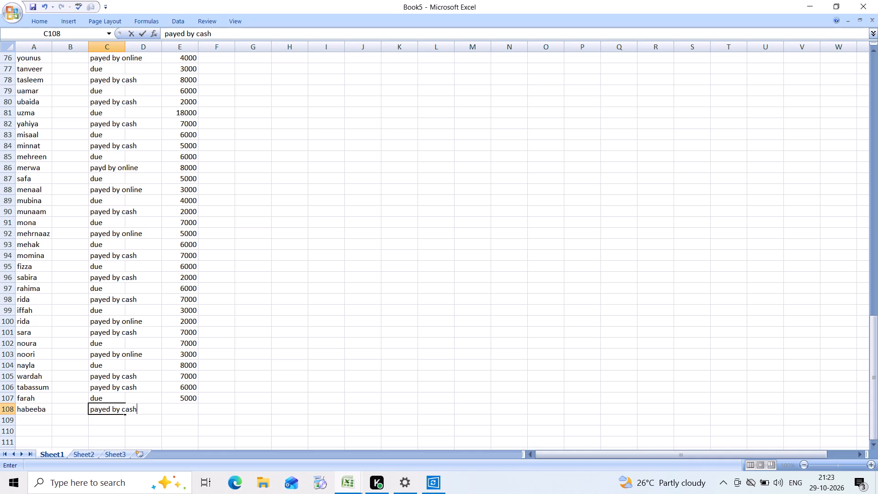
click(176, 406)
text(7000)
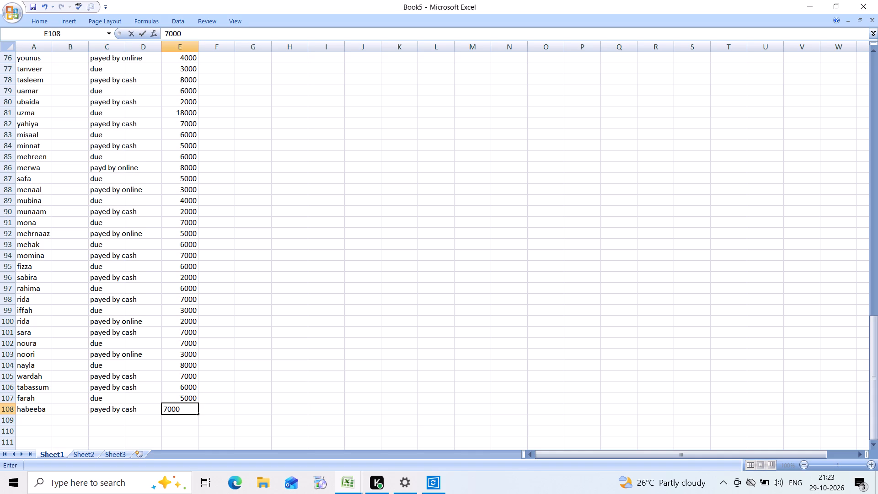
Fill row 109 with javeria in A109, "due" in C109 and 4000 in E109.
click(36, 420)
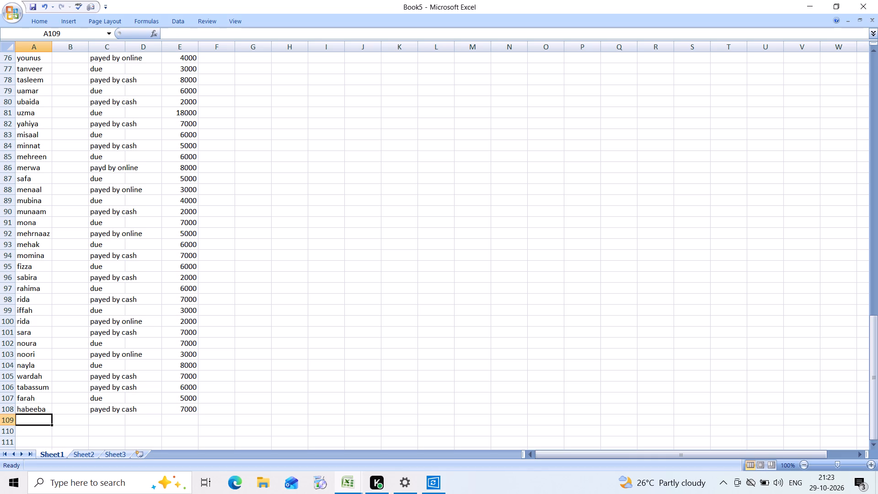
text(jav)
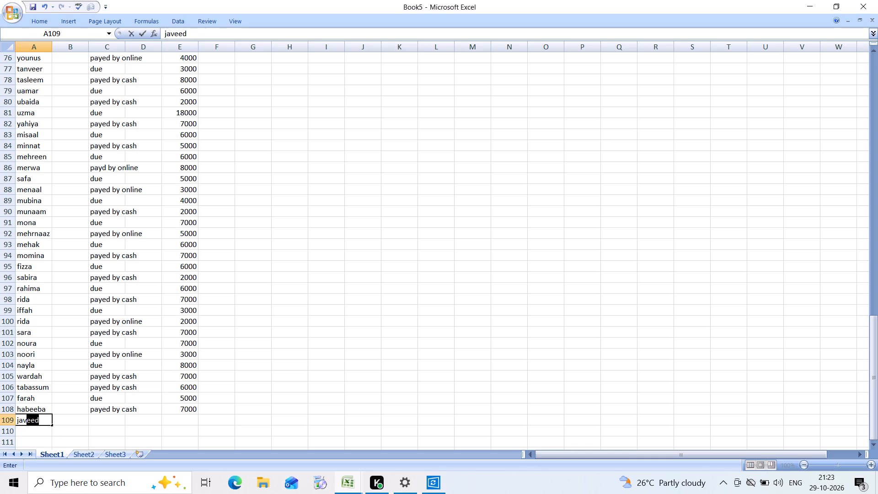
text(eria)
click(97, 425)
text(due)
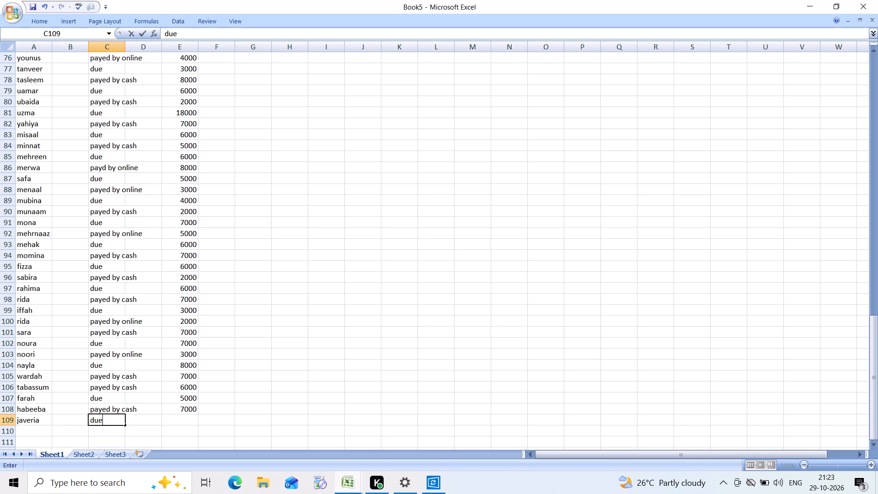
click(188, 420)
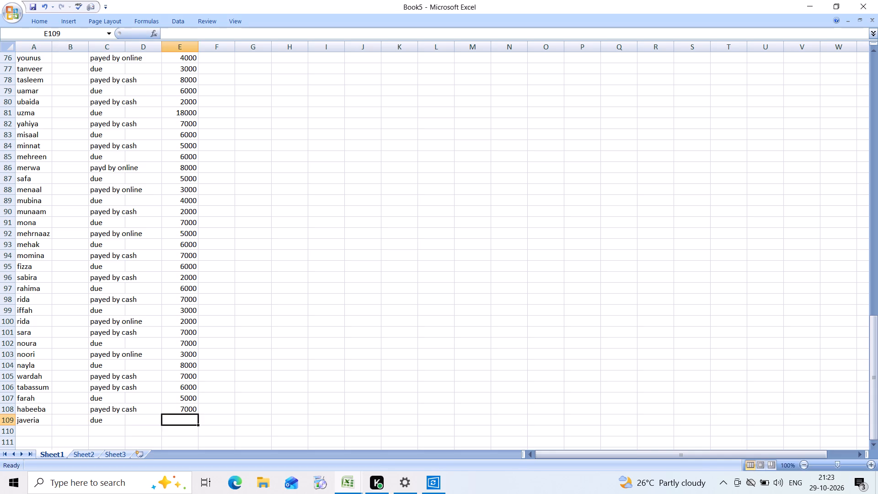
key(4)
text(00)
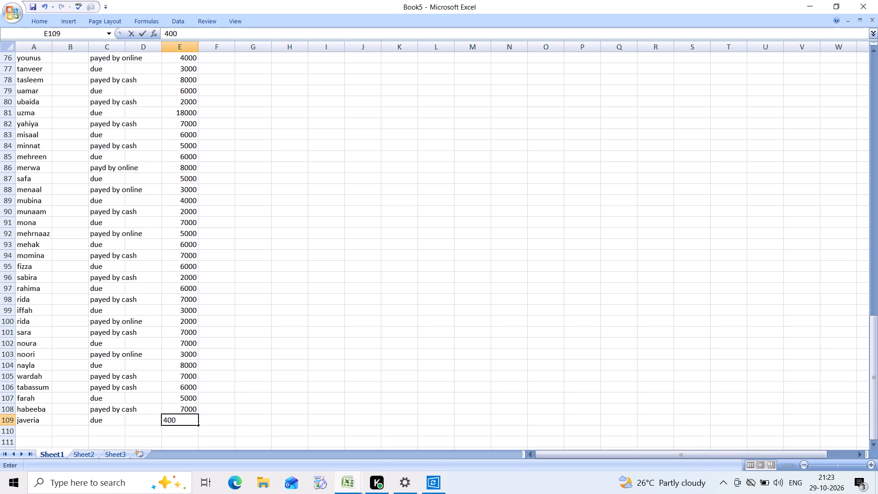
key(0)
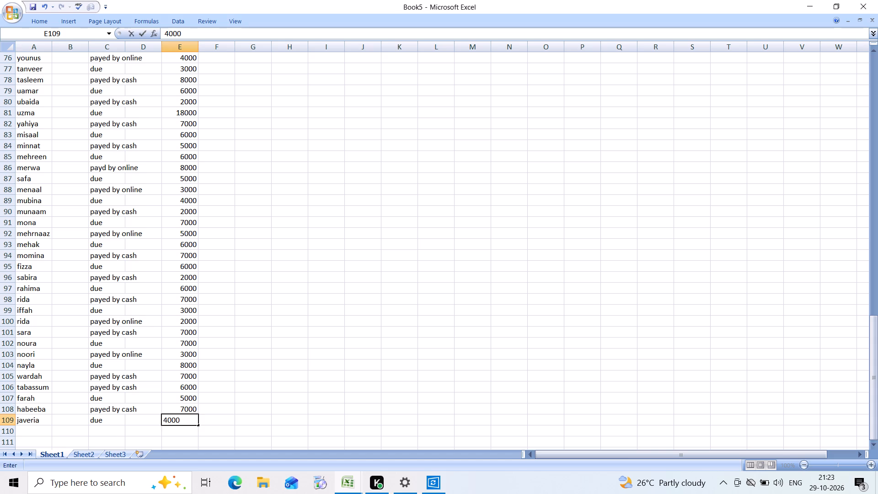
Fill row 110 with nasira in A110, "payed by cash" in C110 and 8000 in E110.
click(33, 427)
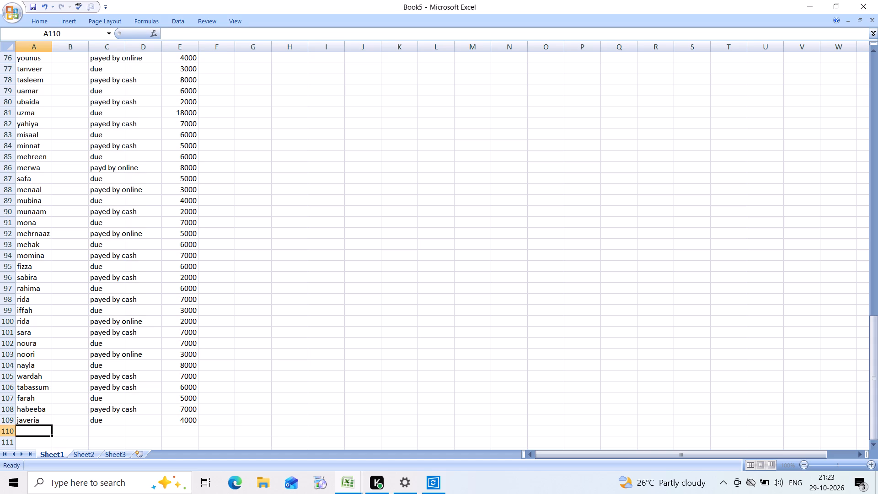
text(nasira)
click(102, 429)
text(payed)
key(space)
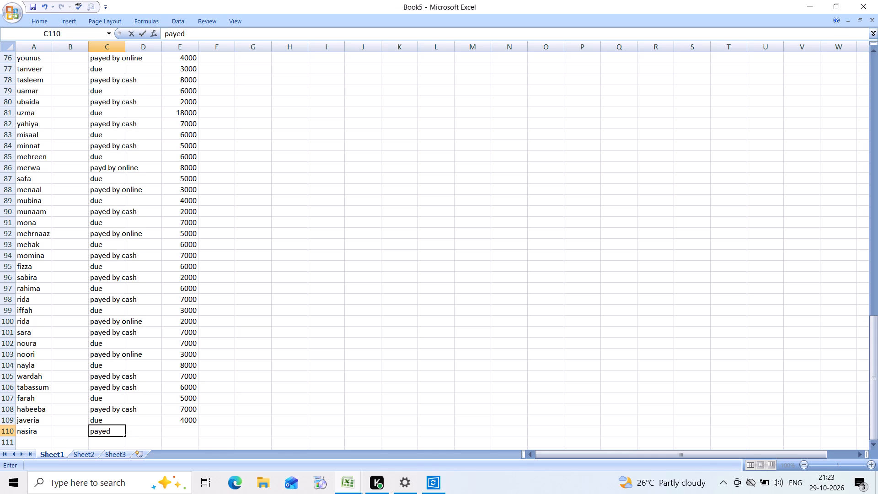
text(by)
key(space)
text(cash)
click(178, 431)
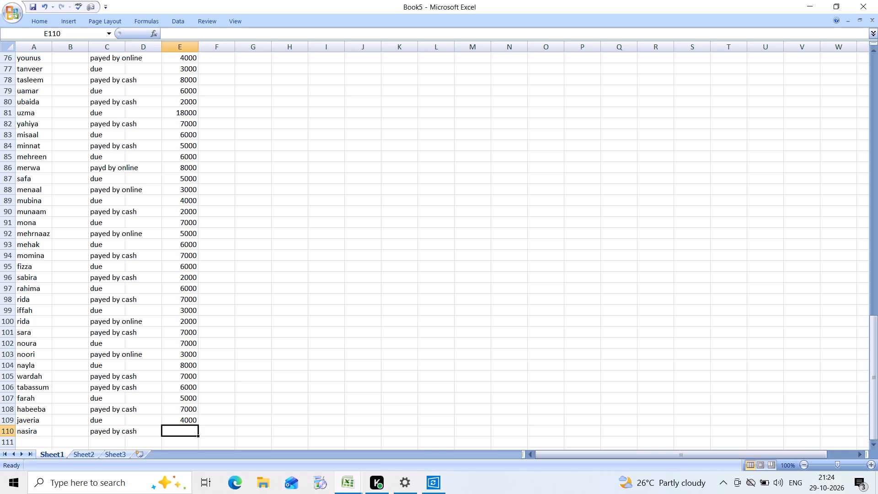
text(8000)
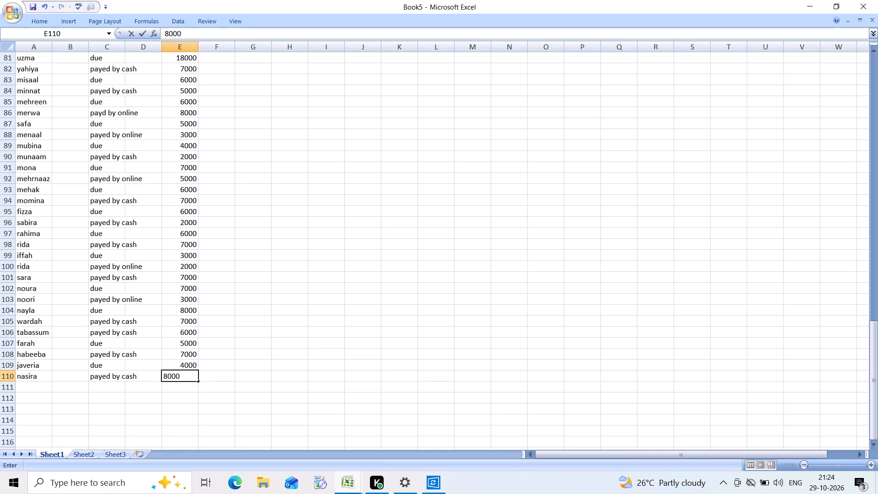
Fill row 111 with najwa in A111, "due" in C111 and 2000 in E111.
click(21, 387)
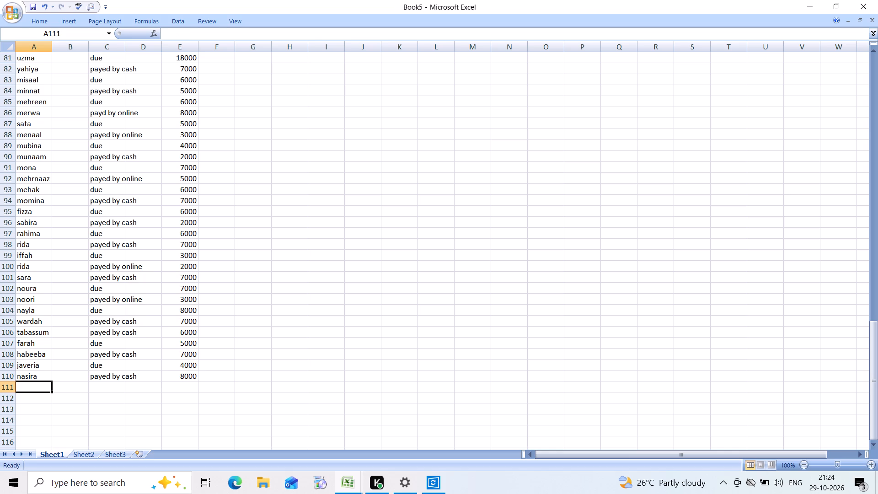
text(naj)
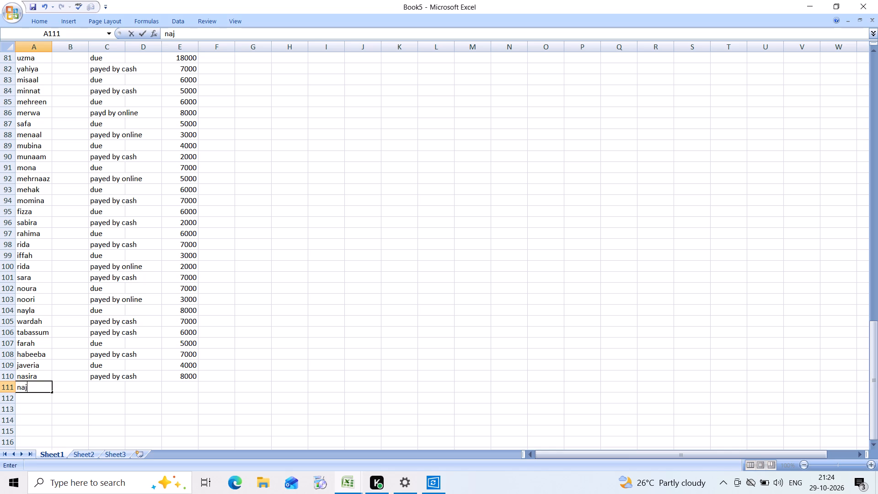
text(wa)
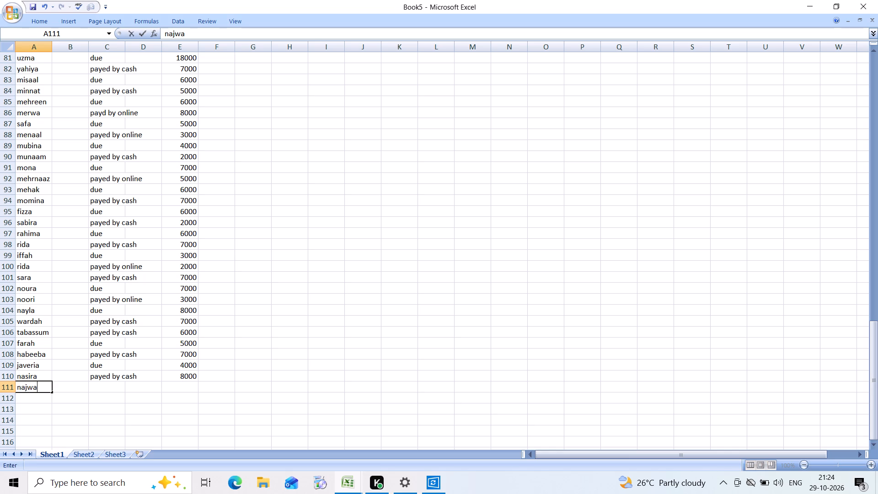
click(97, 389)
text(dur)
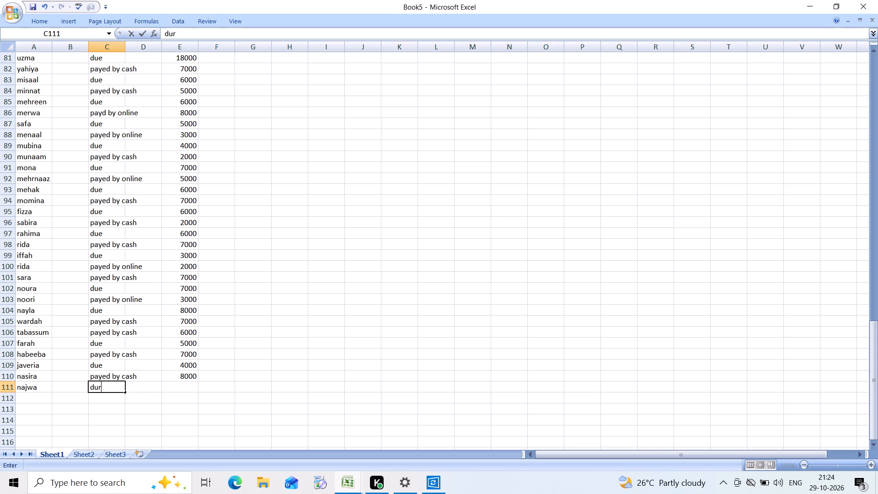
key(BackSpace)
key(e)
click(175, 390)
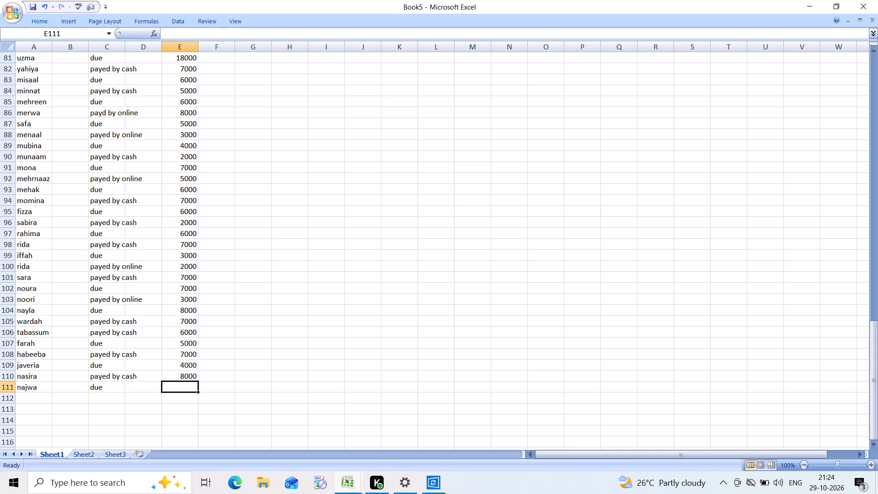
text(2000)
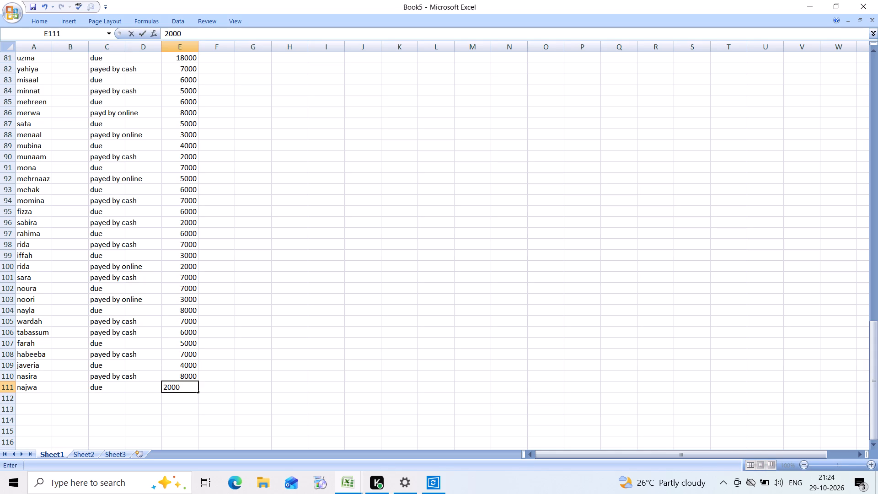
Fill row 112 with kareema in A112, "payed by cash" in C112 and 5000 in E112.
click(37, 398)
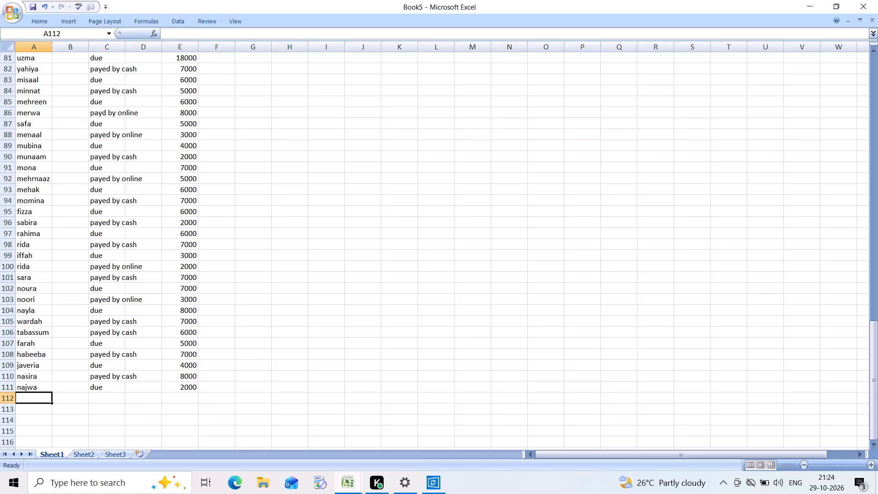
key(l)
key(BackSpace)
text(kareema)
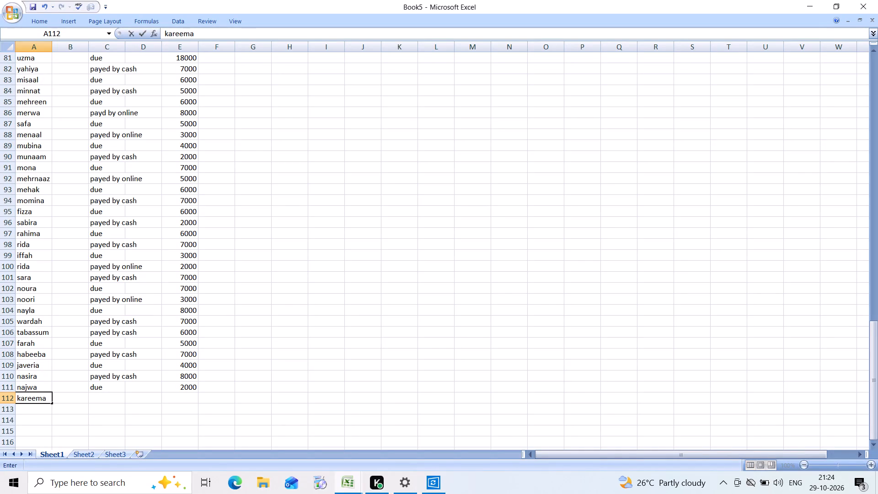
click(94, 397)
text(payed by cas)
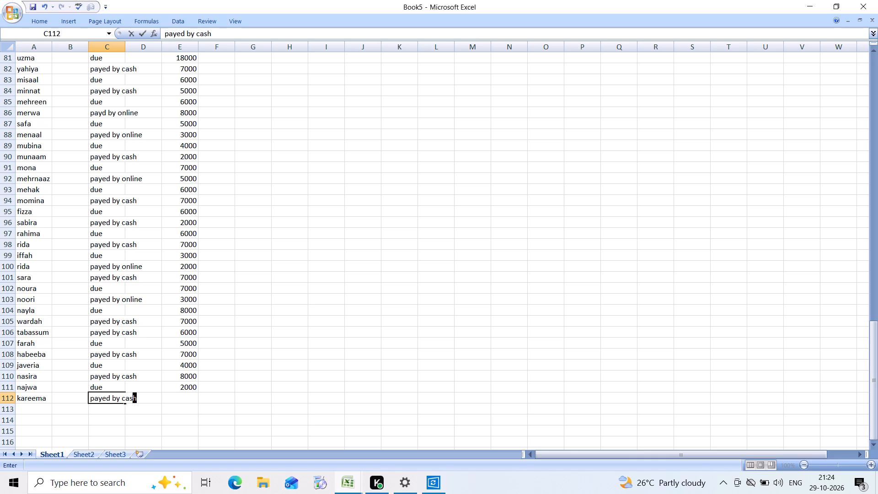
click(191, 397)
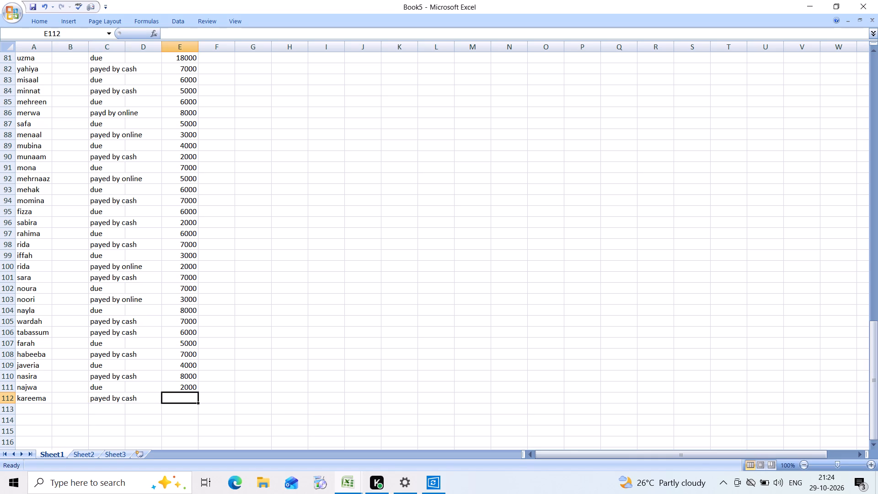
key(5)
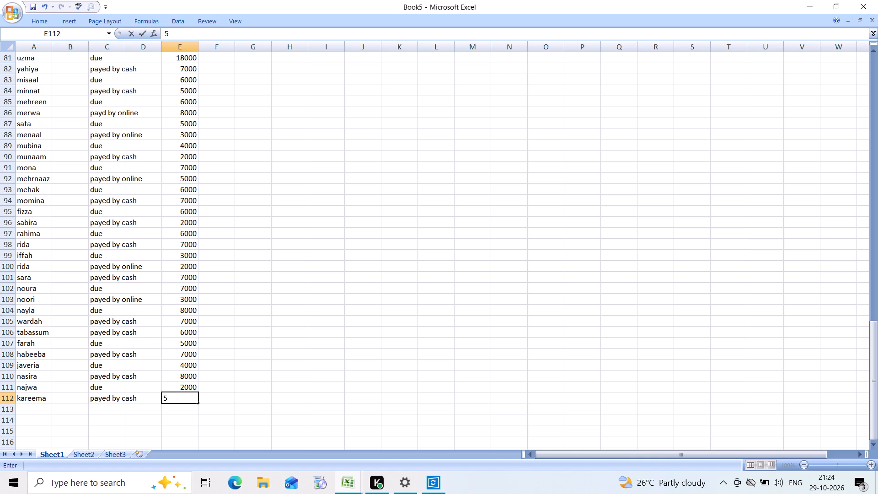
text(000)
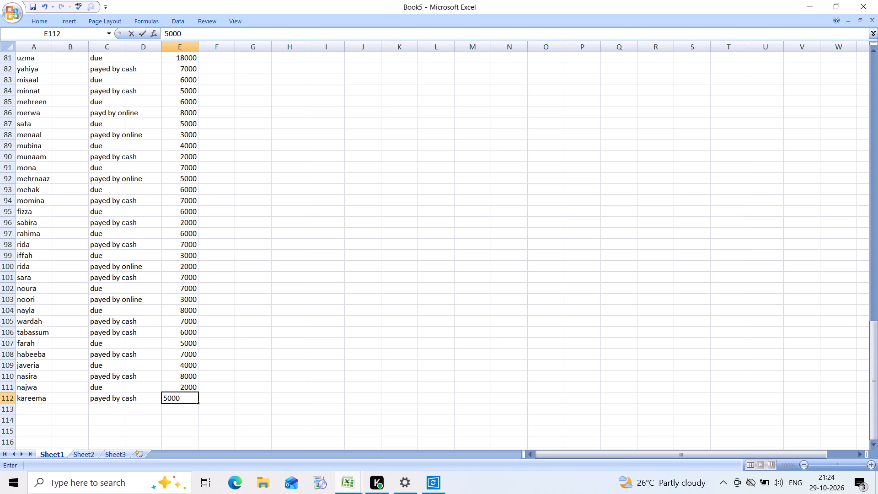
Enter the name hanan in A113.
click(34, 410)
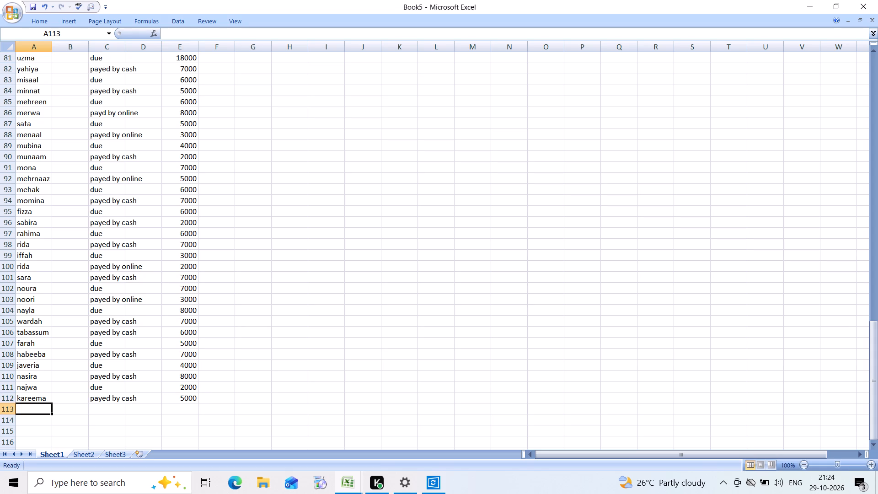
text(ha)
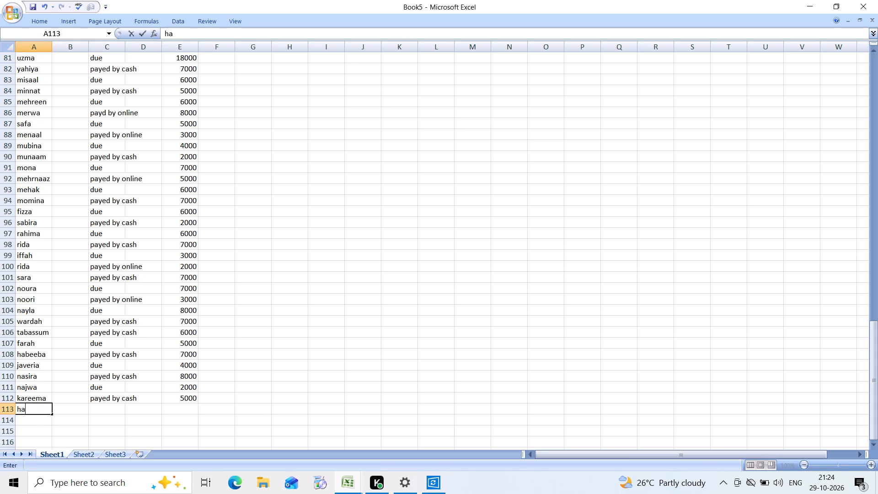
text(nab)
key(BackSpace)
key(n)
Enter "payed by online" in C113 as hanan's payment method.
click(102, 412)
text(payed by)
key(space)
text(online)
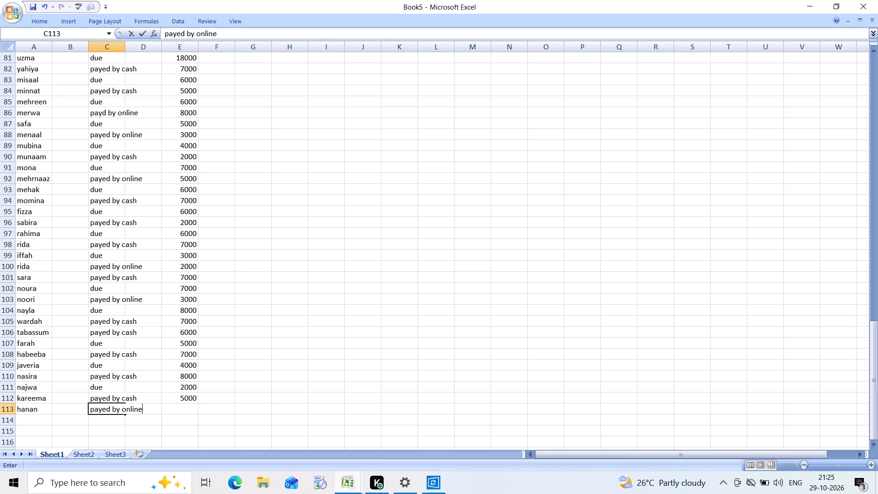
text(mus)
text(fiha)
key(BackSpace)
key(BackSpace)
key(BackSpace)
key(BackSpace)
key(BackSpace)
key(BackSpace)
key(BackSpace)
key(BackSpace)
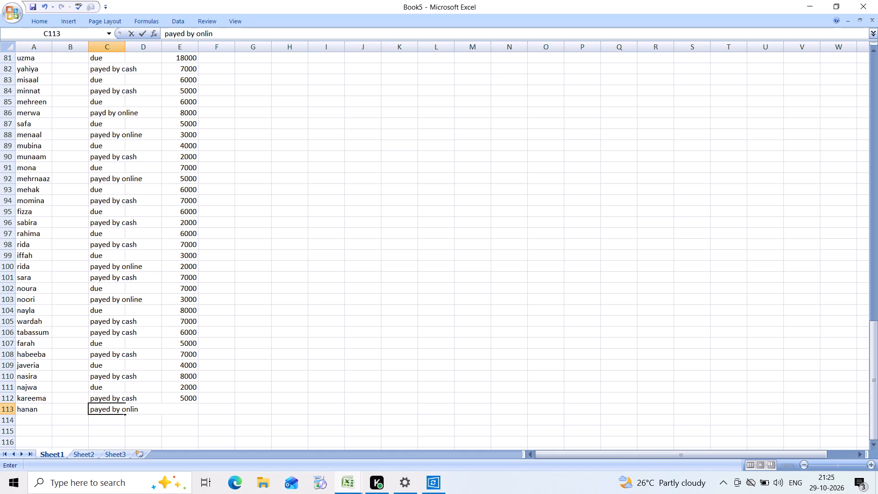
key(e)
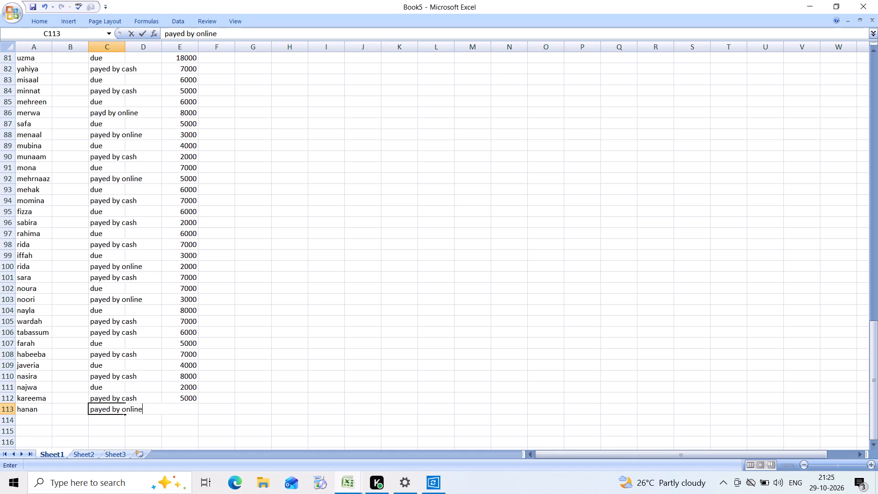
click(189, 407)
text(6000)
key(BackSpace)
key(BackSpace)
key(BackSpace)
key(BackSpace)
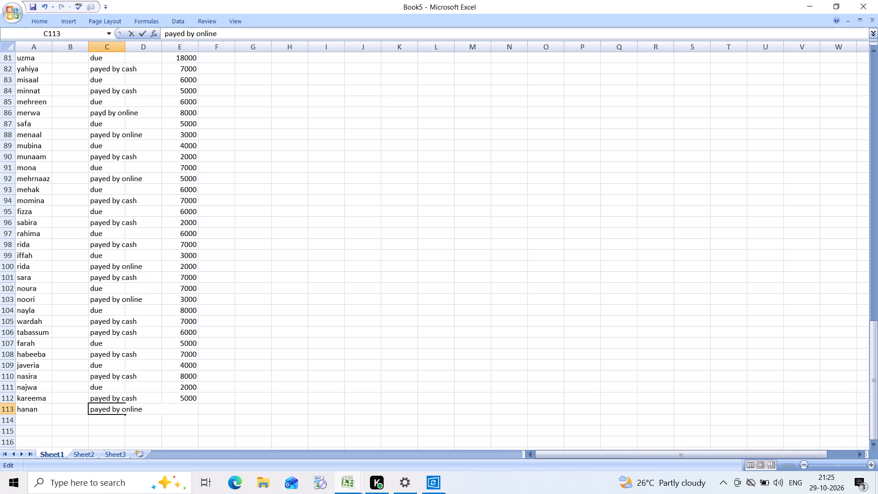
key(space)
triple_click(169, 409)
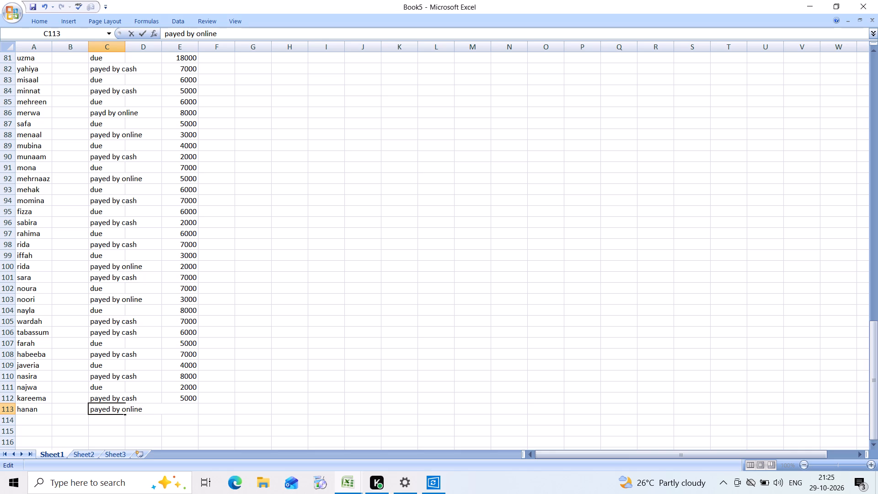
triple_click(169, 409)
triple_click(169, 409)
Complete row 113 for hanan with "payed by cash" in C113 and 6000 in E113.
key(BackSpace)
key(BackSpace)
key(BackSpace)
key(BackSpace)
key(BackSpace)
key(BackSpace)
key(BackSpace)
key(BackSpace)
key(BackSpace)
key(BackSpace)
key(BackSpace)
key(BackSpace)
text(d by cash)
click(182, 408)
click(183, 46)
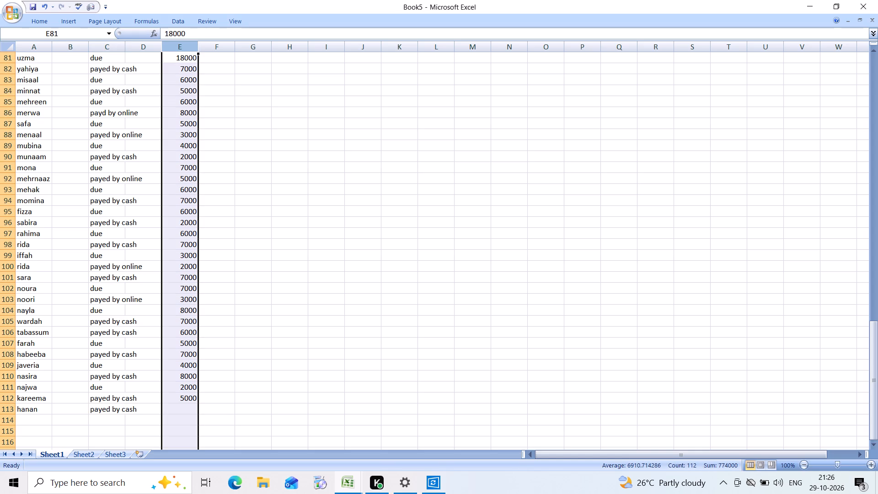
click(189, 410)
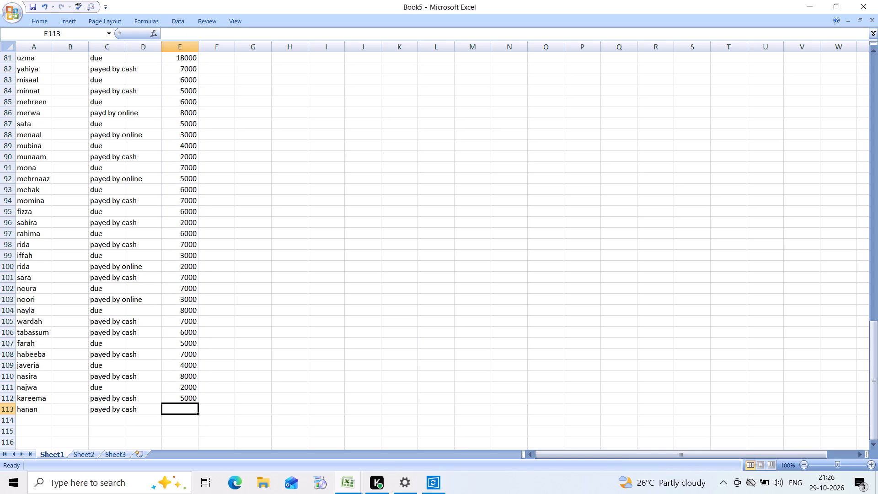
text(6000)
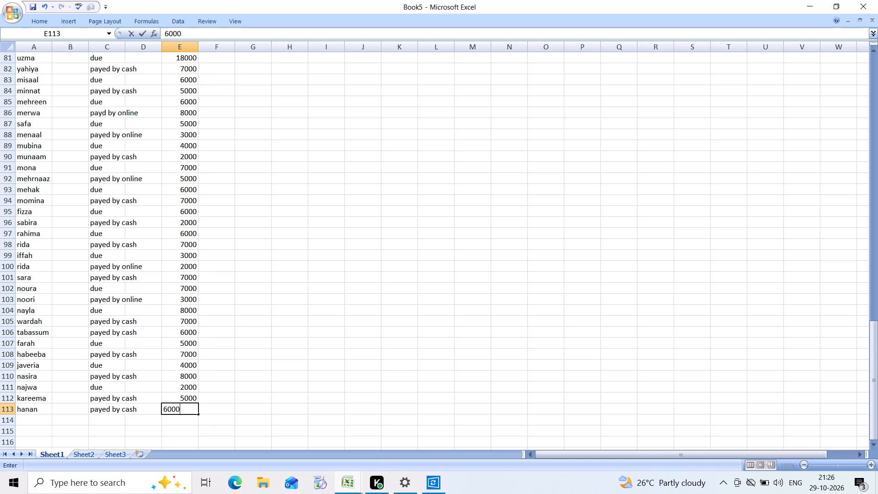
Fill row 114 with durrha in A114, "due" in C114 and 5000 in E114.
click(32, 417)
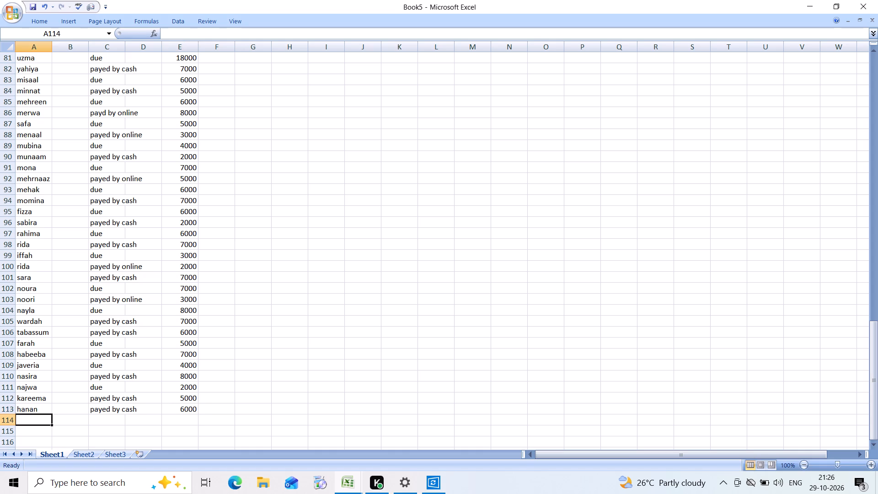
text(dur)
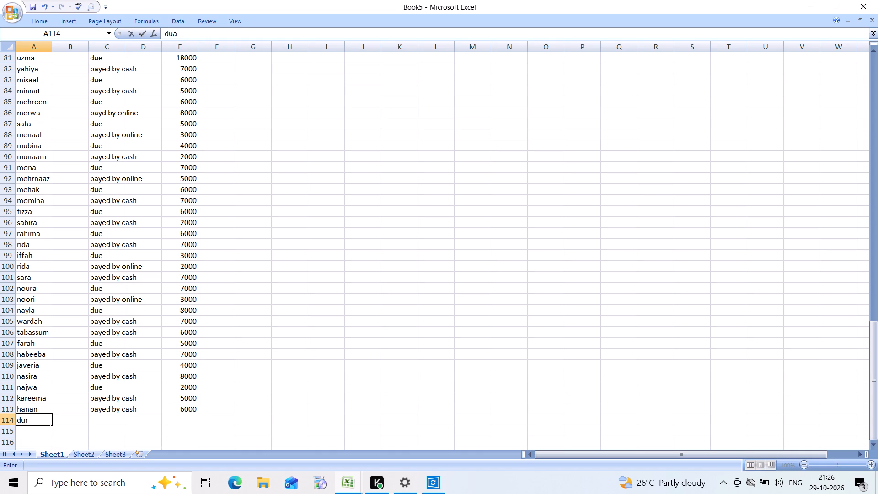
key(r)
text(ha)
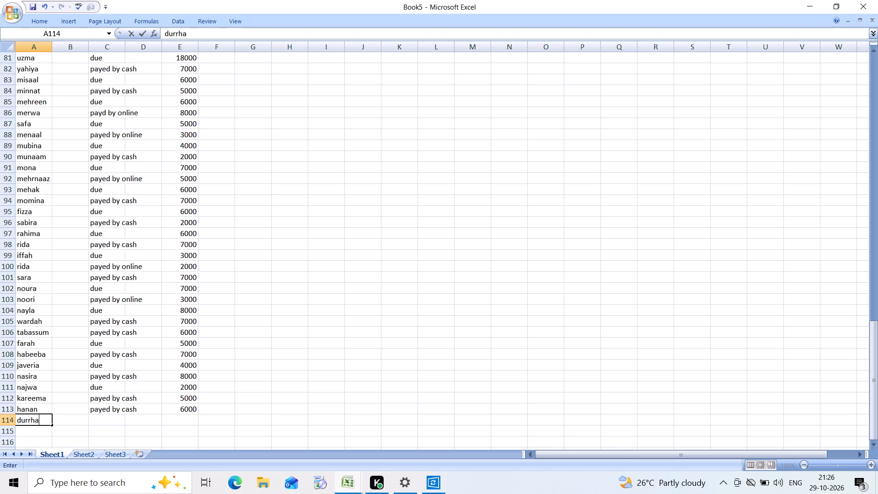
click(105, 420)
text(dy)
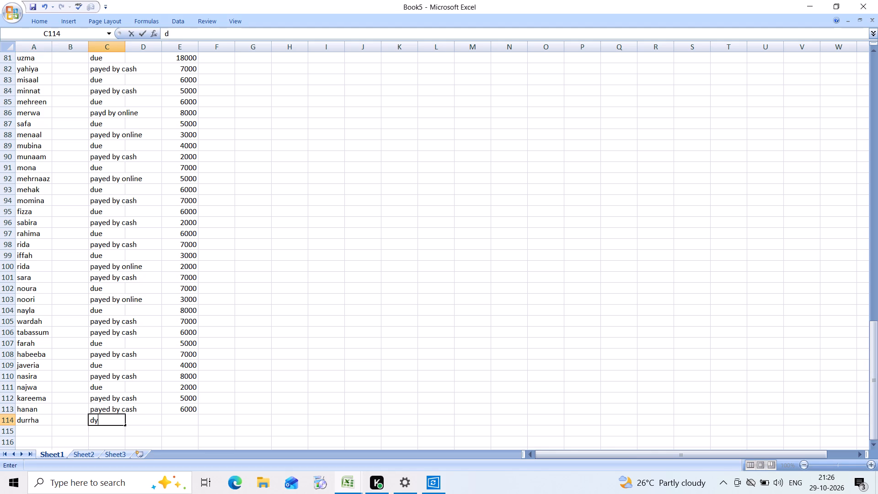
key(BackSpace)
text(ue)
click(175, 421)
text(5000)
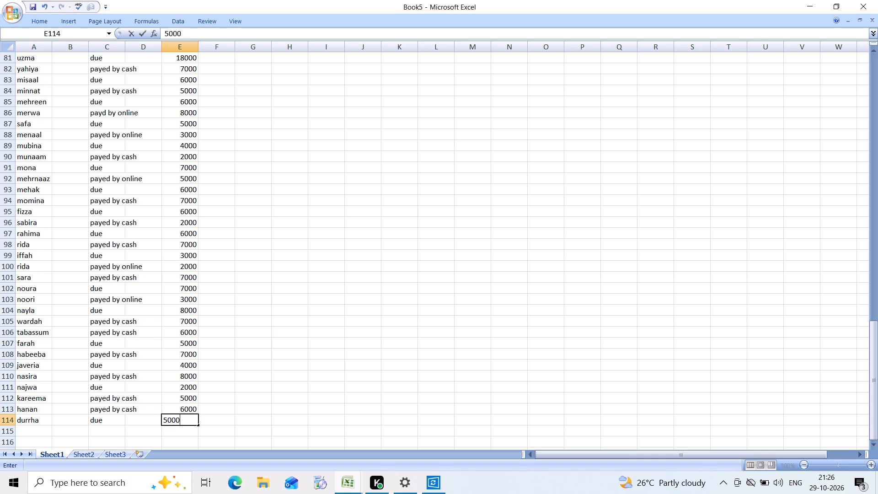
Fill row 115 with inaya in A115 and "payed by cash" in C115.
click(22, 432)
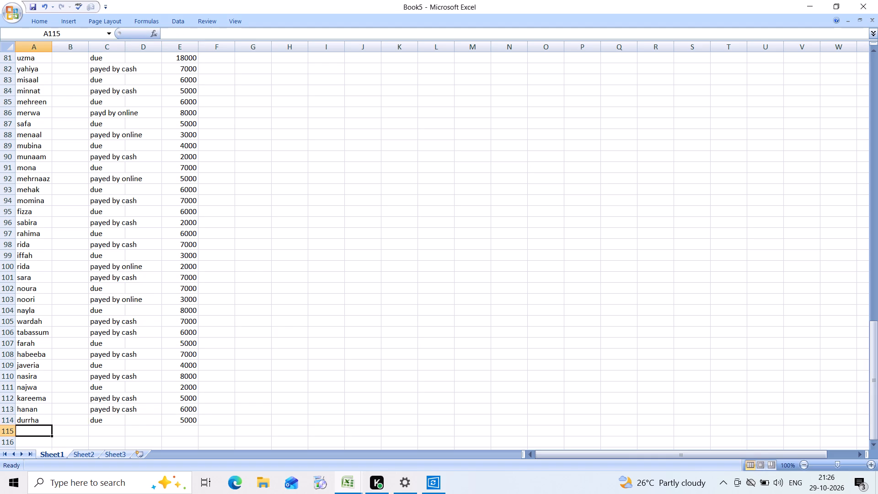
text(in)
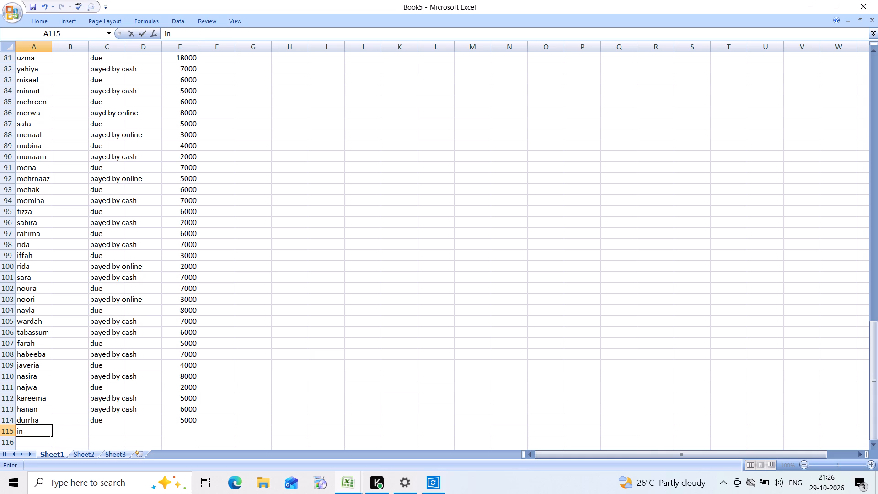
text(aya)
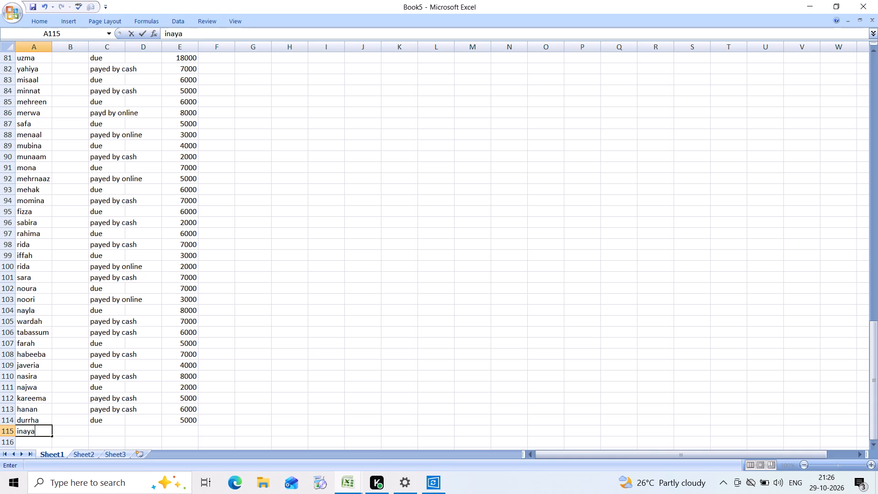
click(102, 429)
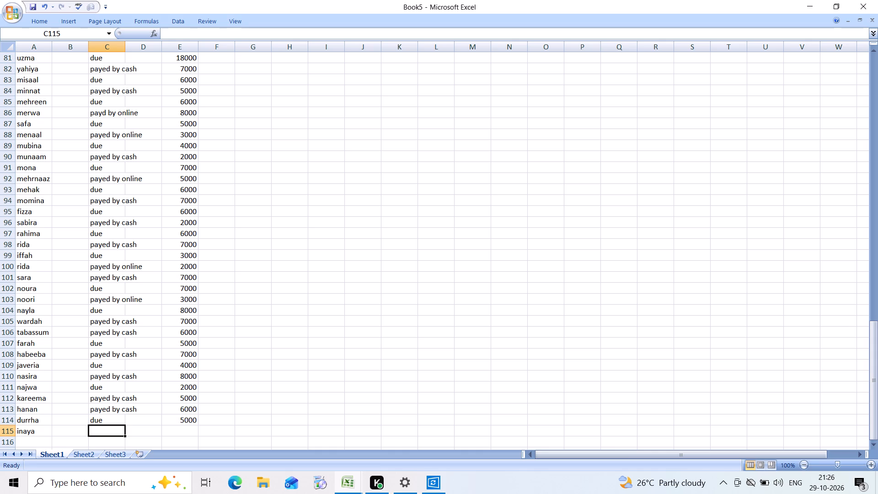
text(payed by cash)
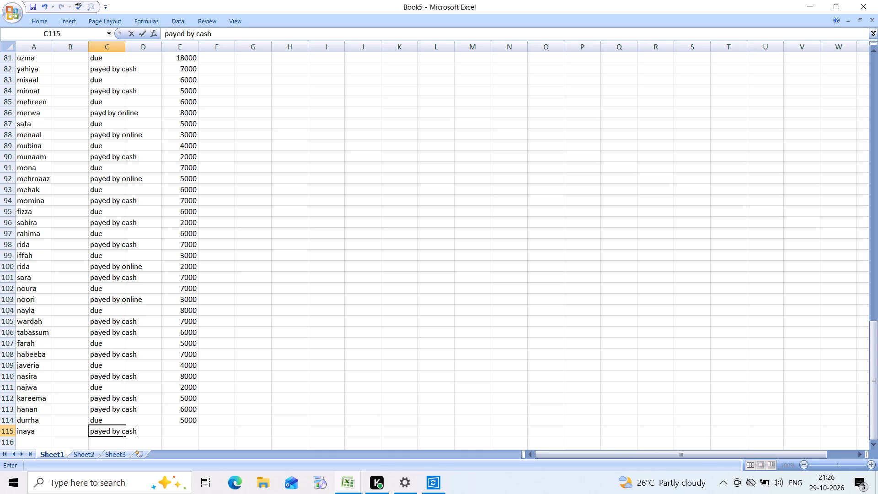
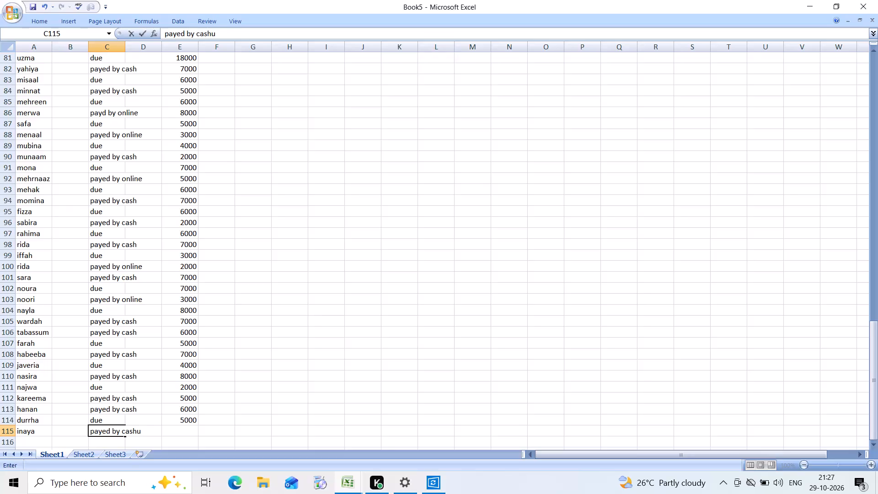
Complete row 115 for inaya with "payed by cash" in C115 and 8000 in E115.
key(BackSpace)
click(172, 430)
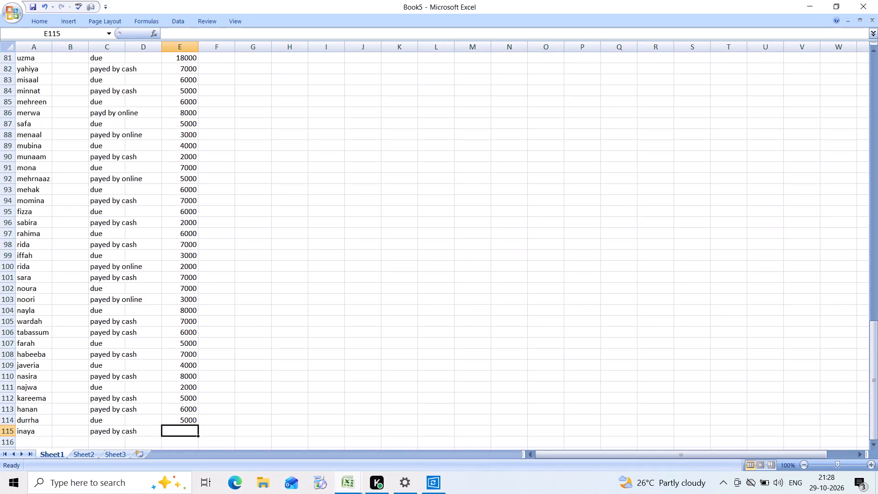
text(8000)
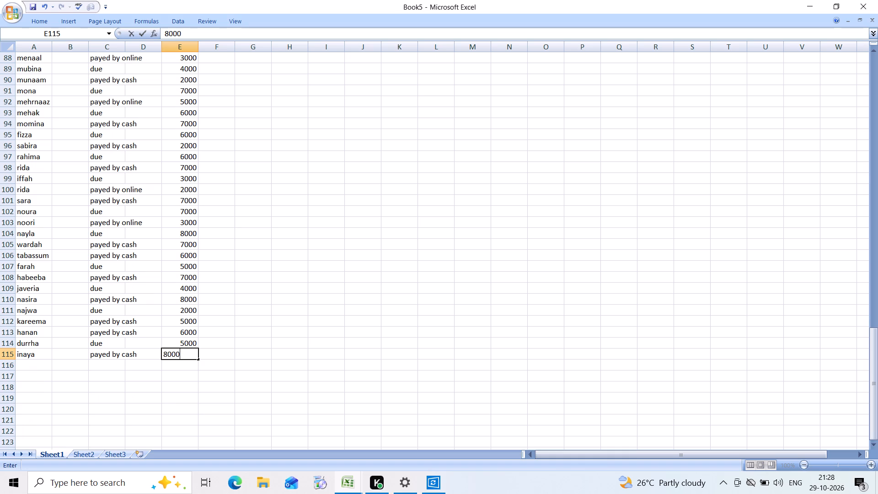
Fill row 116 with alya in A116, "payed by cash" in C116 and 5000 in E116.
click(29, 365)
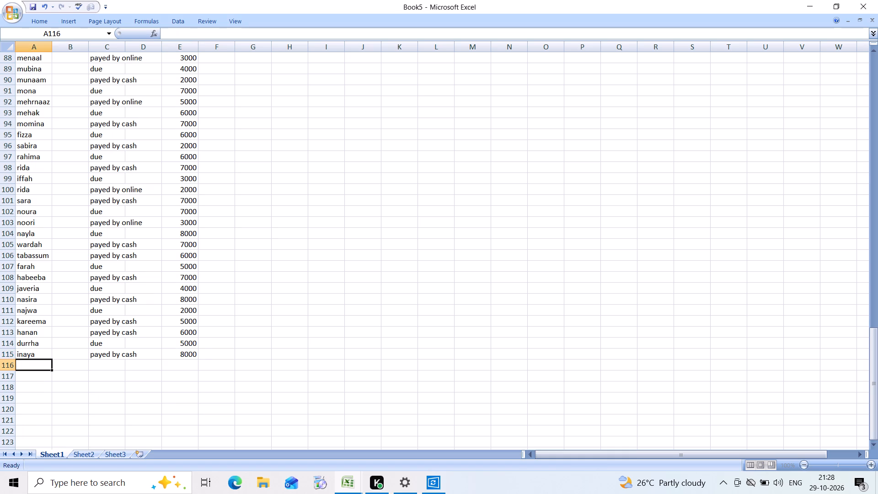
text(alya)
click(103, 361)
text(payed by cash)
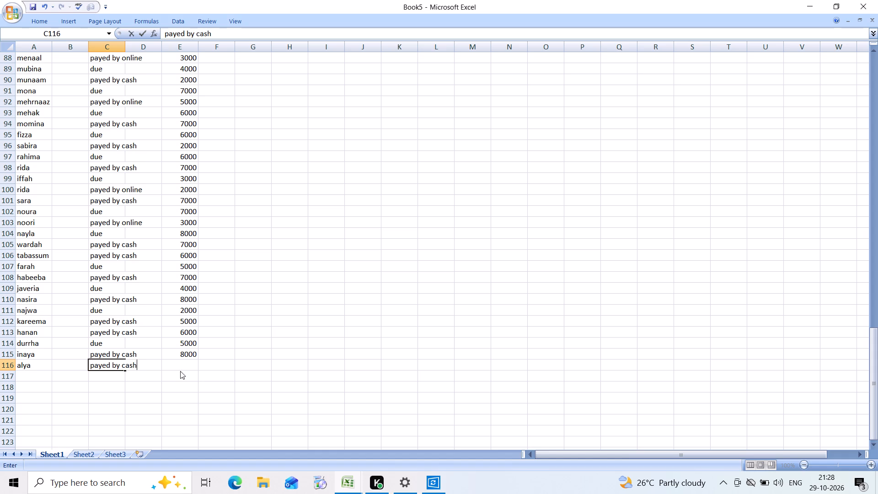
click(180, 370)
text(5000)
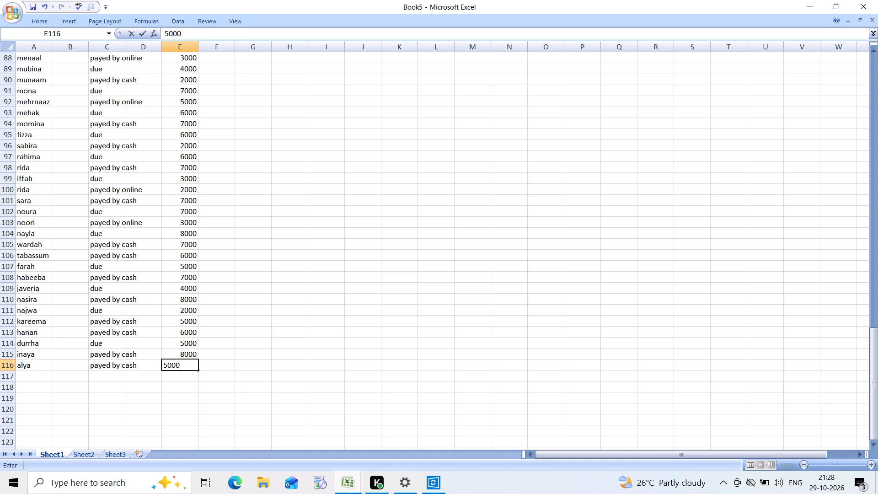
Fill row 117 with raneem in A117, "due" in C117 and 4000 in E117.
click(44, 375)
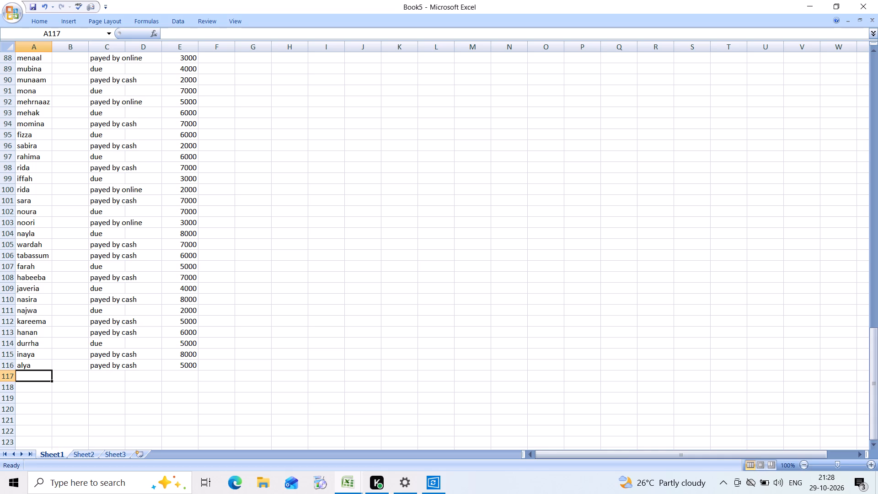
key(a)
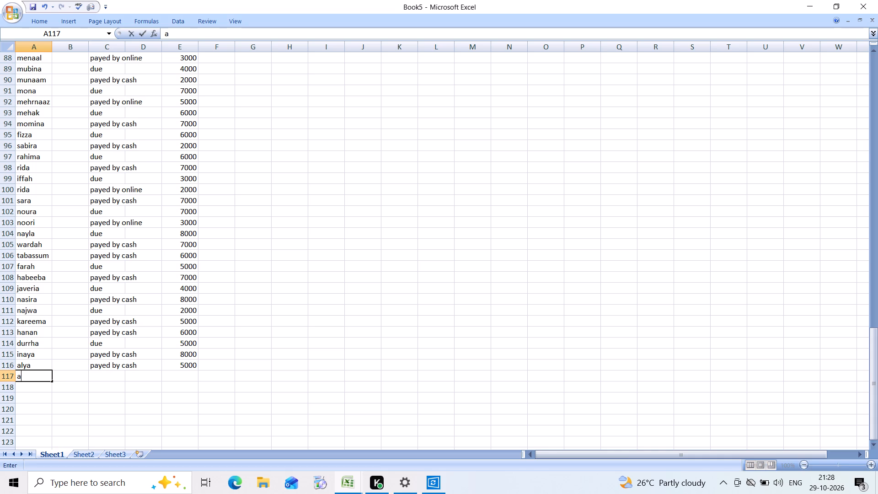
key(BackSpace)
text(ra)
text(nee)
key(m)
click(95, 379)
text(due)
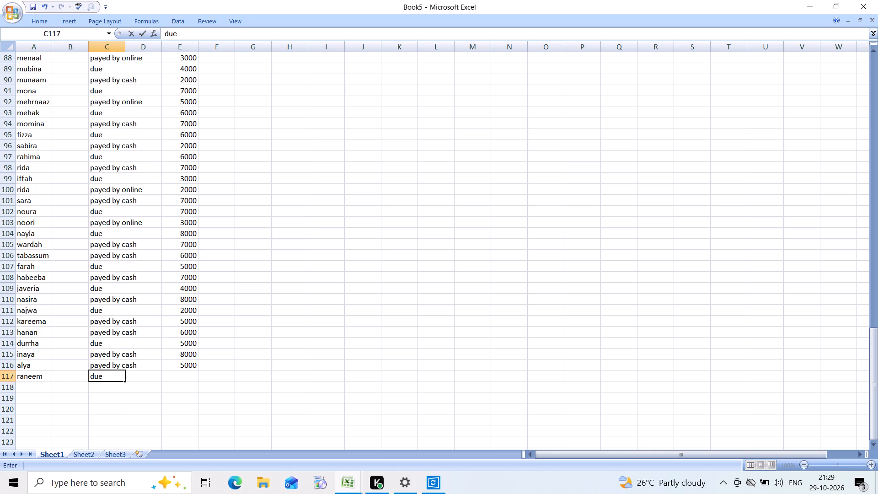
click(193, 376)
text(4000)
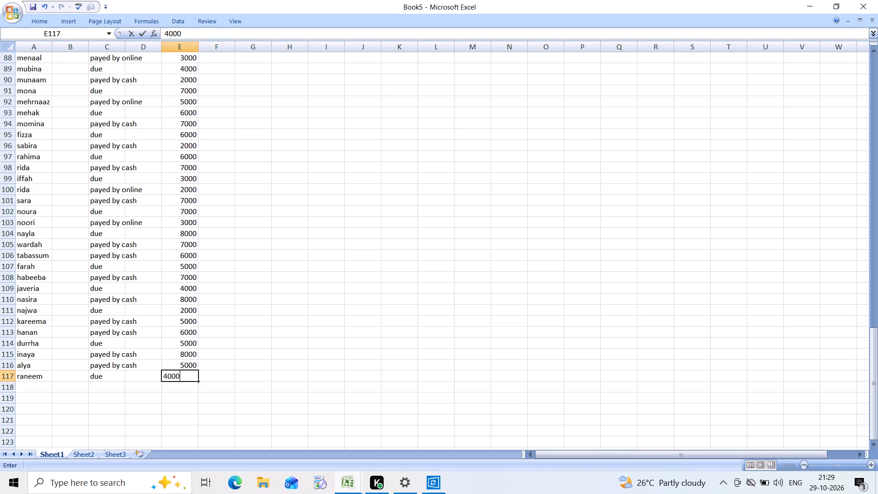
Fill row 118 with zainab in A118, "payed by online" in C118 and 6000 in E118.
click(39, 388)
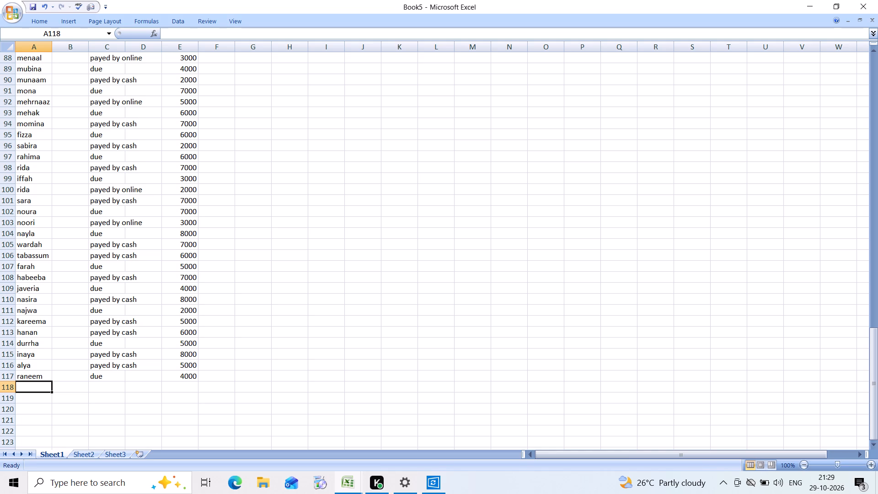
key(z)
text(ainab)
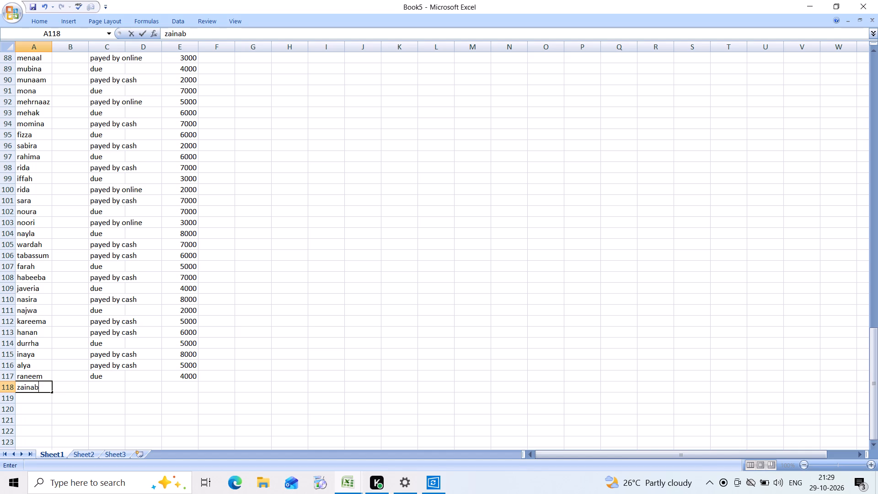
click(97, 387)
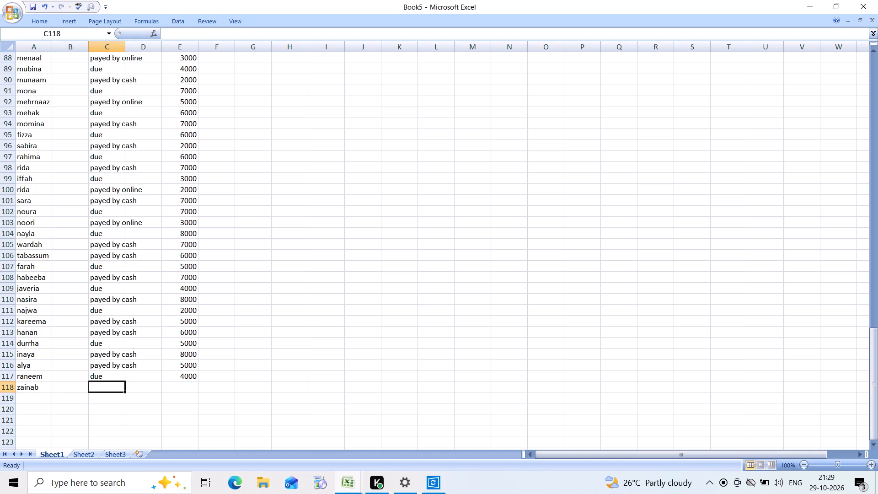
text(payed by)
key(space)
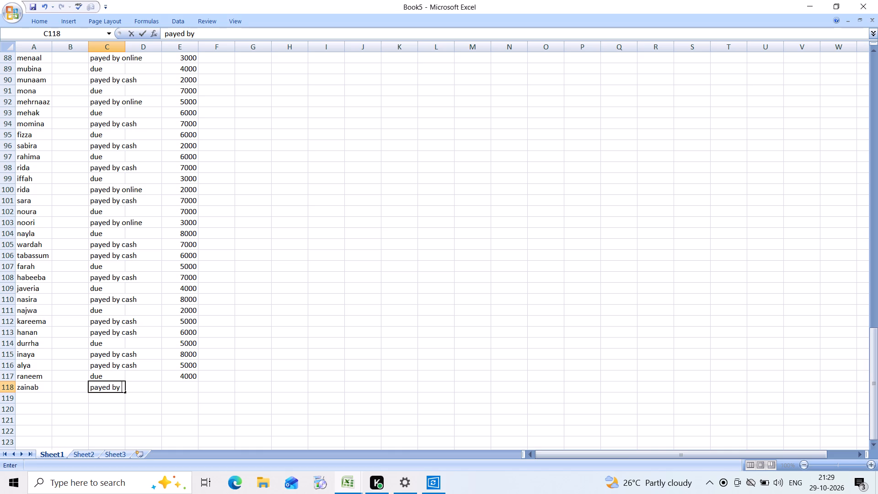
text(onlinr)
key(equal)
key(BackSpace)
key(BackSpace)
key(e)
click(188, 387)
text(6000)
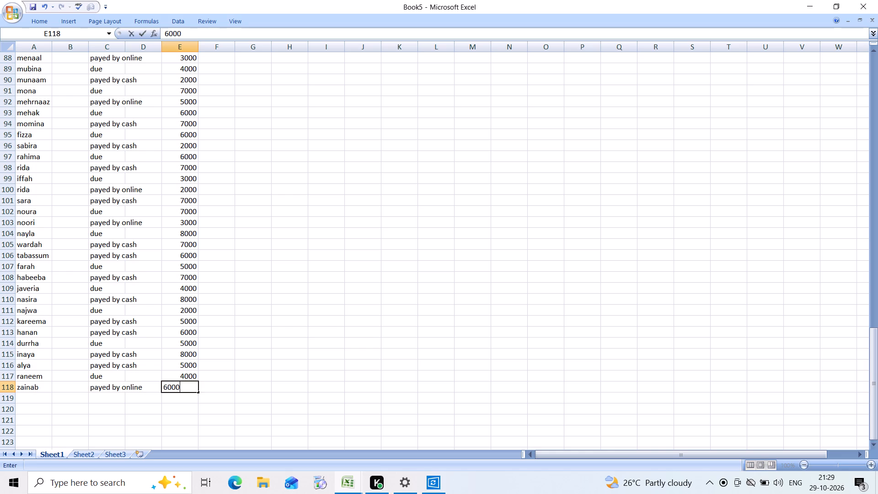
Fill row 119 with yasmin in A119, "due" in C119 and 9000 in E119.
click(31, 398)
text(yas)
text(min)
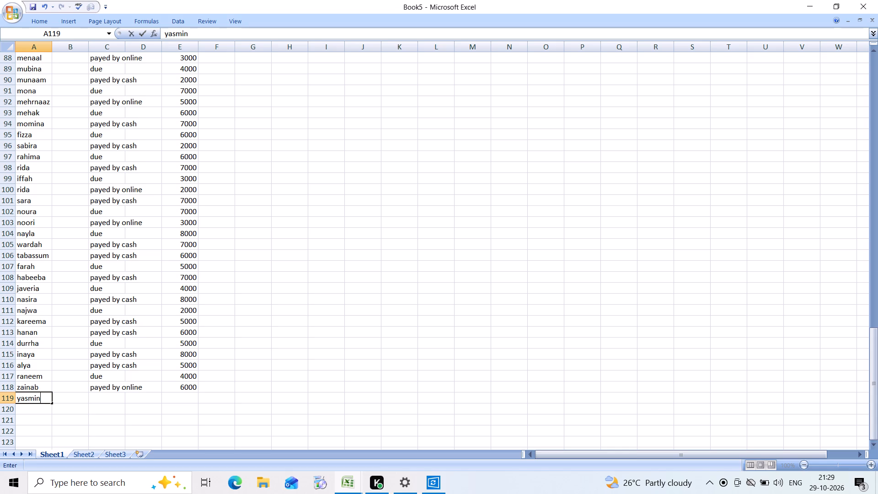
click(91, 398)
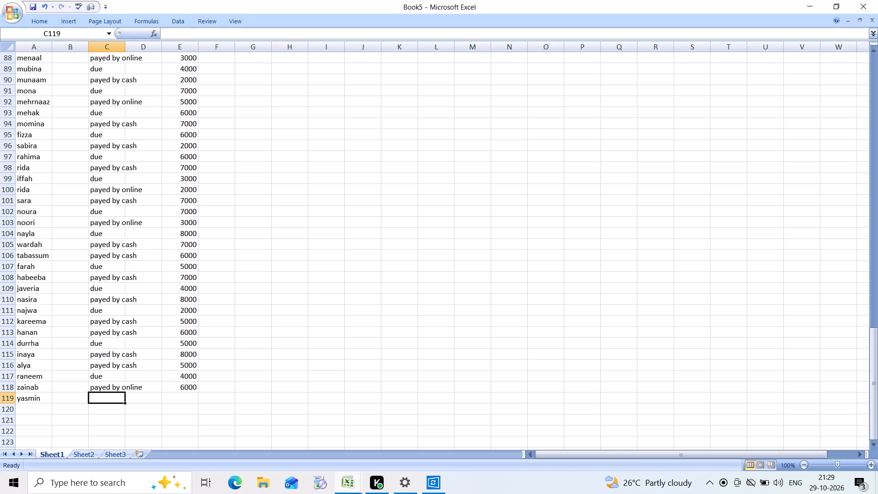
text(due)
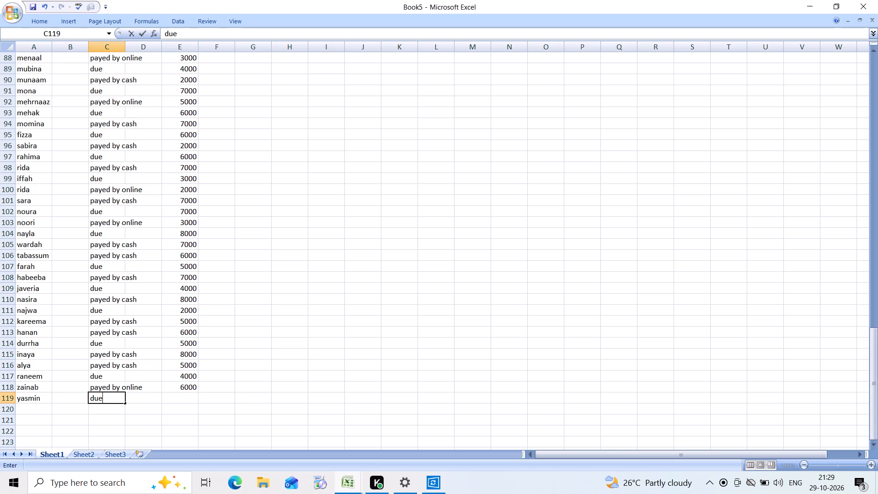
click(180, 396)
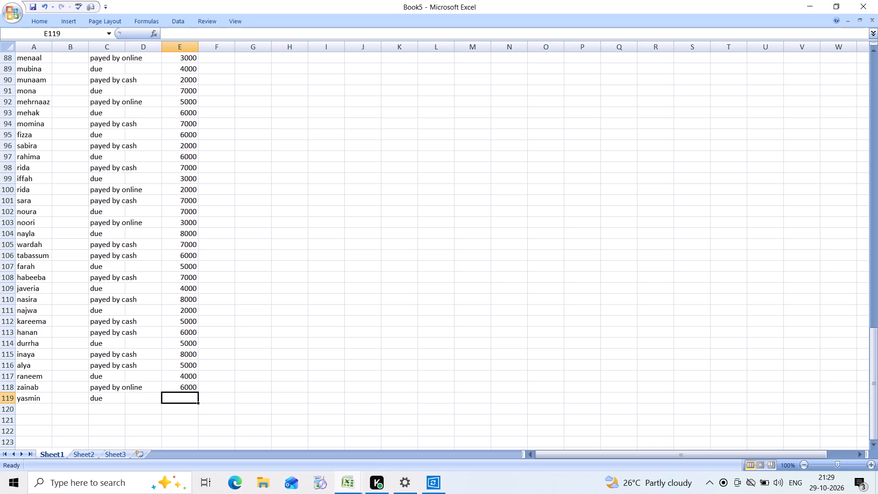
key(6)
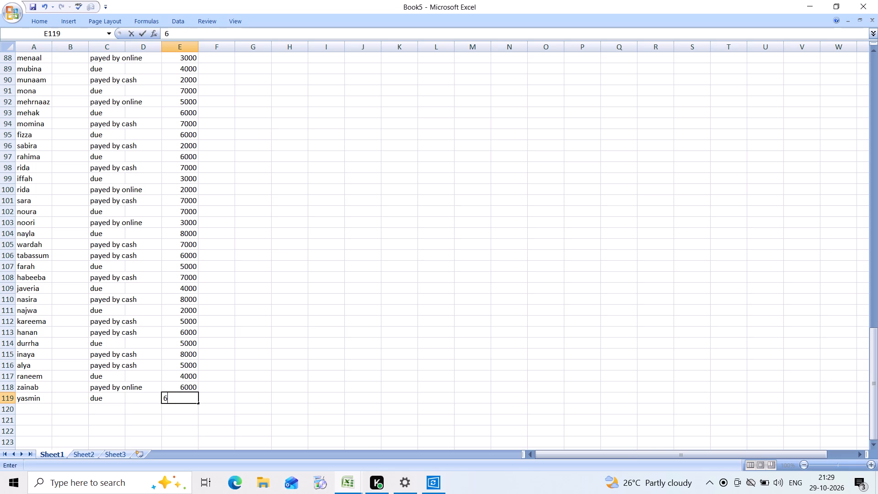
key(BackSpace)
text(9000)
Fill row 120 with khadijah in A120, "payed by online" in C120 and 3000 in E120.
click(32, 410)
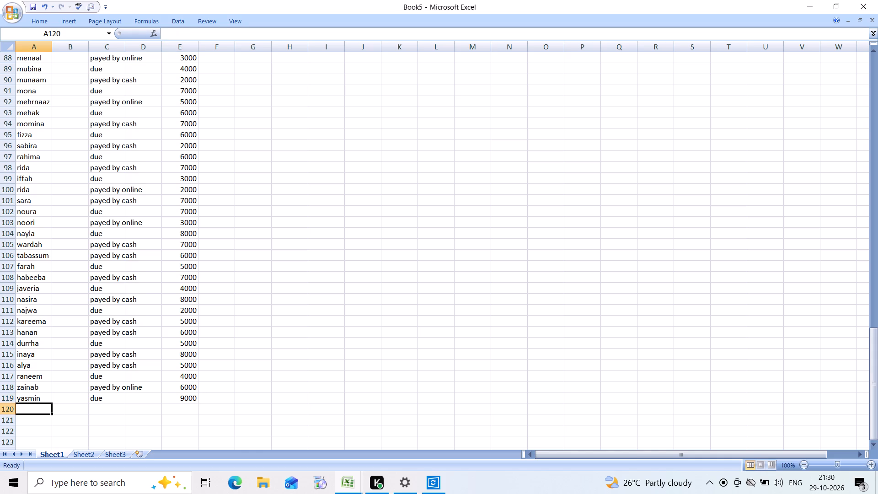
text(khad)
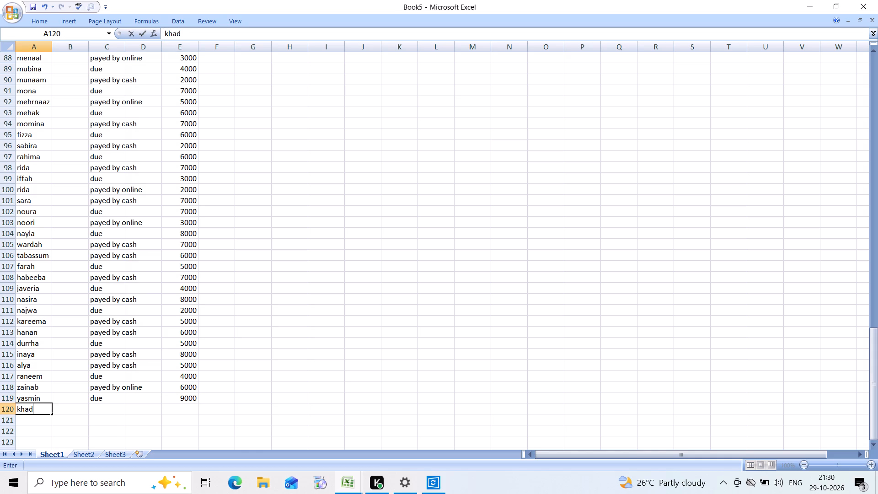
text(ijah)
click(114, 408)
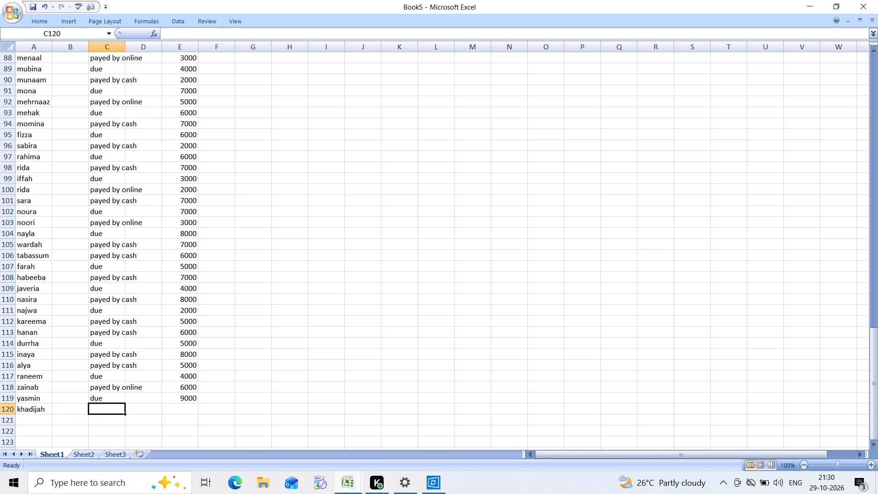
text(payed by)
key(space)
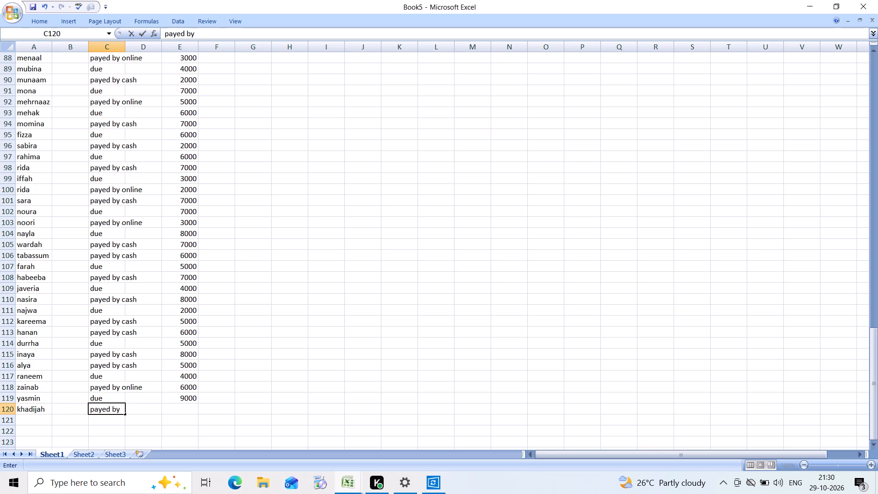
text(online)
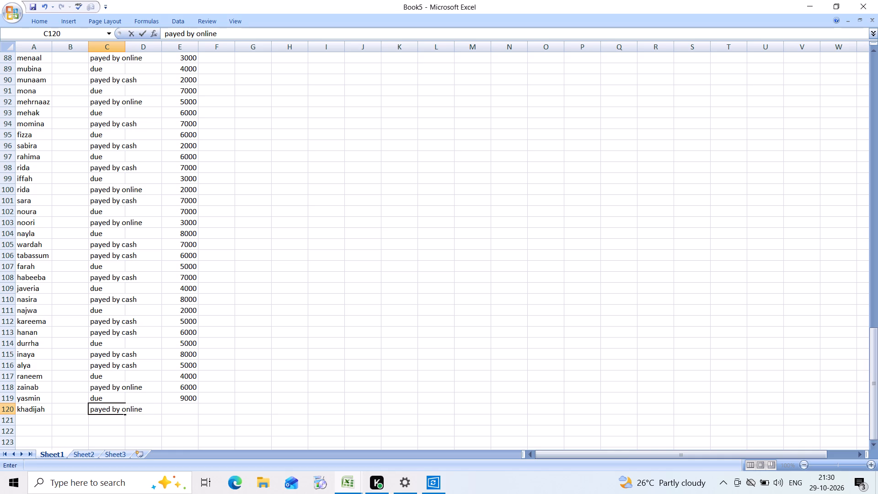
click(189, 407)
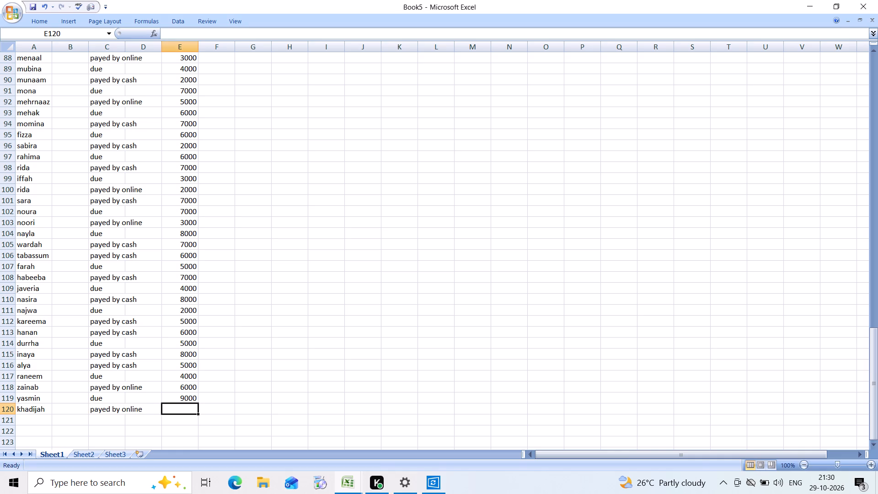
text(30000)
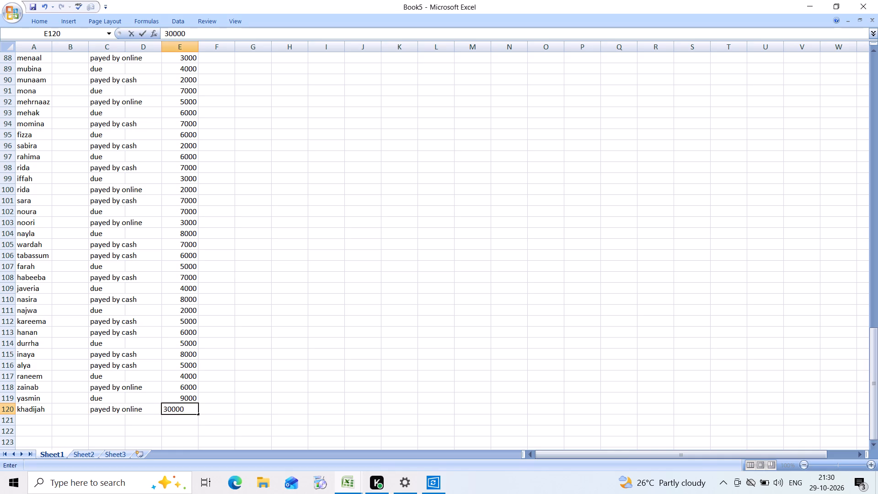
key(BackSpace)
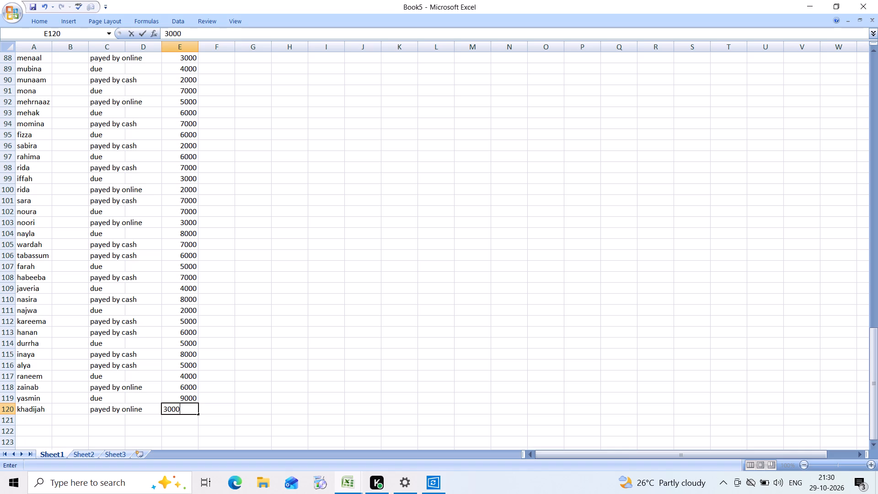
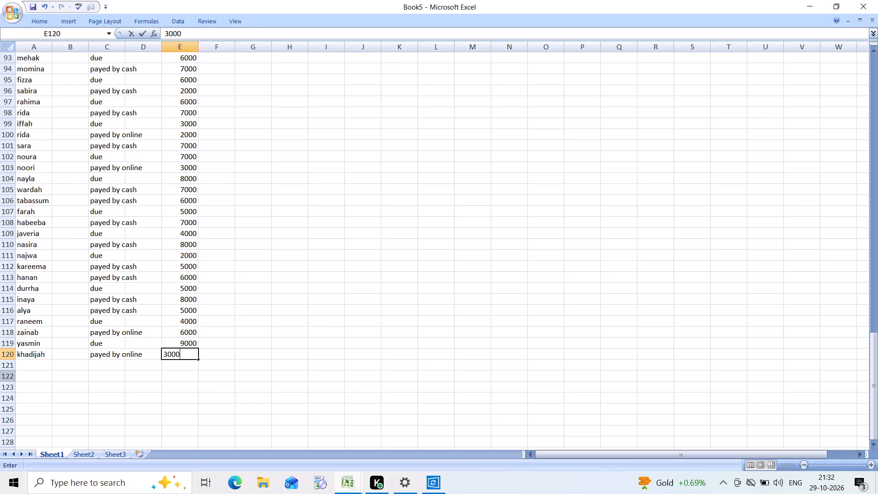
Fill row 121 with nawal in A121, "due" in C121 and 7000 in E121.
click(36, 362)
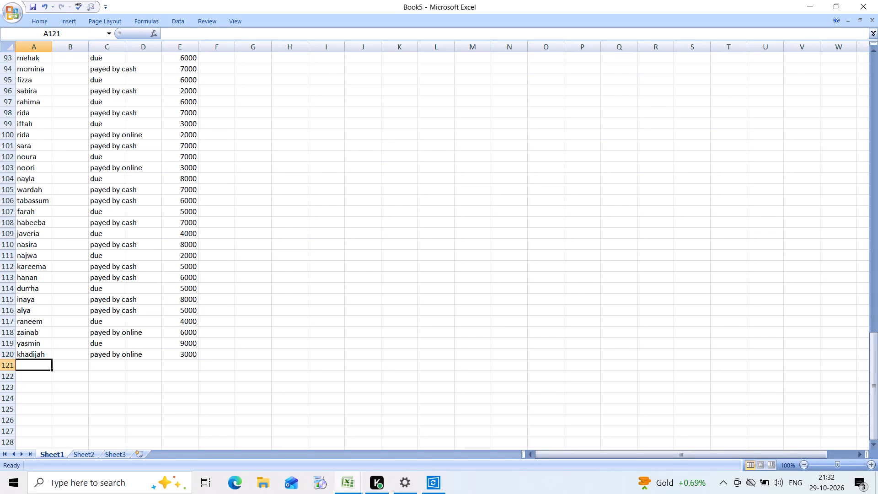
text(na)
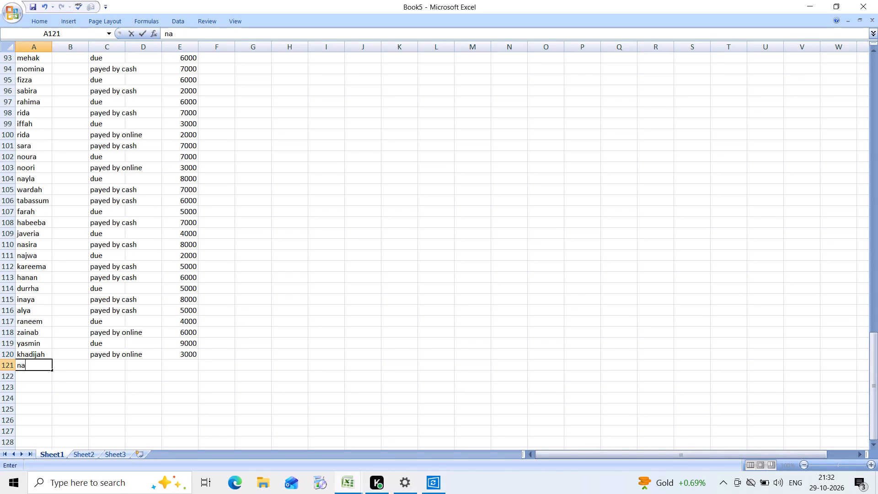
key(a)
key(BackSpace)
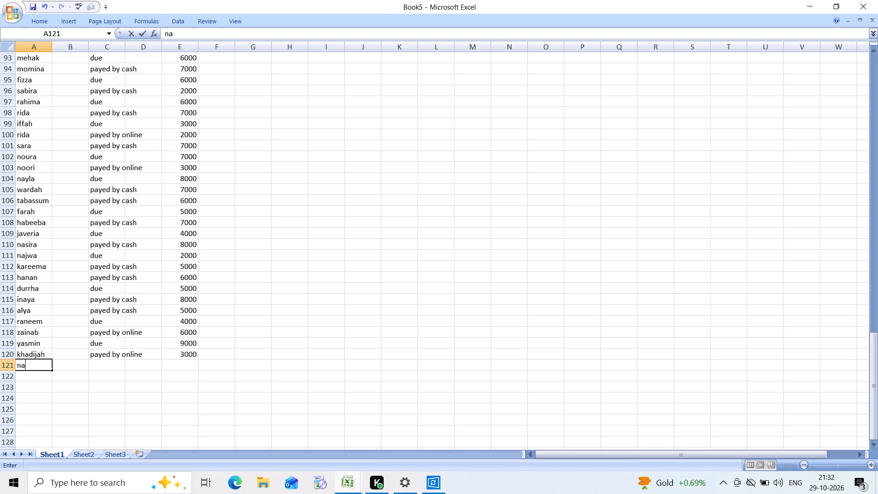
text(wa)
key(l)
click(103, 367)
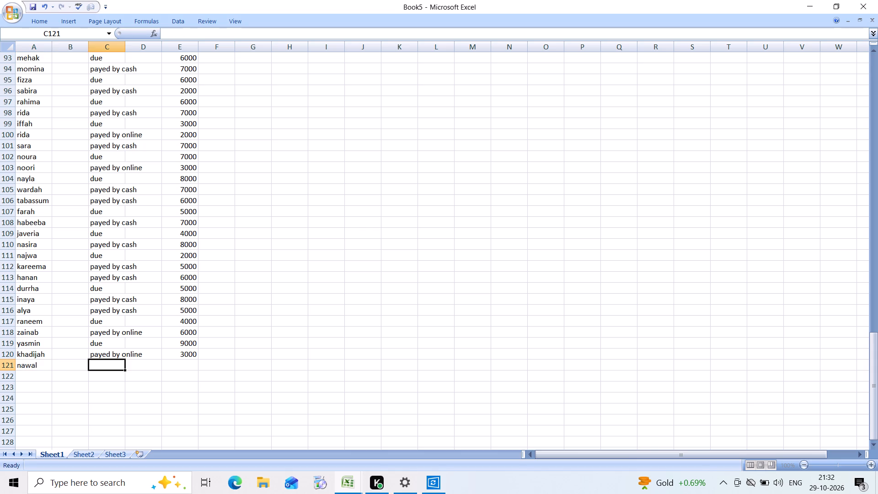
text(due)
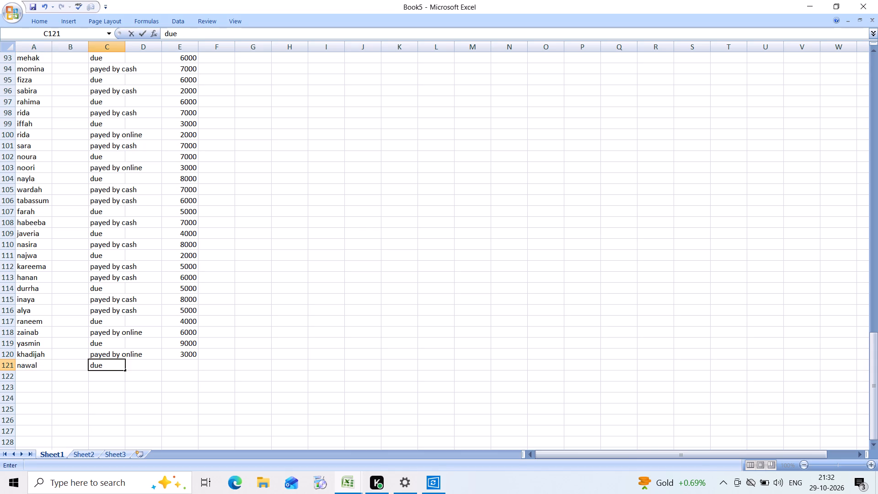
click(183, 364)
text(7000)
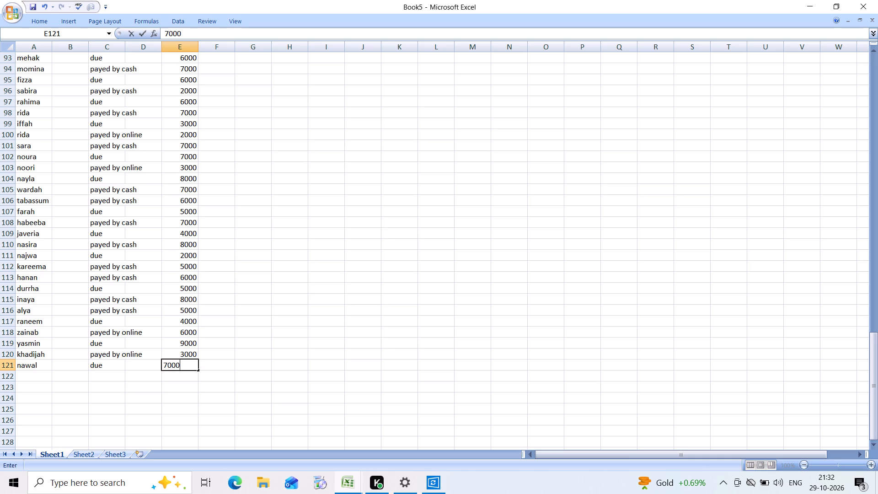
click(28, 376)
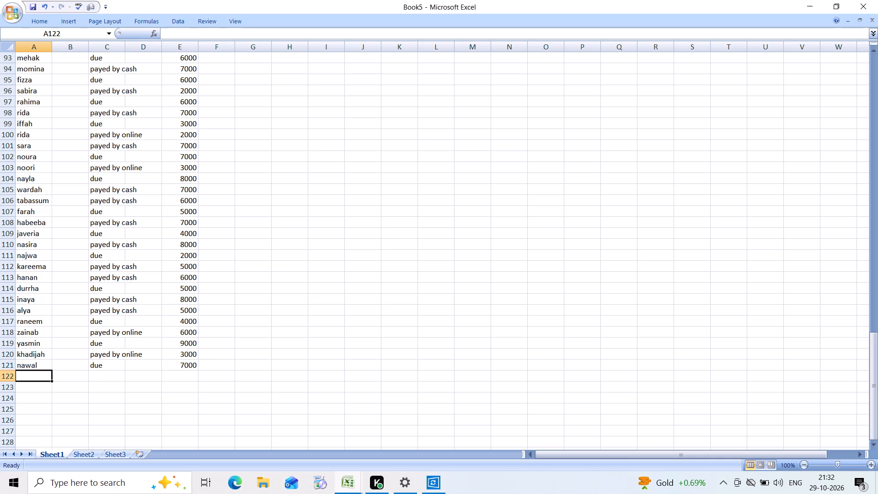
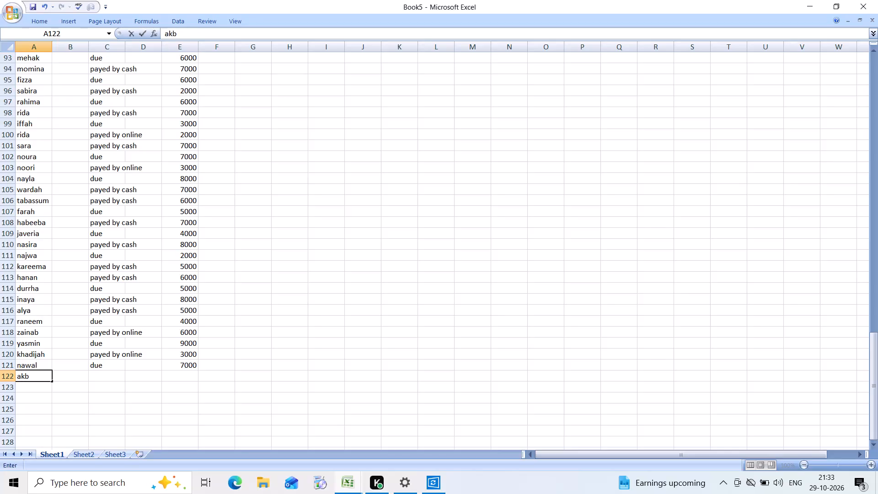
Fill row 122 with akbar in A122, "payed by cash" in C122 and 4000 in E122.
key(a)
key(r)
click(99, 372)
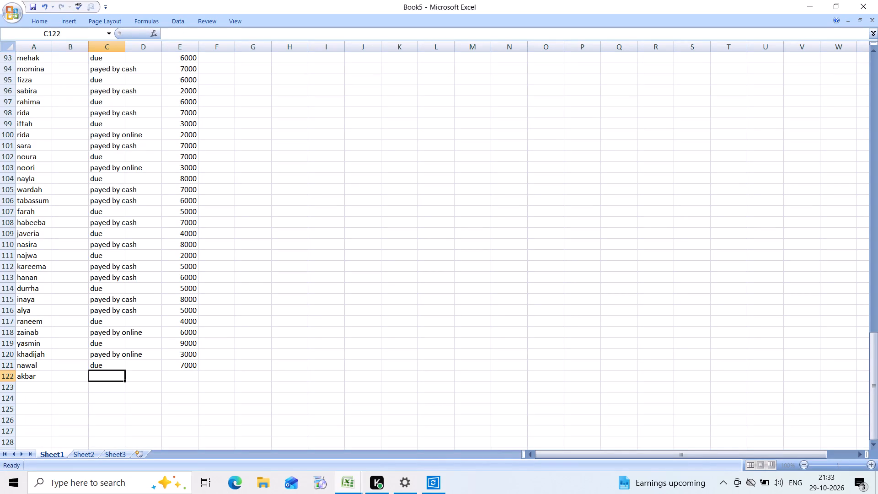
text(payed by)
key(space)
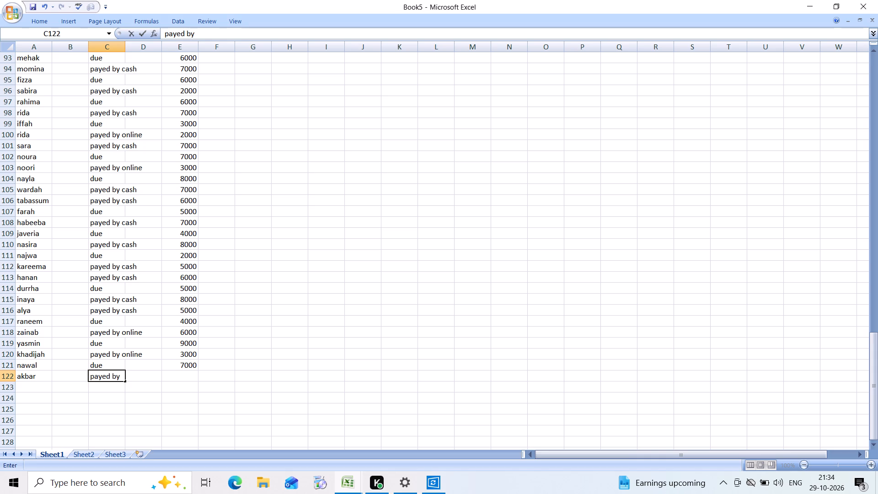
text(cash)
click(178, 379)
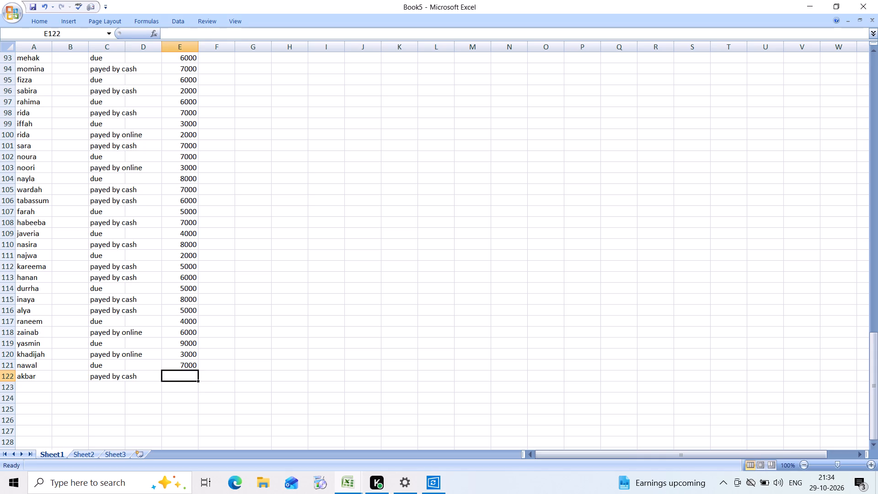
text(4000)
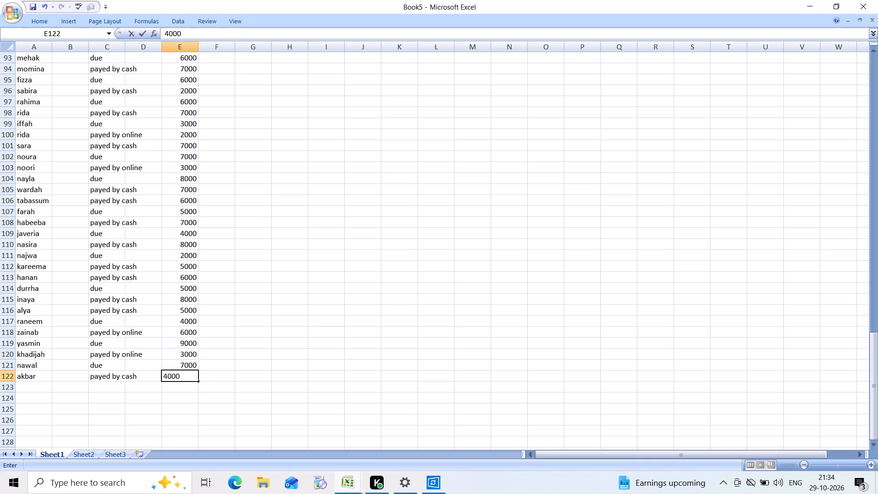
Fill row 123 with khalid in A123, "due" in C123 and 5000 in E123.
click(34, 385)
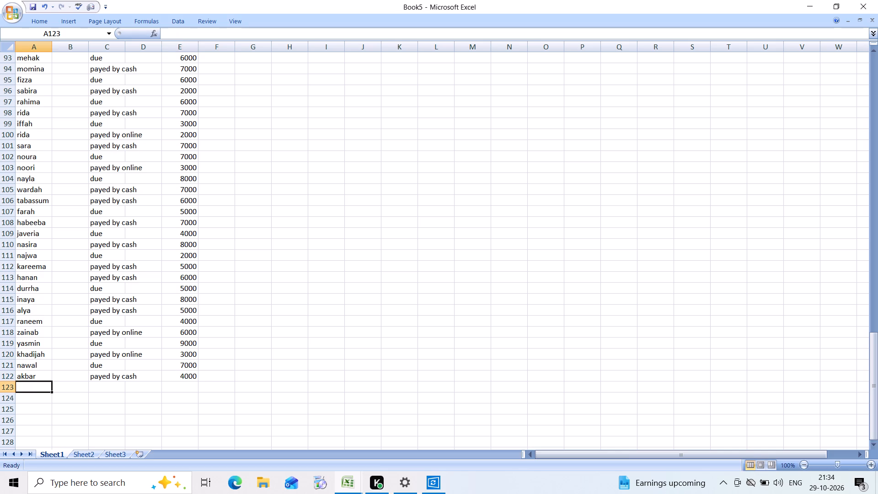
text(kha)
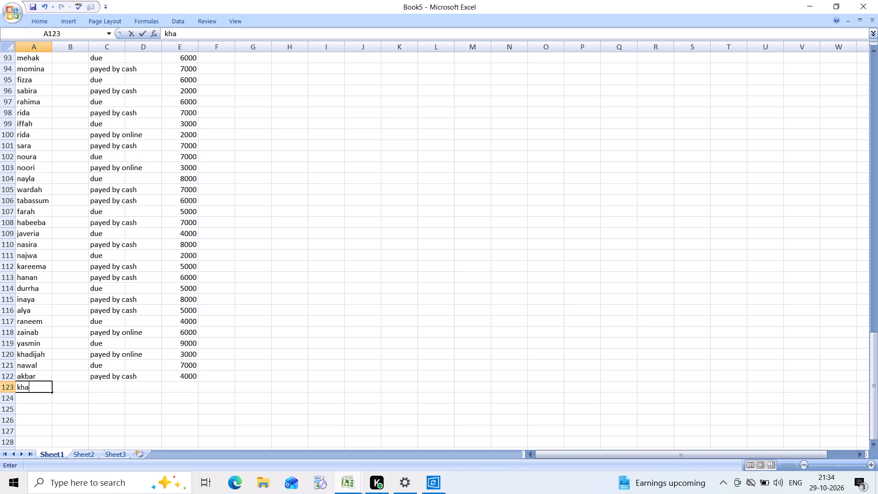
text(li)
key(d)
click(91, 388)
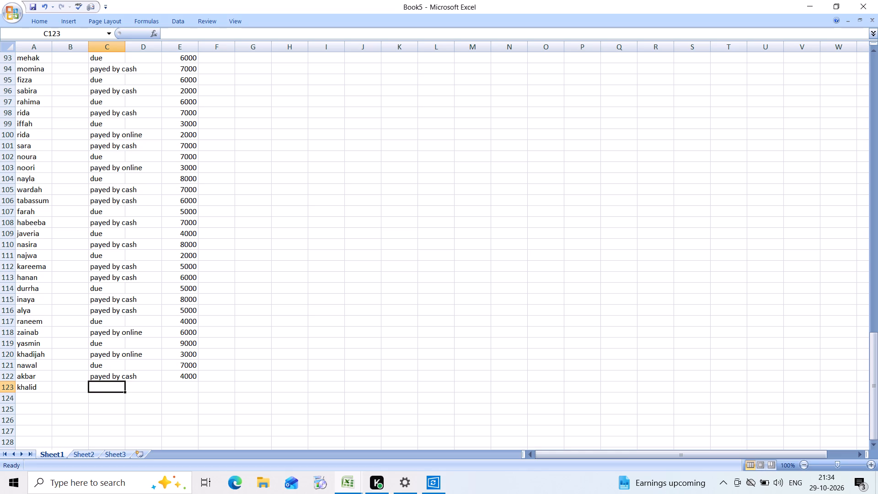
key(a)
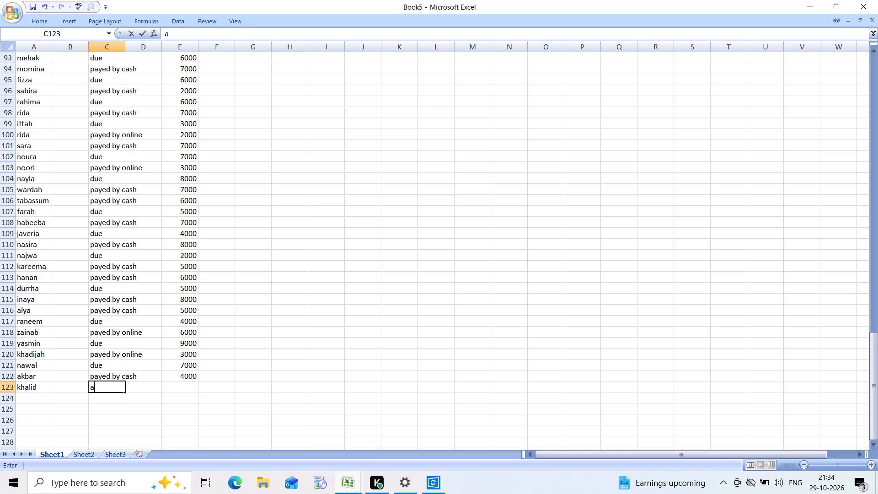
key(BackSpace)
text(due)
click(169, 388)
text(5000)
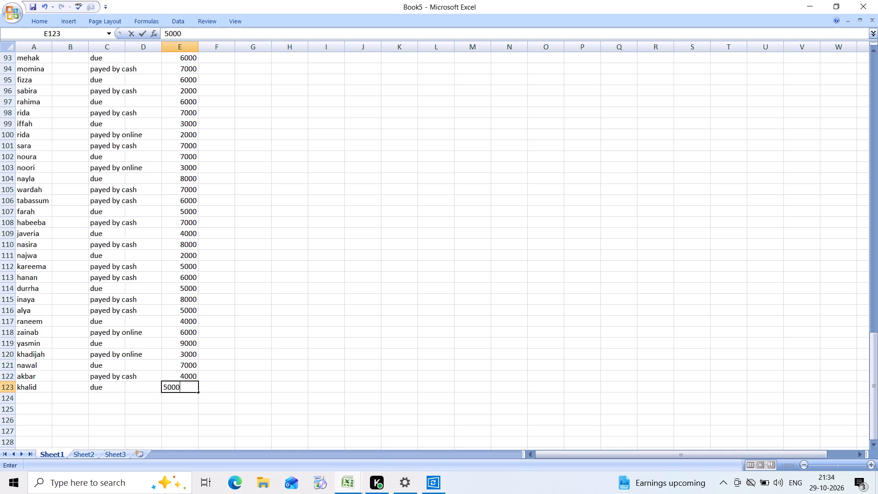
Fill row 124 with tameem in A124, "payed by cash" in C124 and 4000 in E124.
click(45, 397)
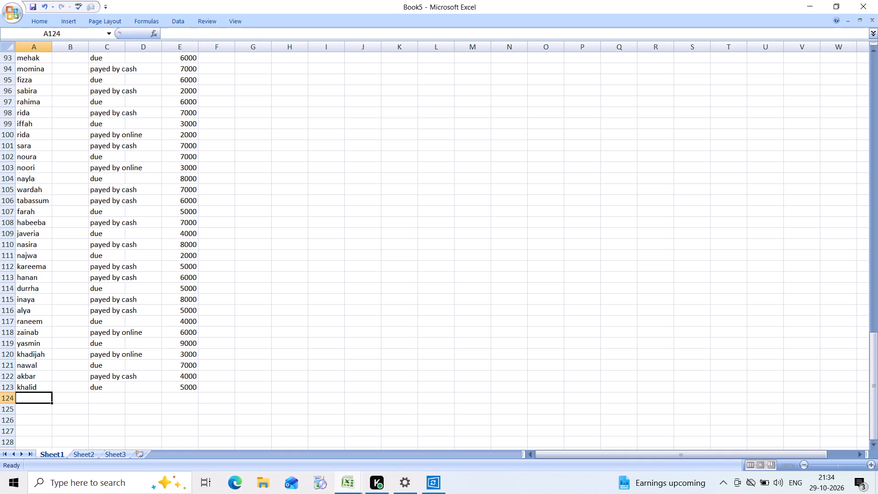
text(ta)
text(mee)
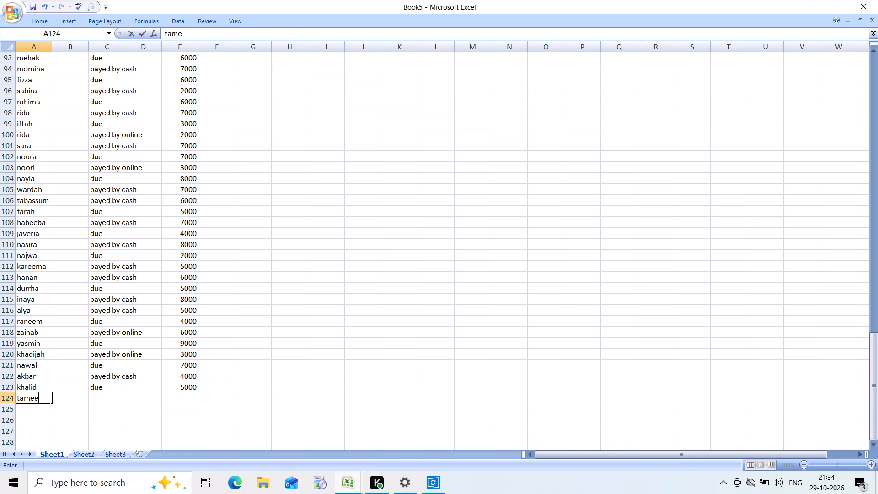
key(m)
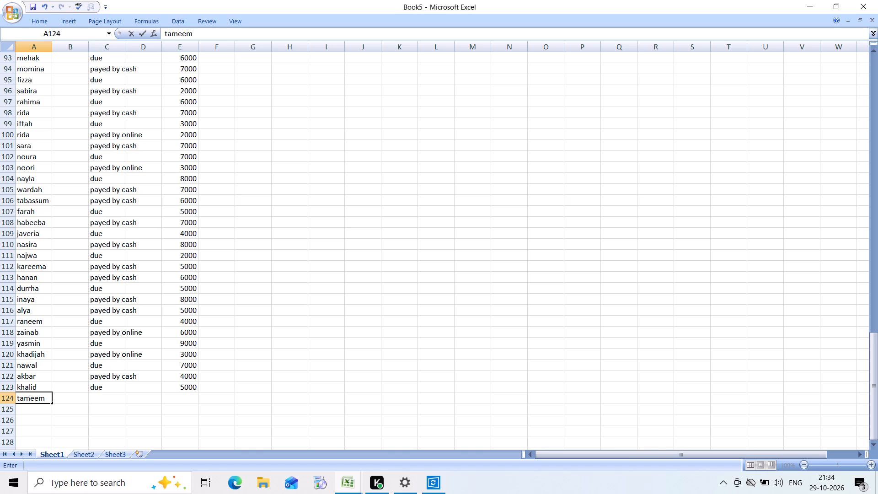
click(101, 397)
text(payed by cash)
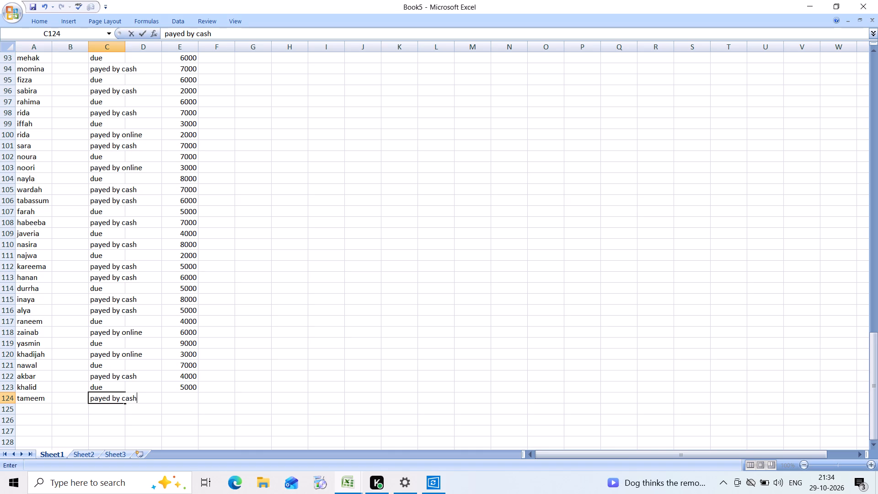
click(174, 403)
key(6)
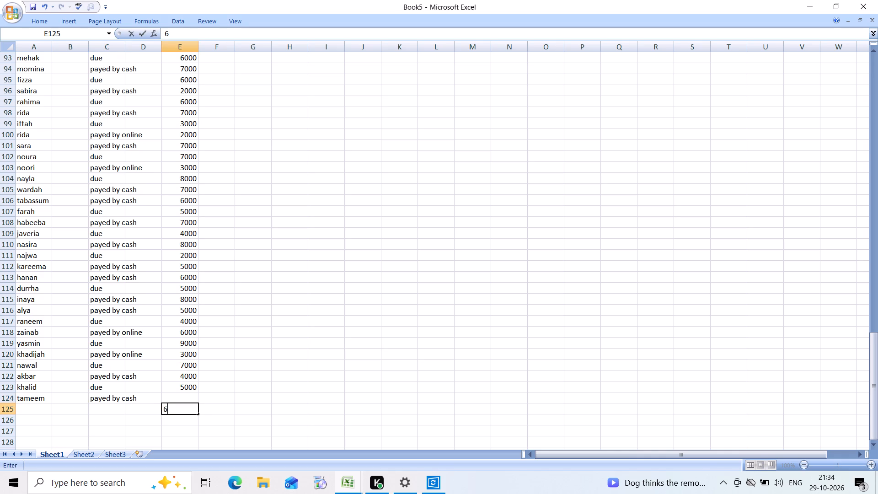
click(171, 394)
text(499)
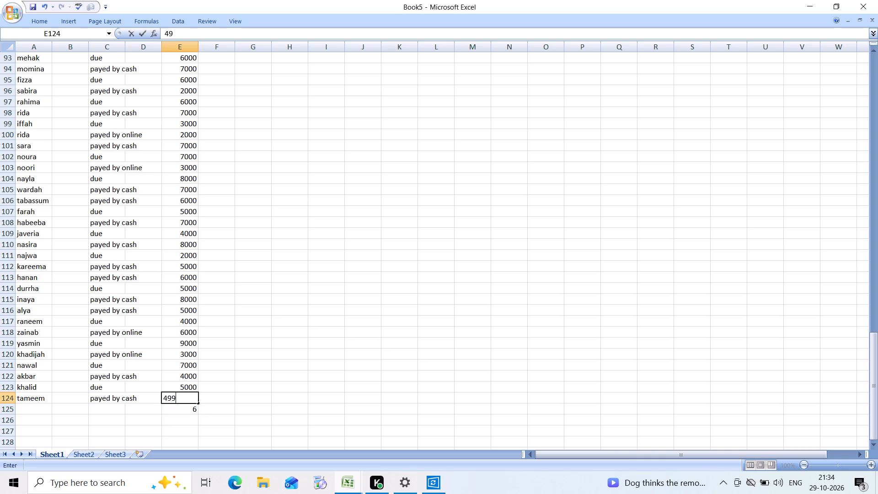
key(BackSpace)
key(BackSpace)
text(000)
Fill row 125 with zubair in A125, "payed by online" in C125 and 9000 in E125.
click(42, 408)
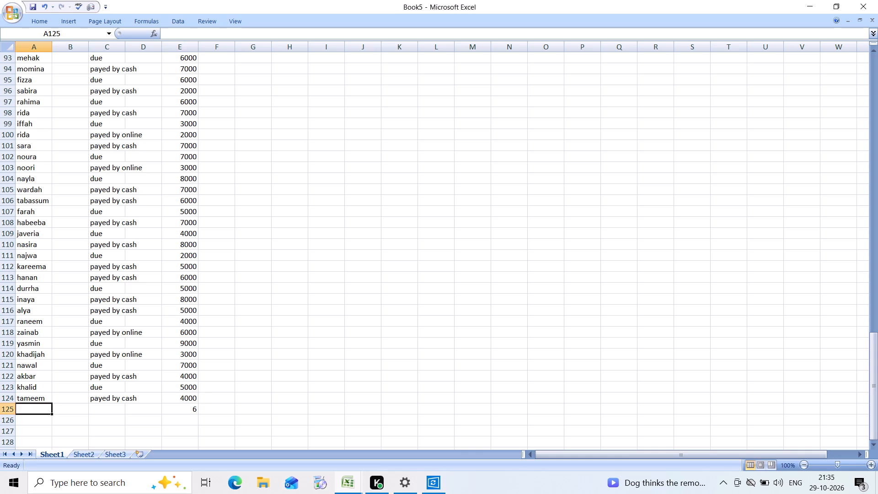
text(zu)
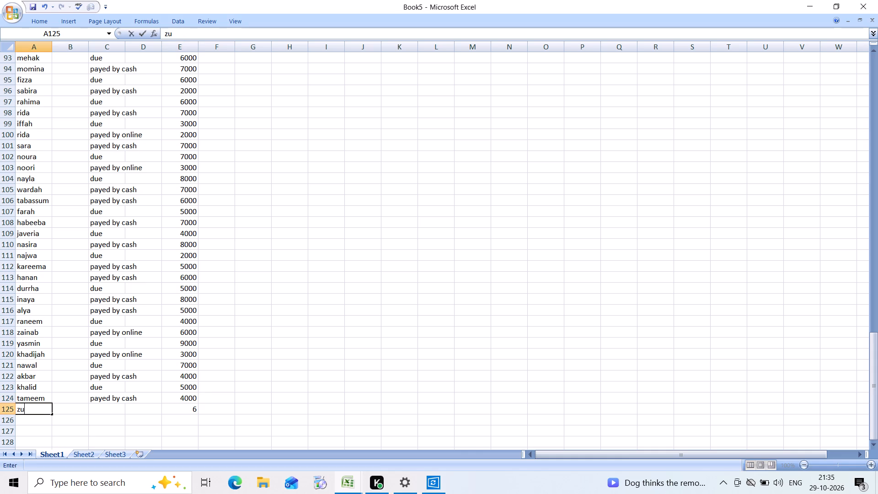
key(b)
text(air)
click(97, 410)
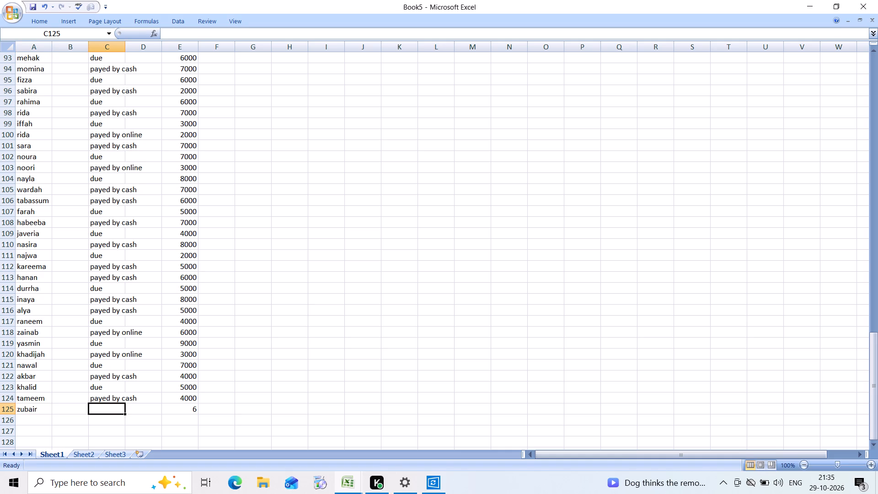
text(payed by)
key(space)
text(online)
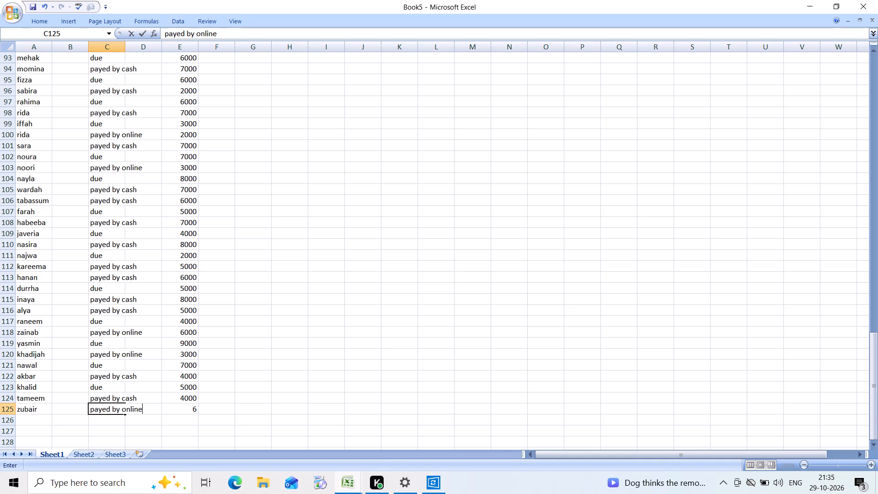
click(187, 409)
key(9)
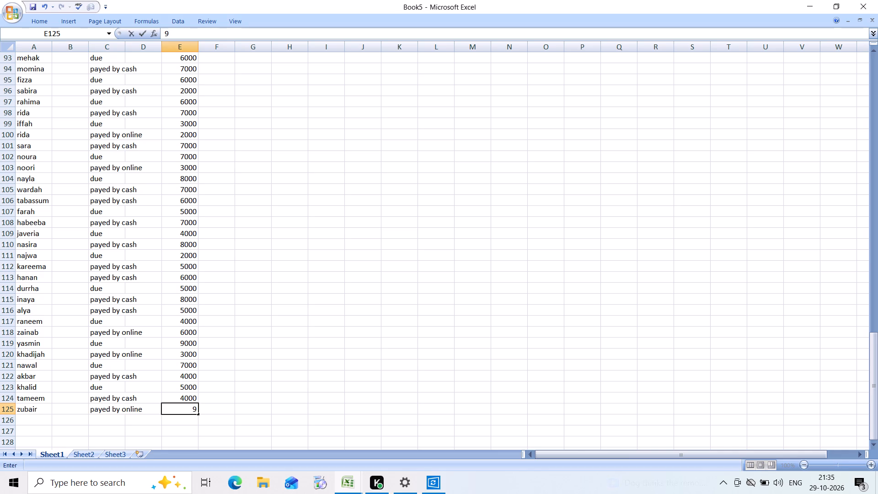
text(000)
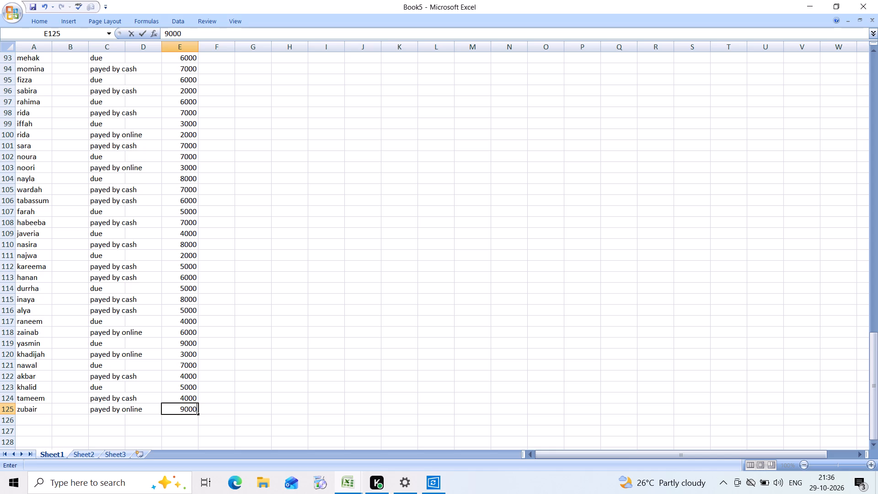
Fill row 126 with jameel in A126, "due" in C126 and 5000 in E126.
click(27, 420)
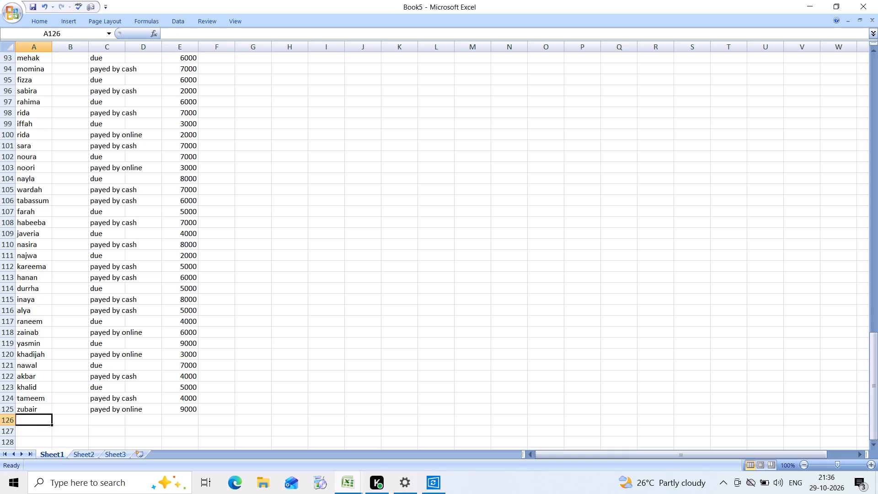
text(jamee)
key(l)
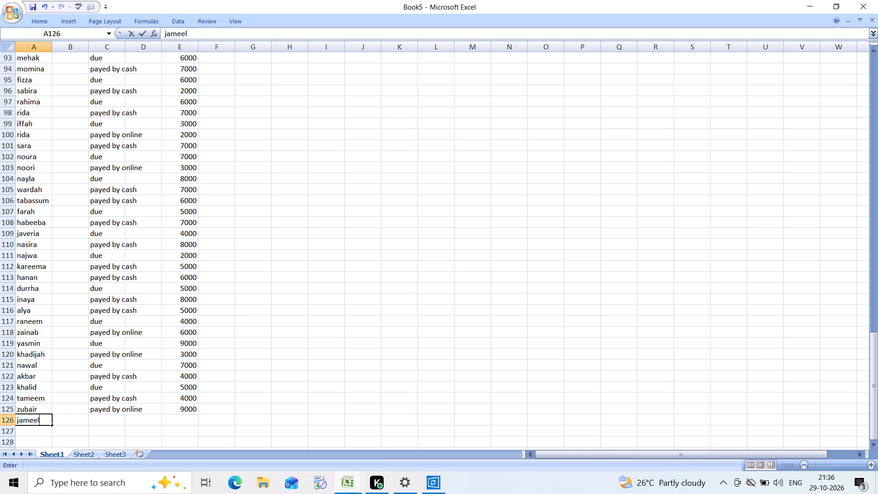
click(107, 419)
text(due)
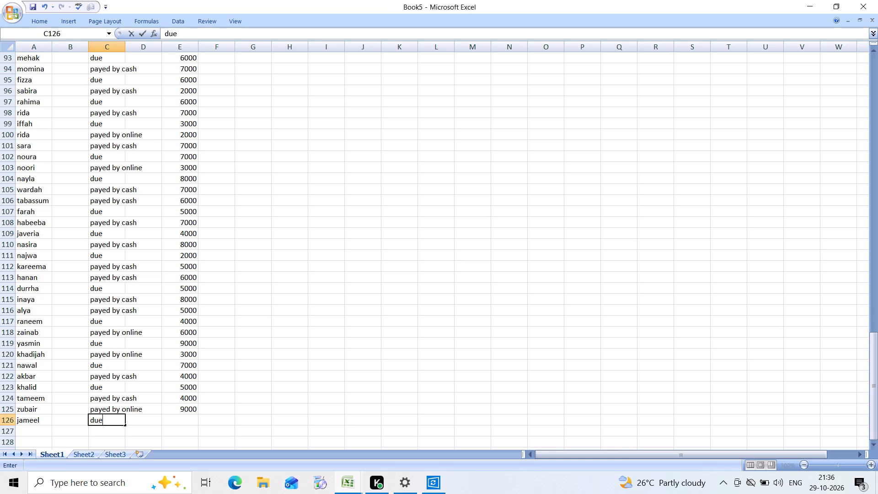
click(171, 417)
text(5000)
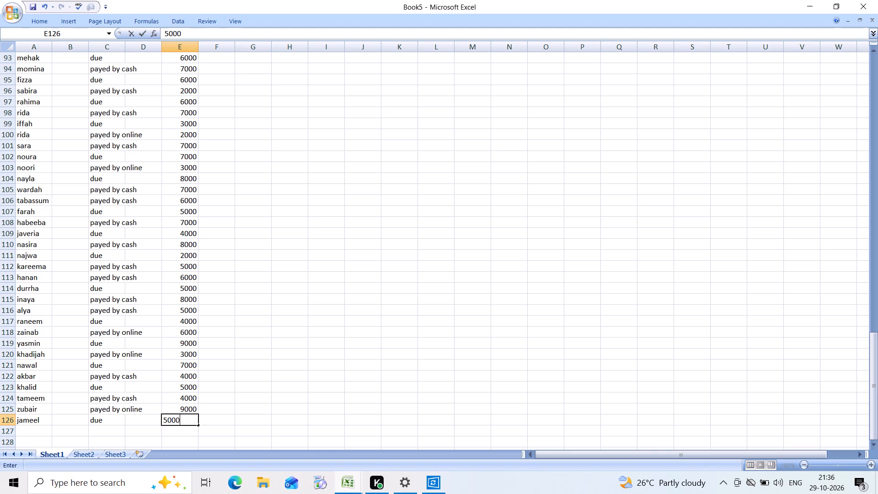
Fill row 127 with fawaz in A127, "payed by cash" in C127 and 3000 in E127.
click(34, 434)
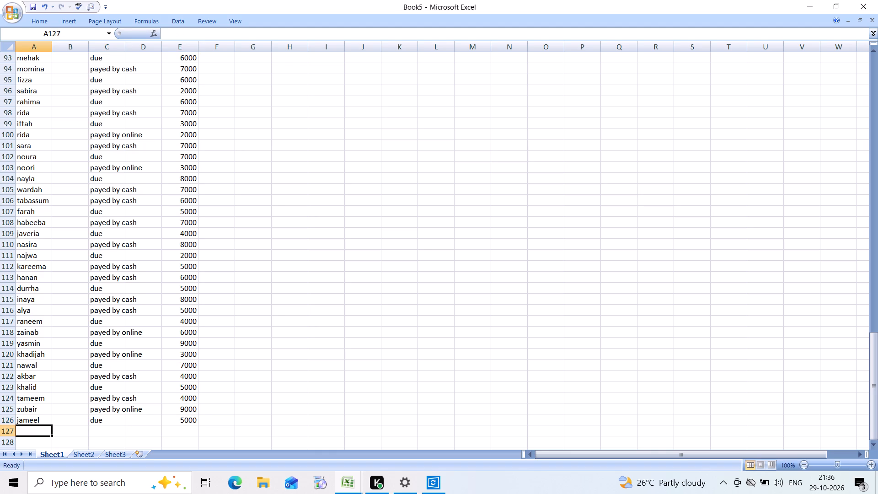
text(fawa)
key(z)
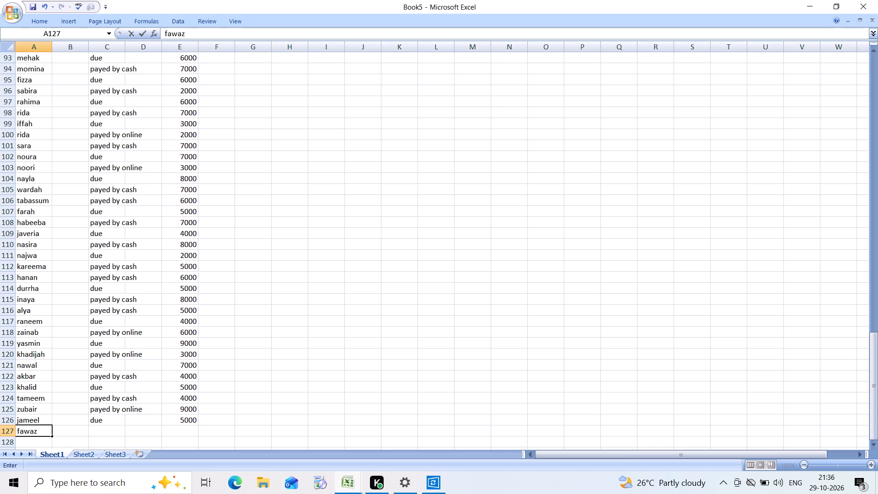
click(95, 430)
text(payed bycas)
key(BackSpace)
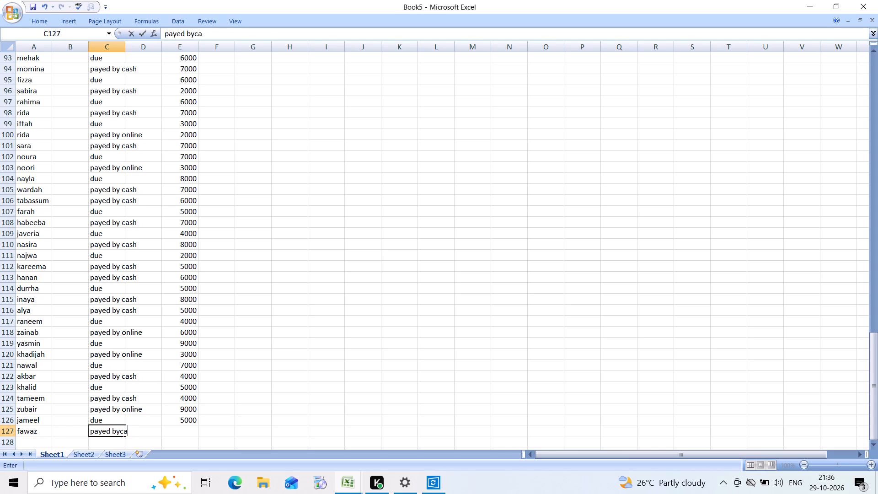
key(BackSpace)
key(BackSpace)
key(space)
text(cash)
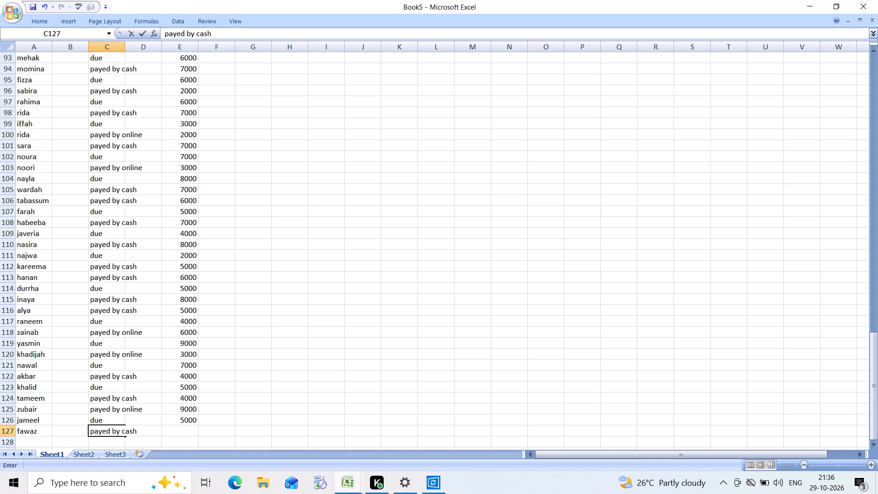
click(182, 431)
text(3000)
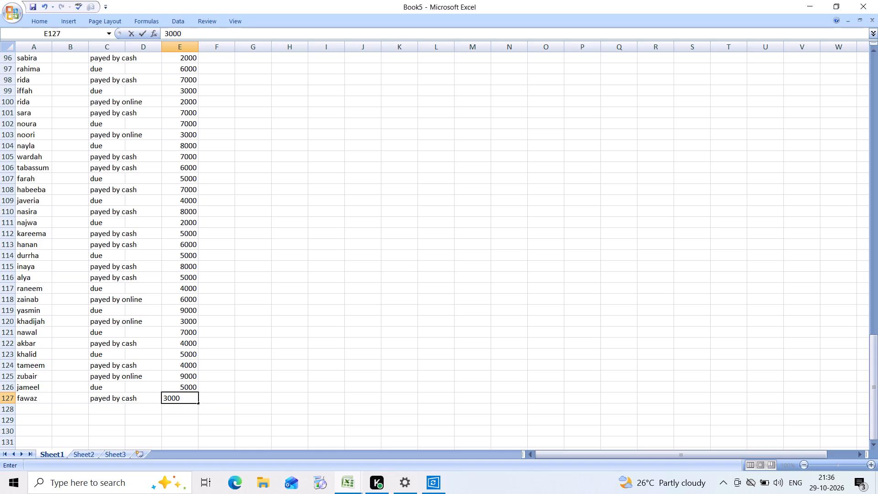
Fill row 128 with fathi in A128, "payed by cash" in C128 and 6000 in E128.
click(39, 411)
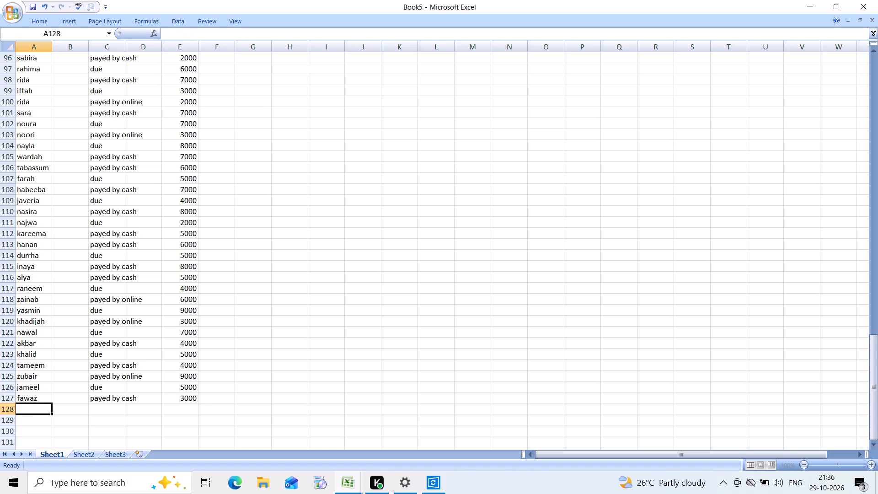
text(fa)
text(thi)
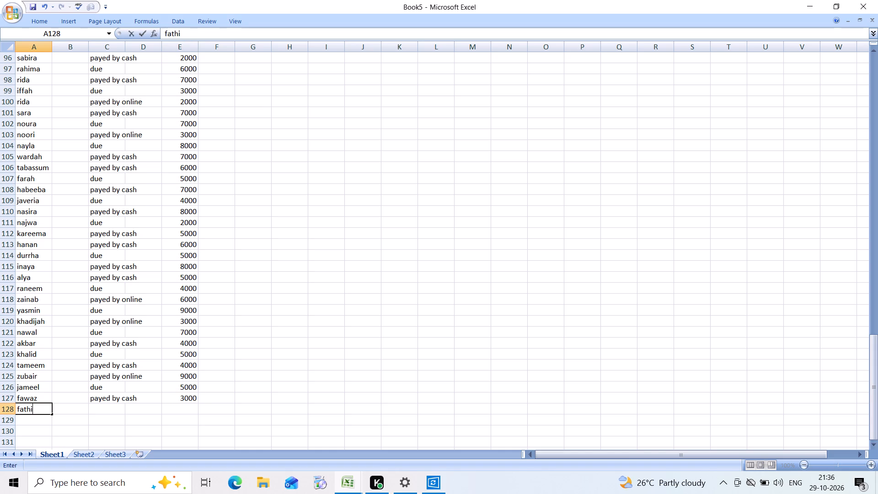
click(96, 411)
text(payed by cash)
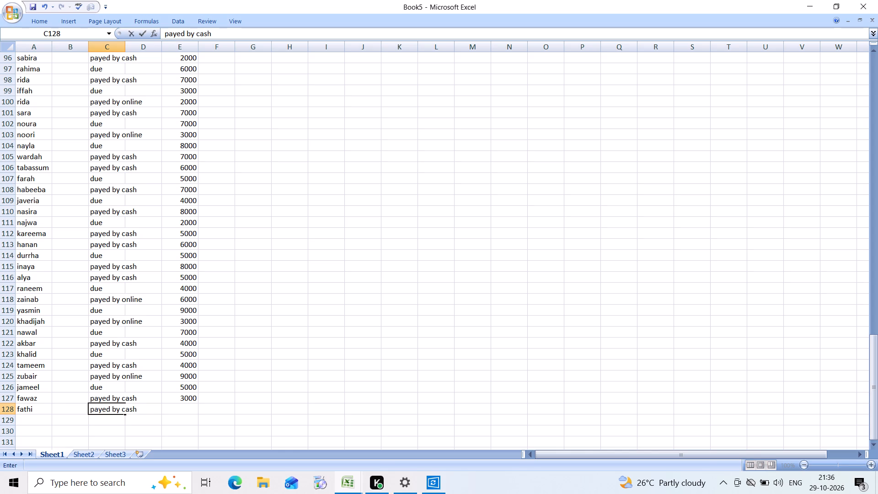
click(167, 408)
text(6000)
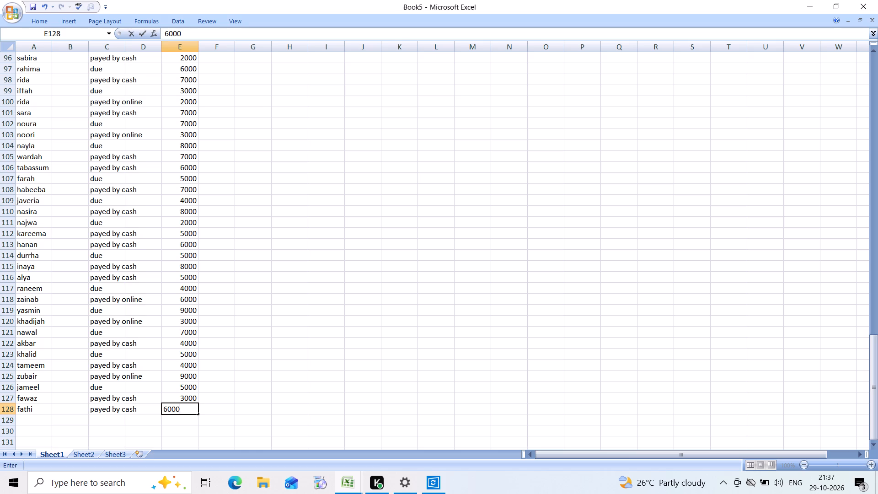
Fill row 129 with isa in A129, "due" in C129 and 7000 in E129.
click(40, 423)
key(i)
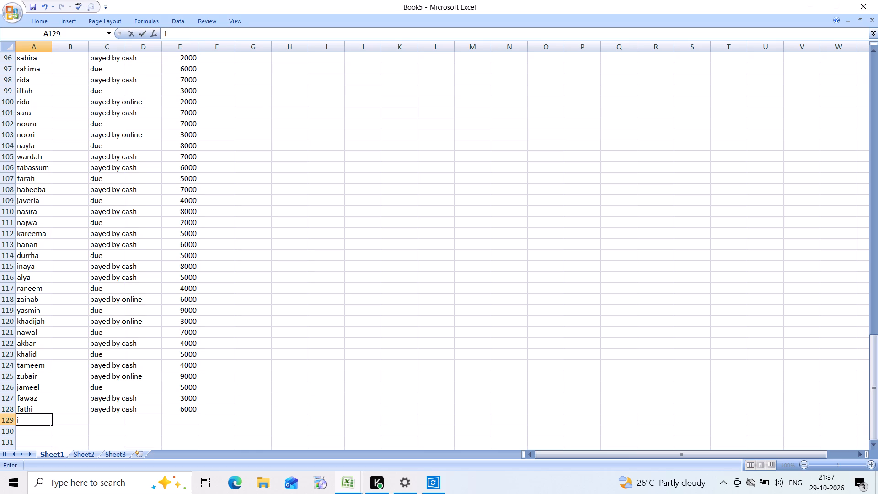
text(sa)
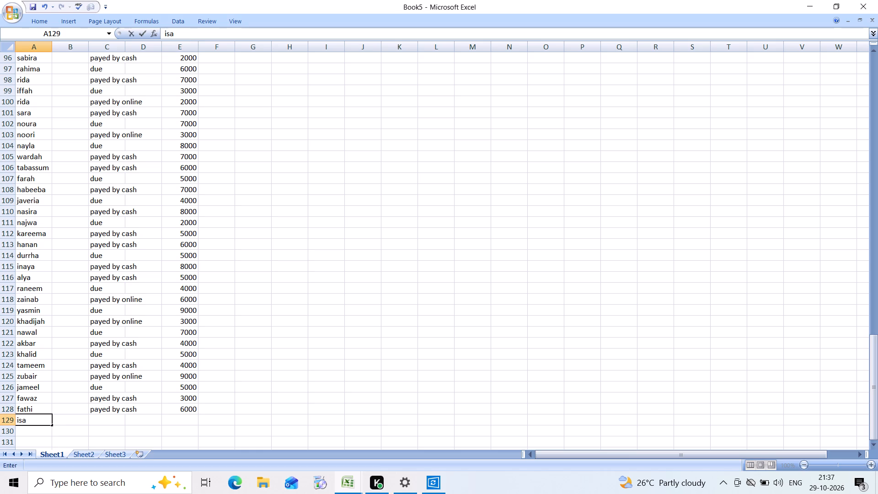
click(117, 420)
text(due)
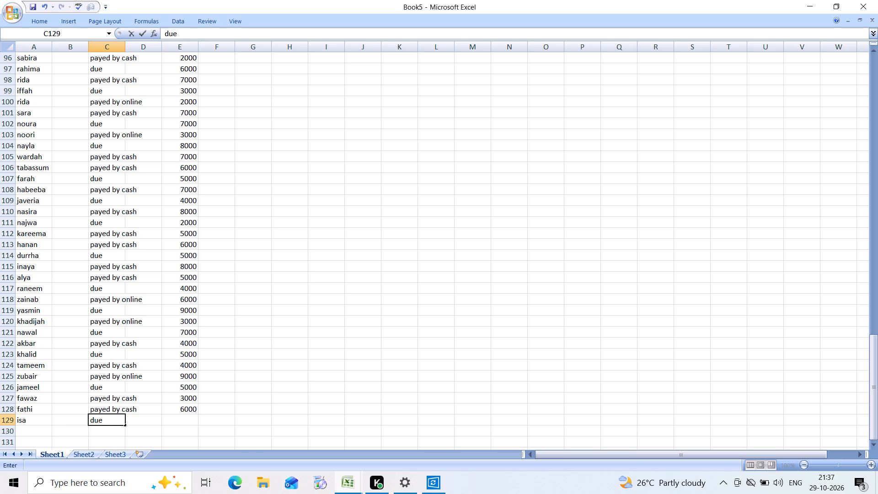
click(179, 419)
text(7000)
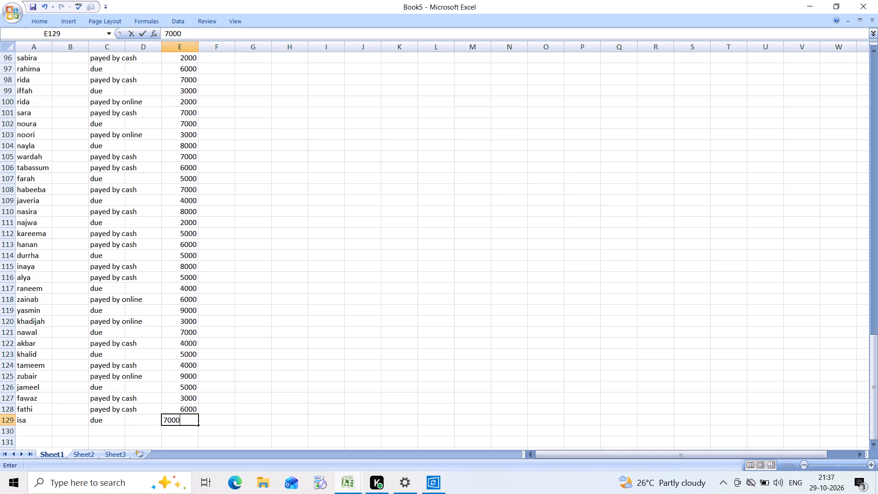
Fill row 130 with basheer in A130, "payed by cash" in C130 and 2000 in E130.
click(39, 435)
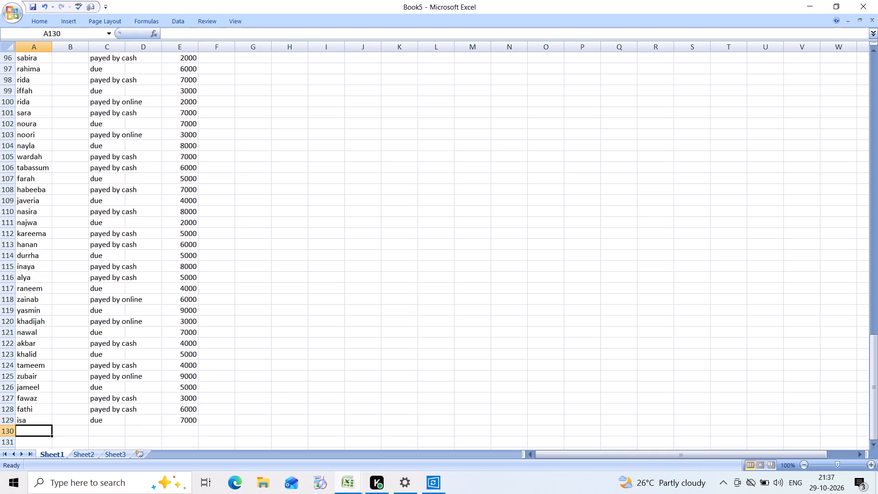
text(basheer)
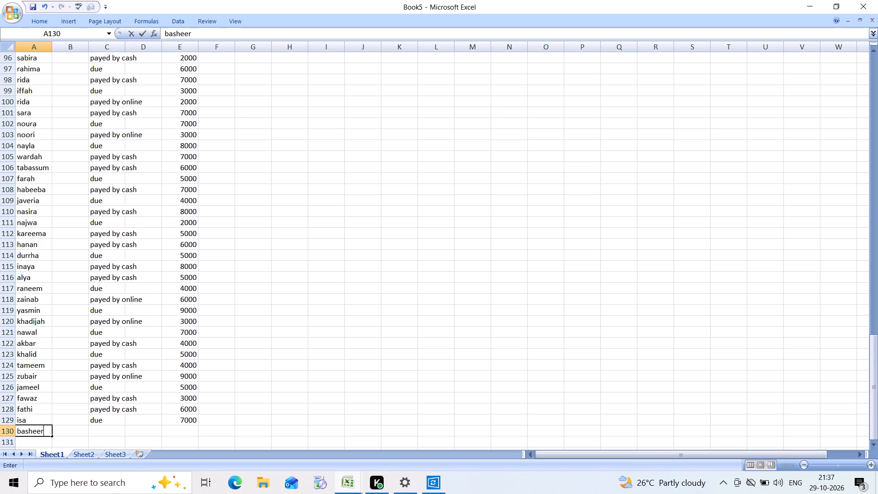
click(100, 432)
text(payed by cash)
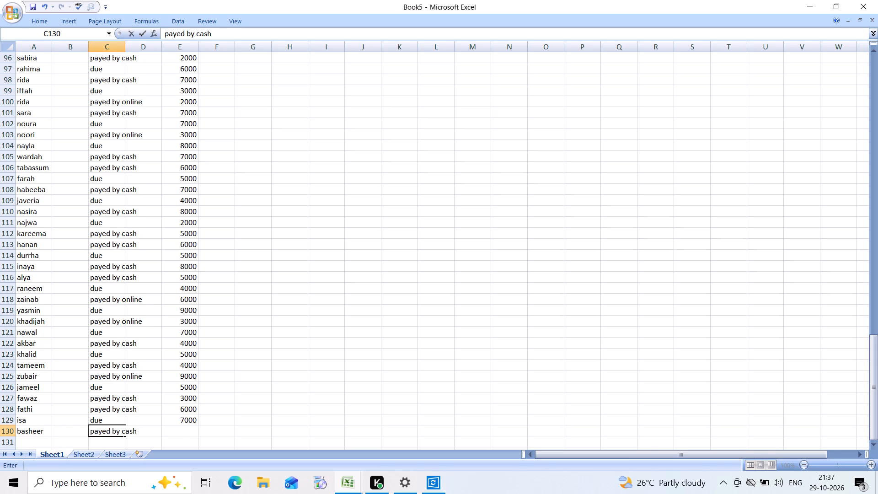
click(183, 431)
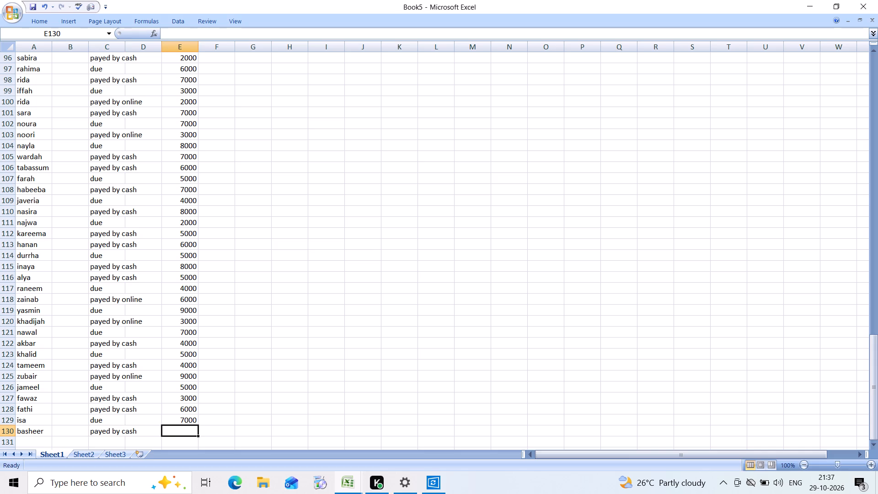
text(2000)
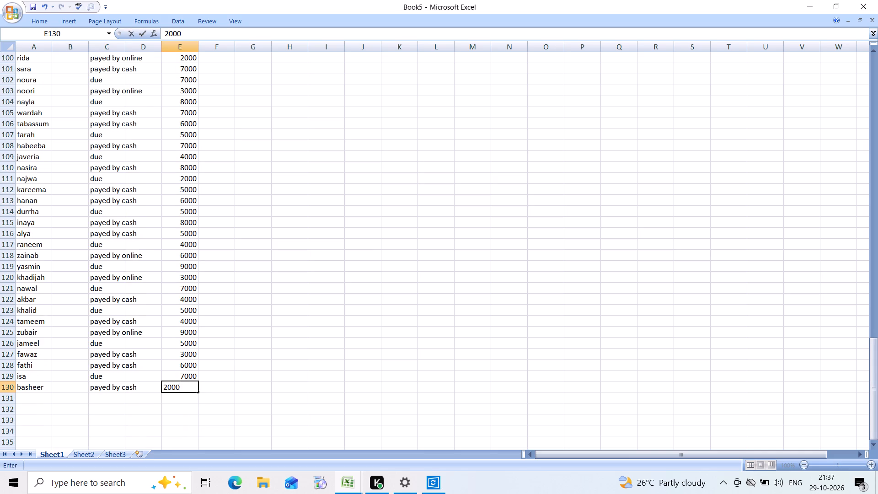
Fill row 131 with parsa in A131, "due" in C131 and 7000 in E131.
click(42, 397)
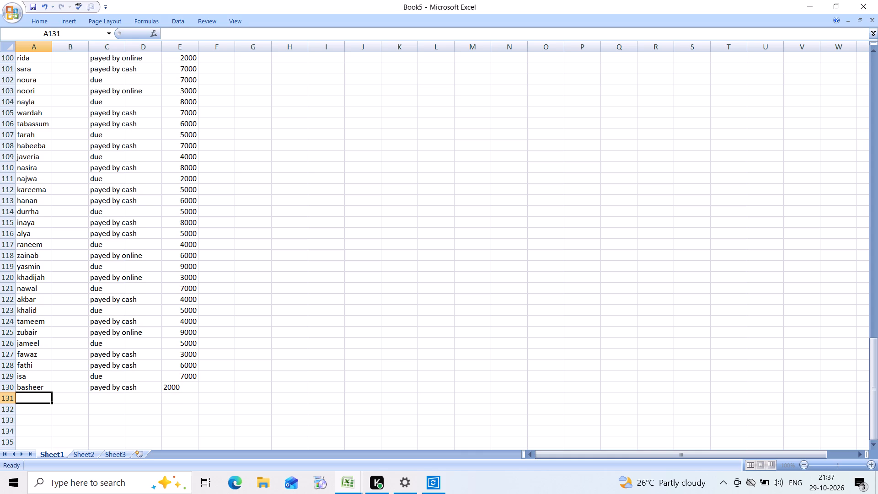
text(par)
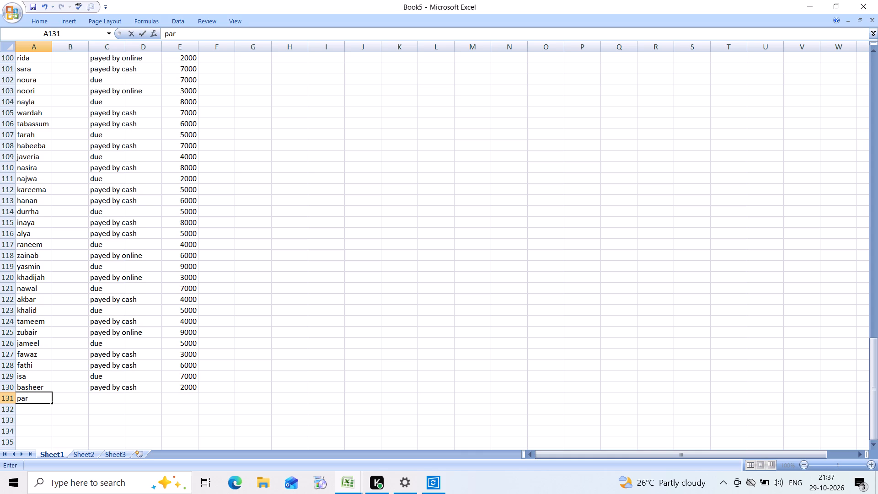
text(sa)
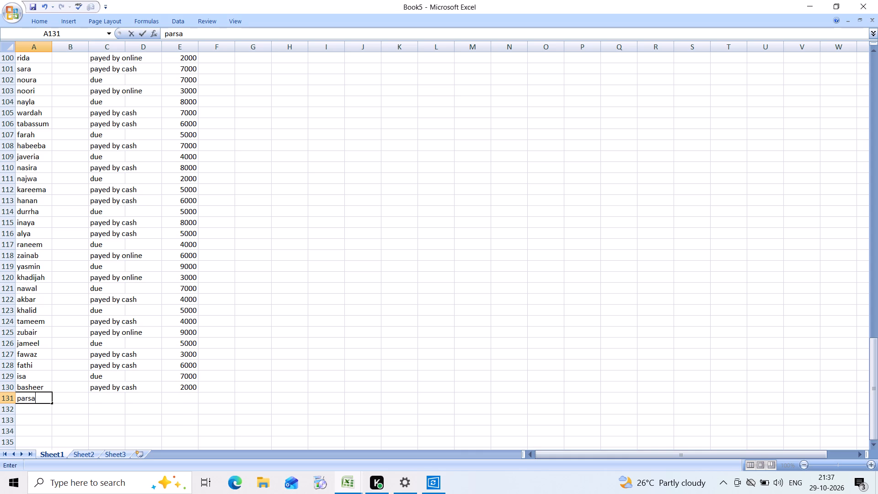
click(104, 397)
text(due)
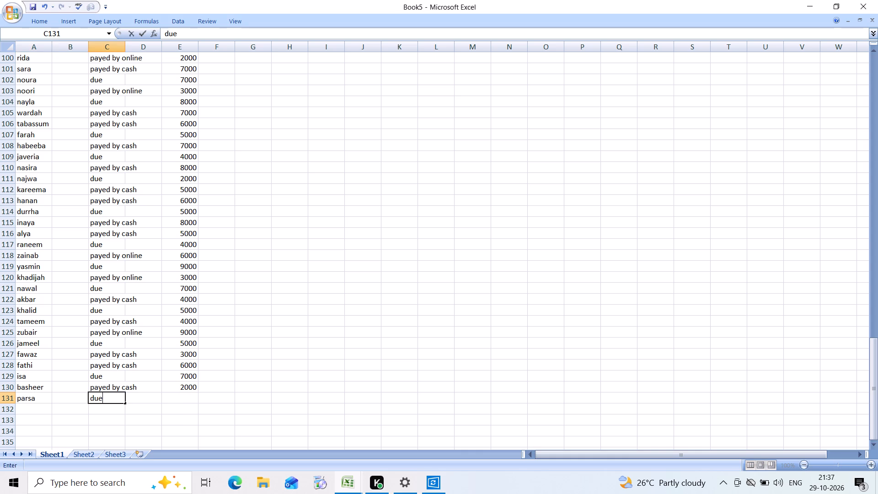
key(space)
click(185, 399)
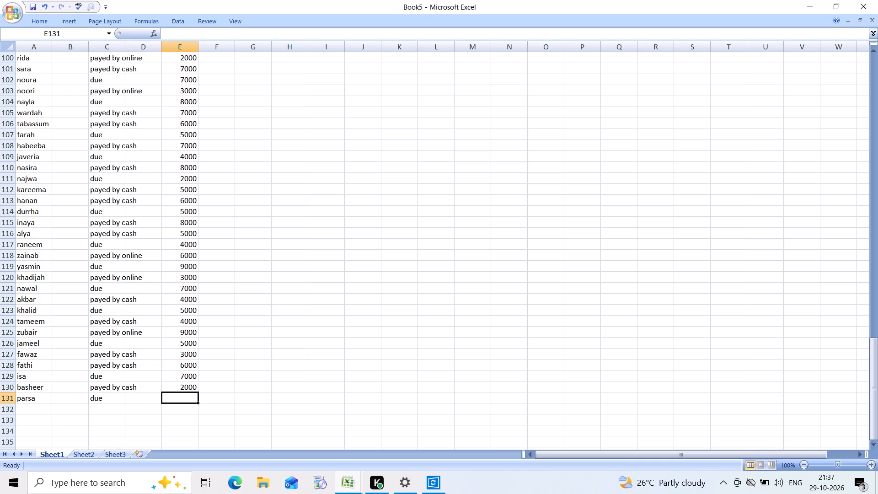
text(7000)
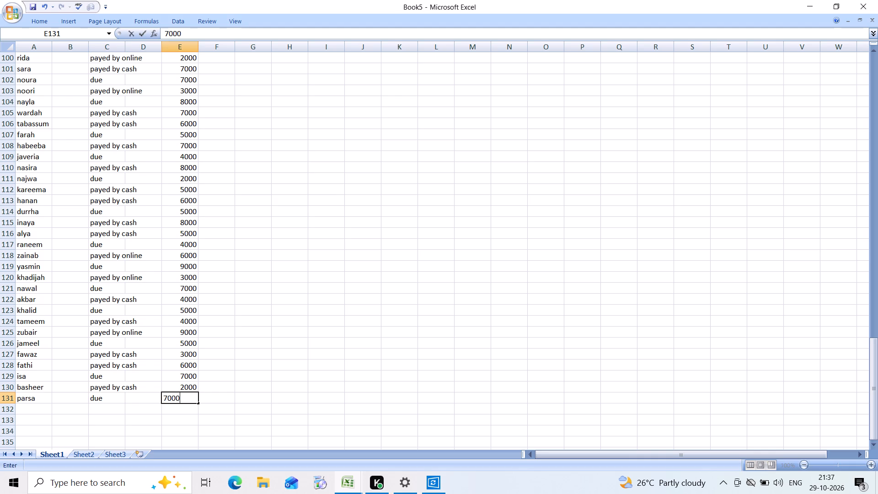
Fill row 132 with chafik in A132, "payed by online" in C132 and 8000 in E132.
click(32, 408)
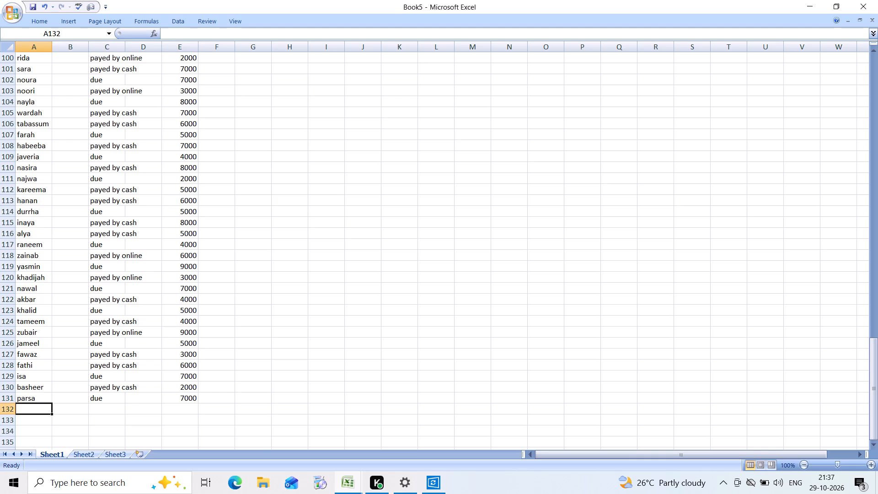
text(cg)
key(BackSpace)
text(ha)
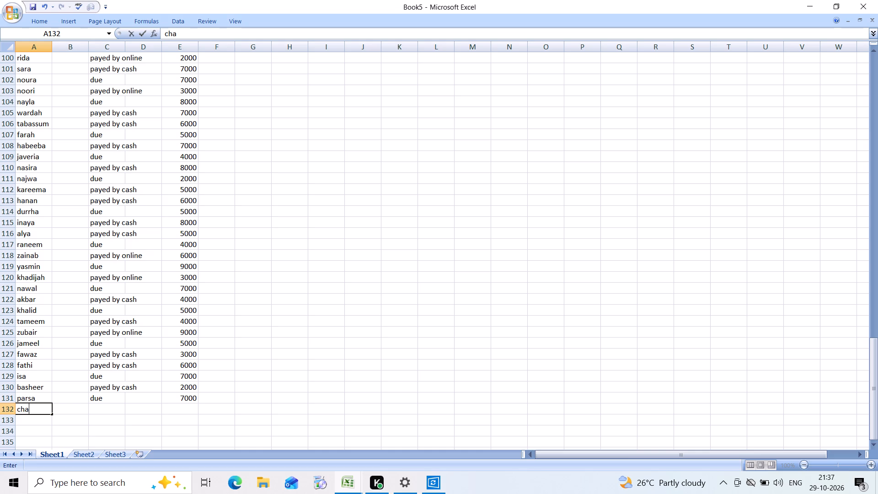
text(fik)
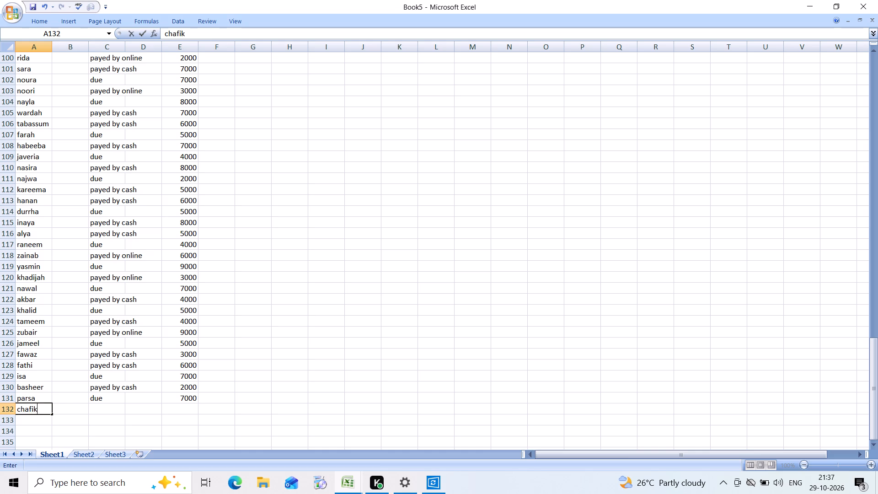
click(104, 408)
key(p)
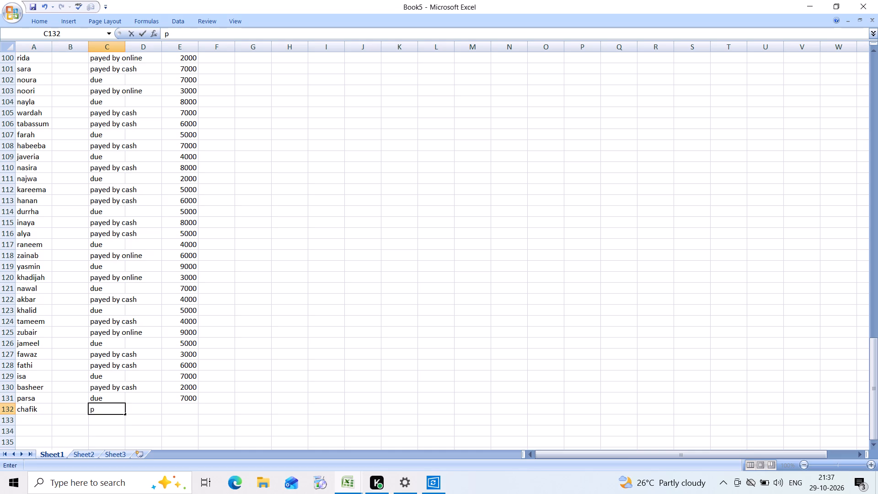
text(ayed by on)
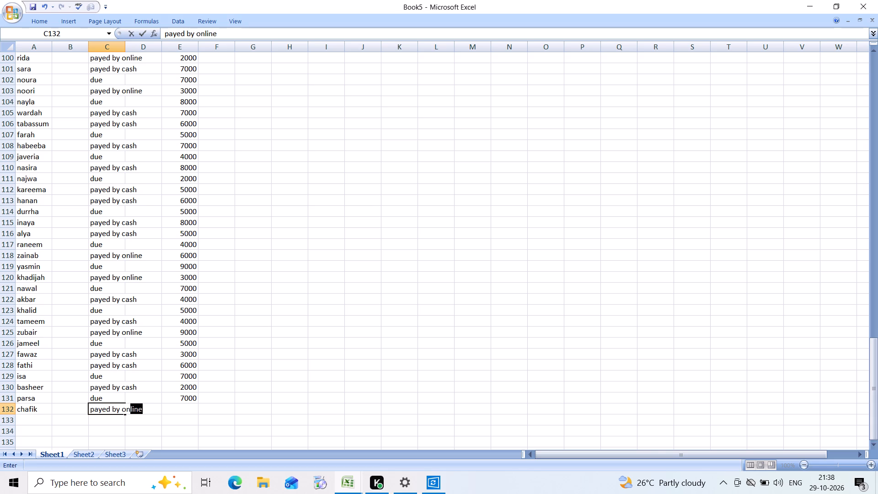
key(l)
text(ine)
click(192, 411)
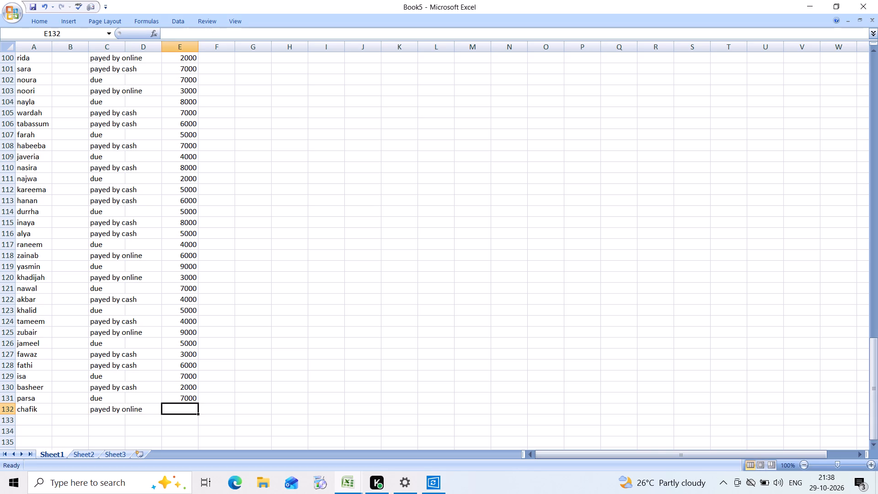
text(8-)
key(BackSpace)
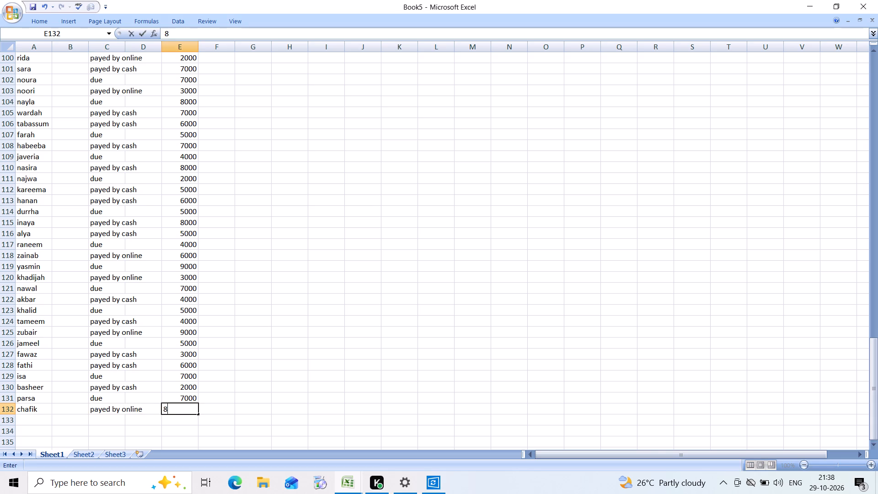
text(000)
Fill row 133 with nasira in A133, "due" in C133 and 7000 in E133.
click(28, 420)
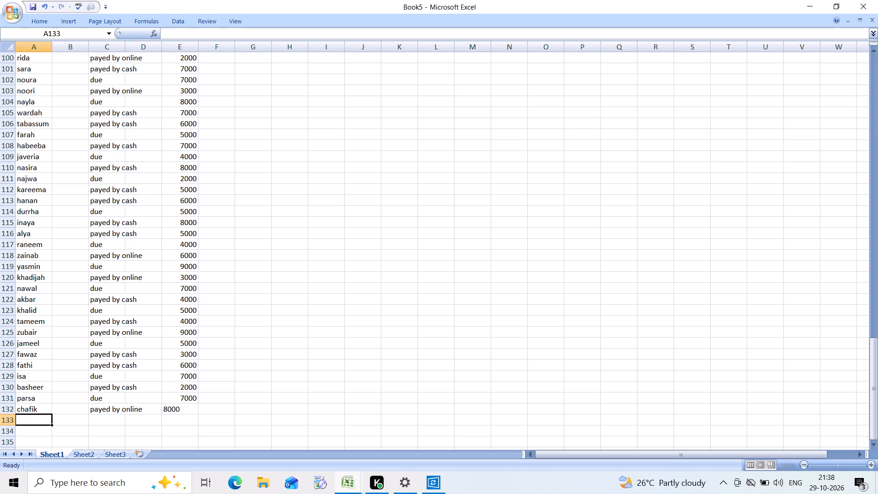
text(nasir)
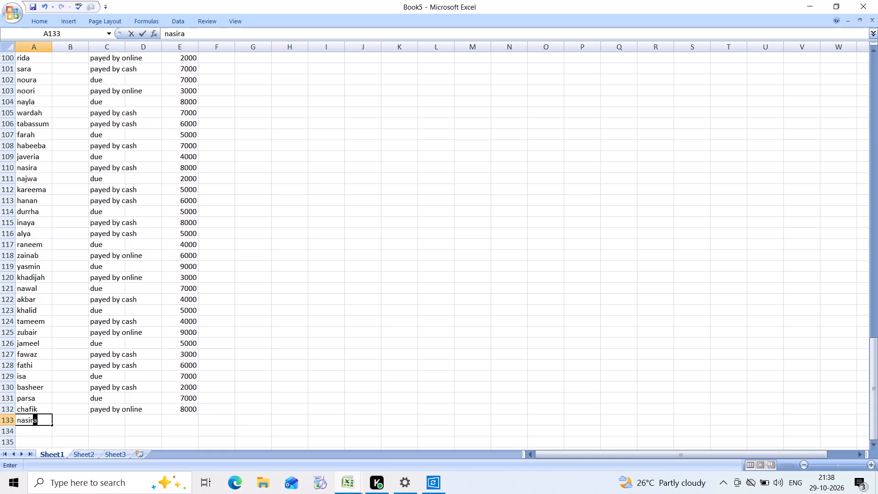
click(102, 418)
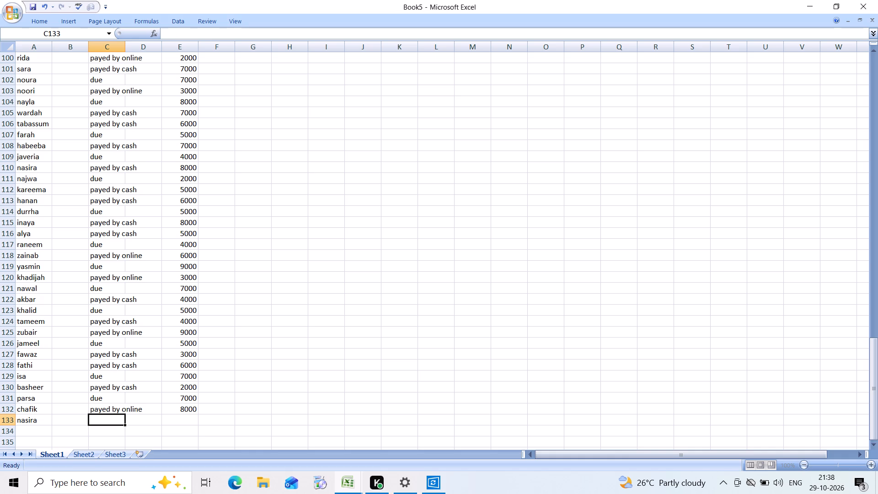
text(due)
click(178, 420)
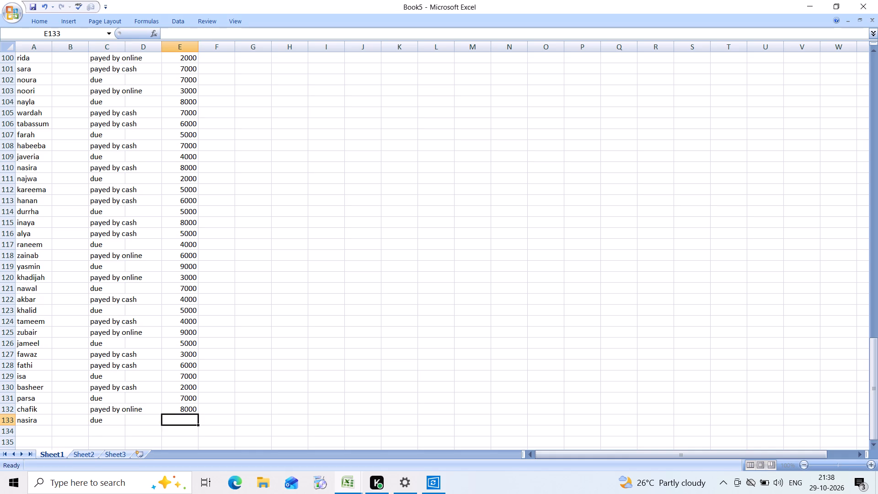
text(7000)
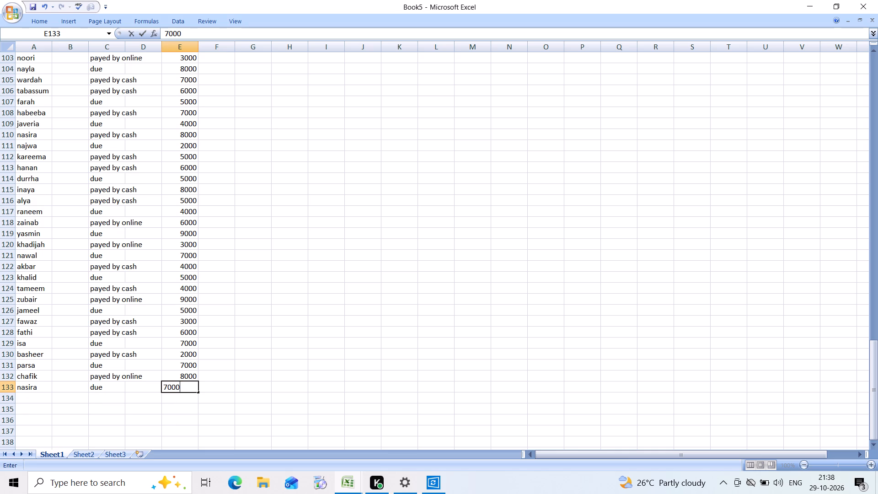
Fill row 134 with gamal in A134, "payed by cash" in C134 and 2000 in E134.
click(32, 395)
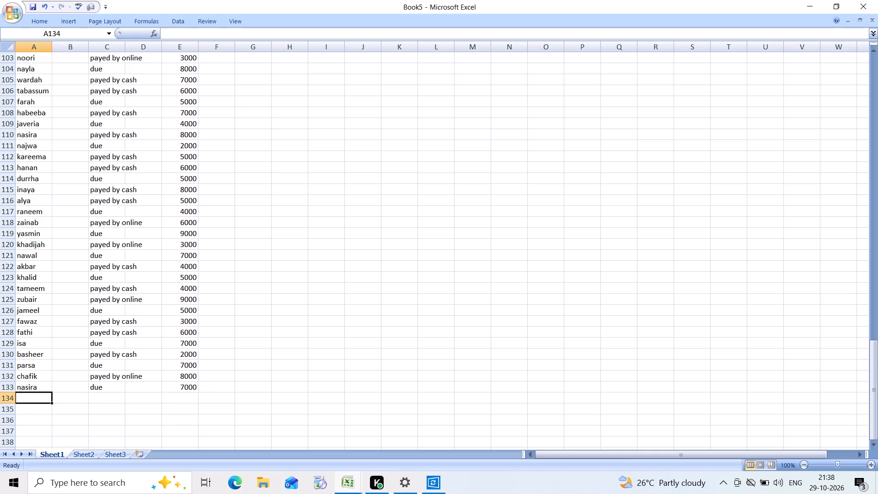
text(gan)
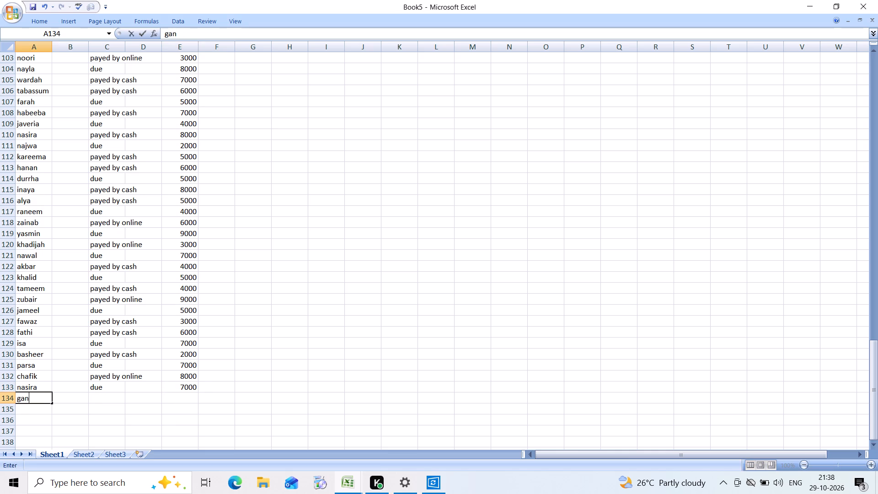
key(BackSpace)
text(mal)
click(103, 397)
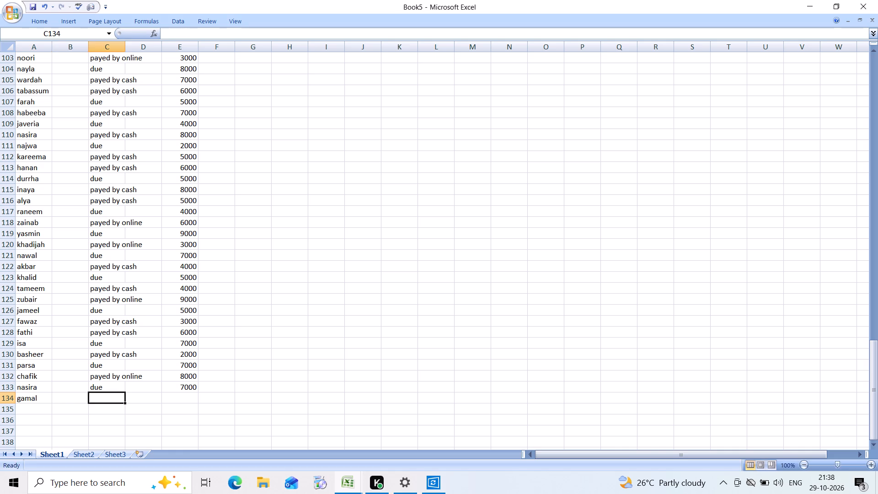
text(payed)
key(space)
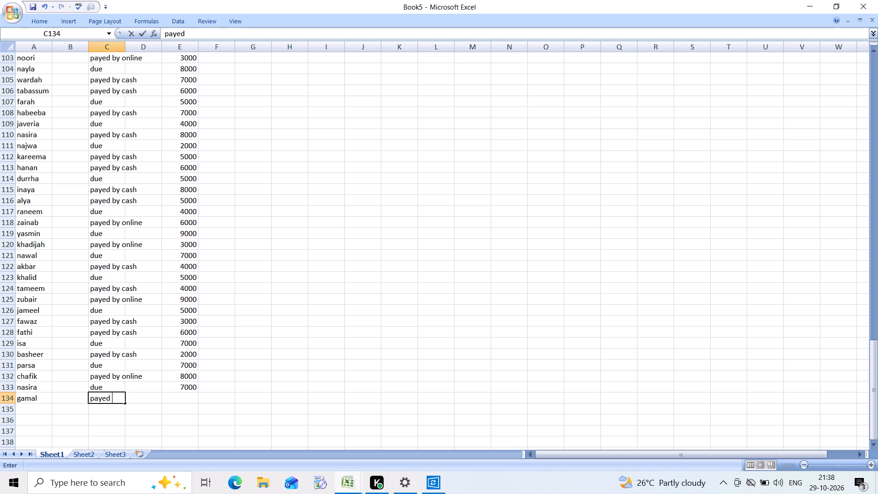
key(b)
text(y cash)
click(182, 401)
text(20000)
key(BackSpace)
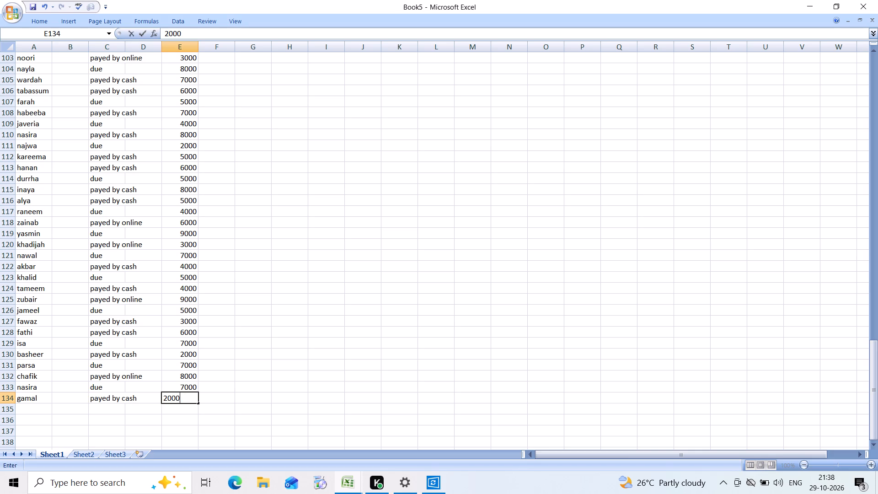
Fill row 135 with omar in A135, "payed by online" in C135 and 8000 in E135.
click(33, 408)
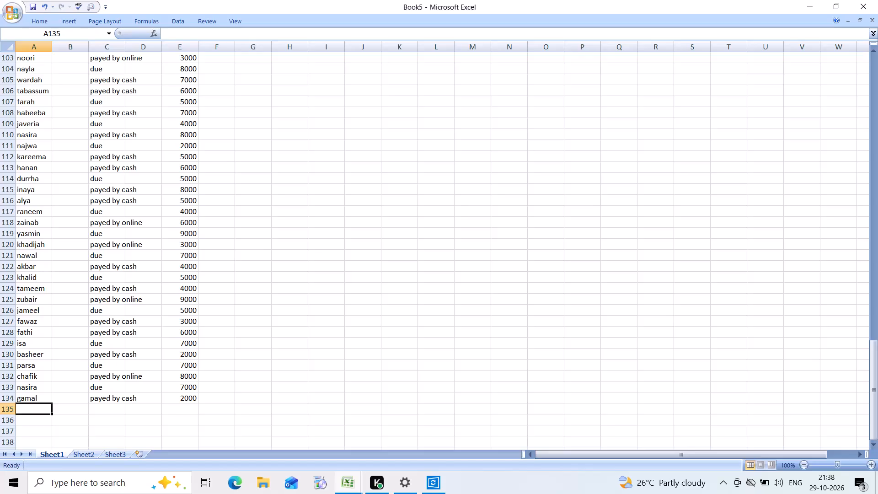
text(omar)
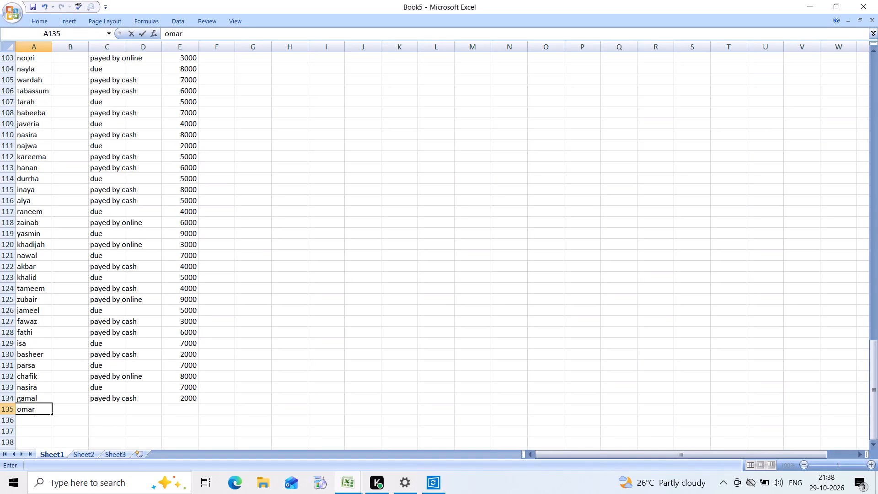
click(105, 408)
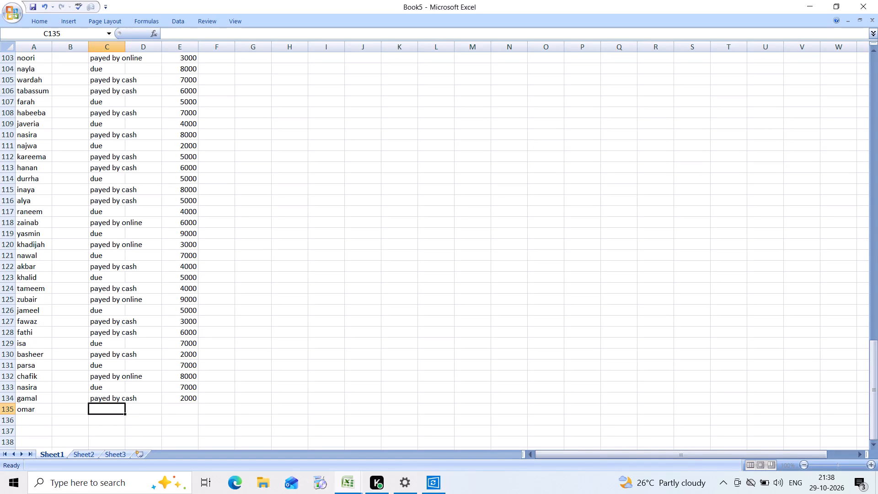
text(payed by online)
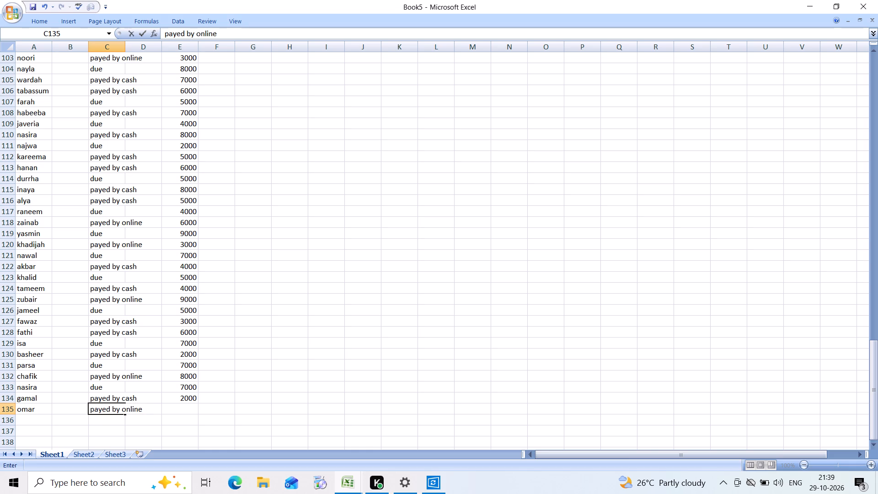
click(184, 407)
text(8000)
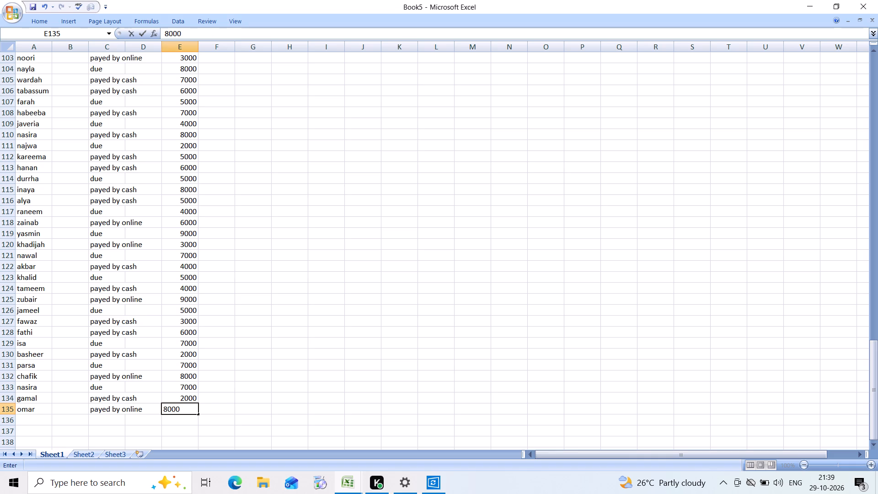
Fill row 136 with hassan in A136, "due" in C136 and 1000 in E136.
click(31, 421)
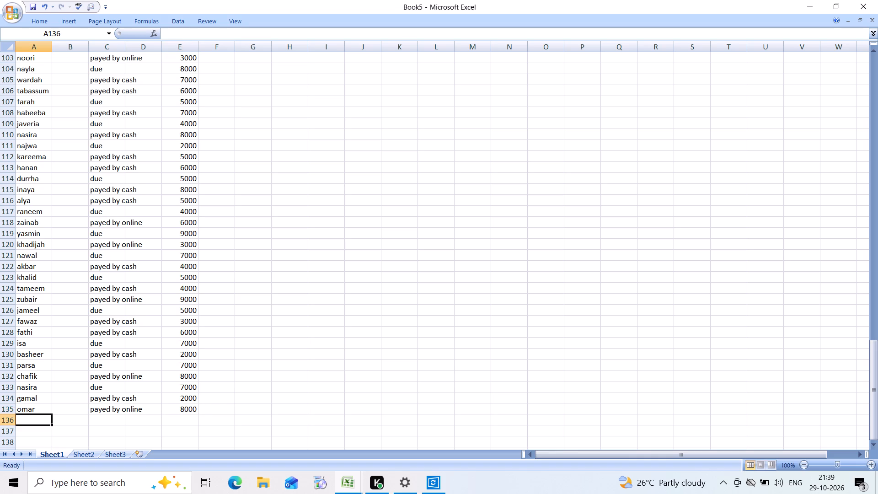
text(hassa)
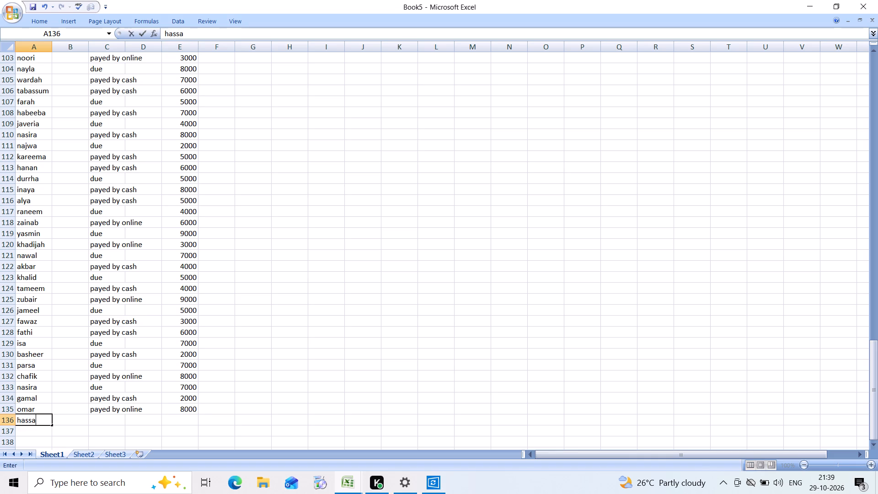
key(n)
click(110, 420)
text(due)
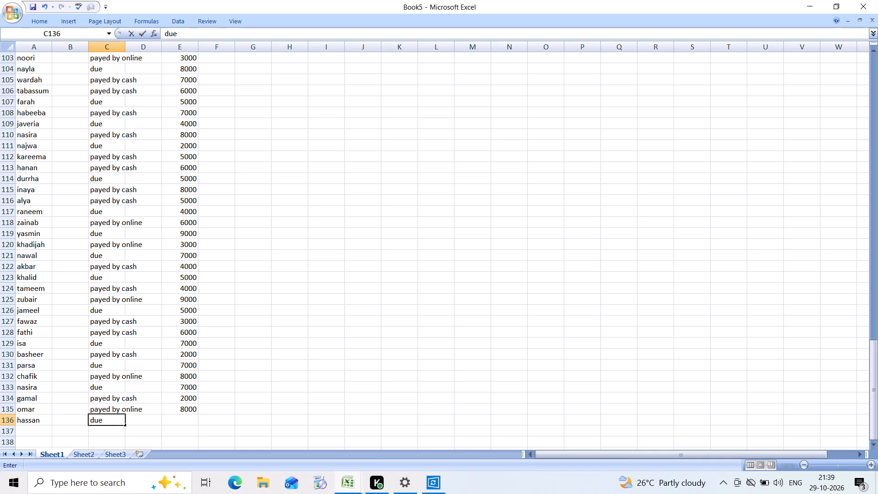
click(178, 416)
text(1000)
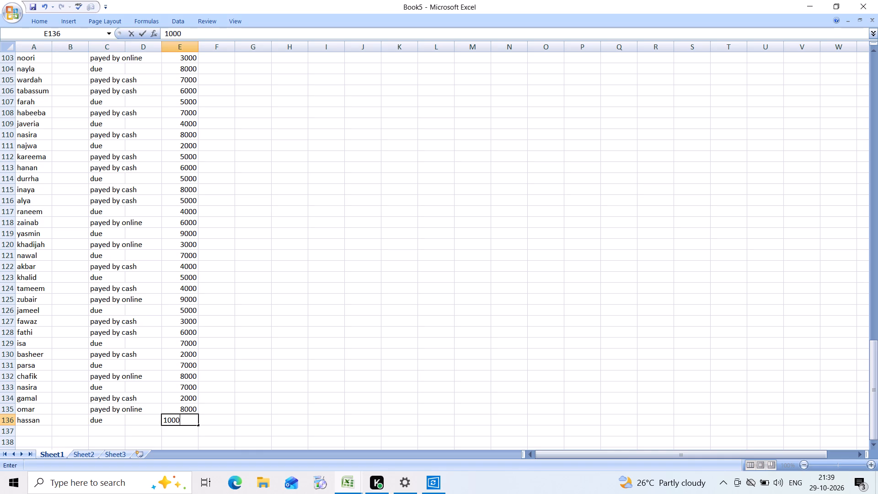
Fill row 137 with mansour in A137, "payed by cash" in C137 and 7000 in E137.
click(33, 431)
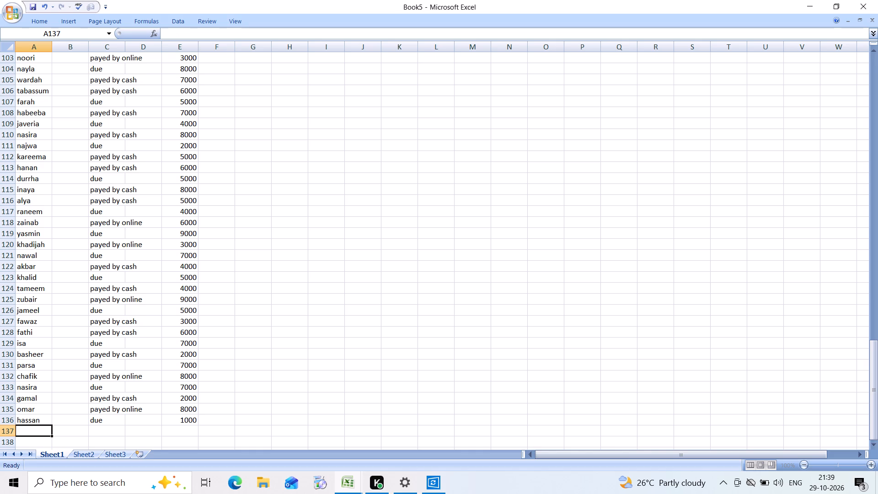
text(man)
text(sour)
click(102, 432)
text(payed by cash)
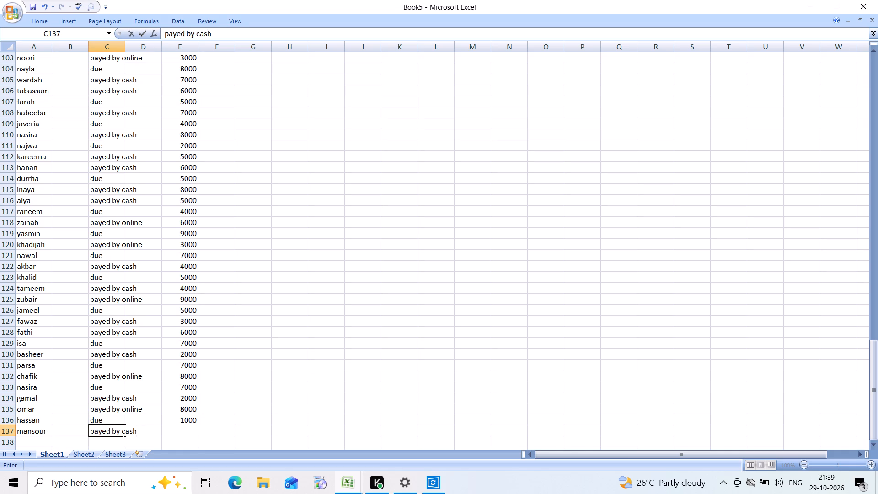
click(180, 430)
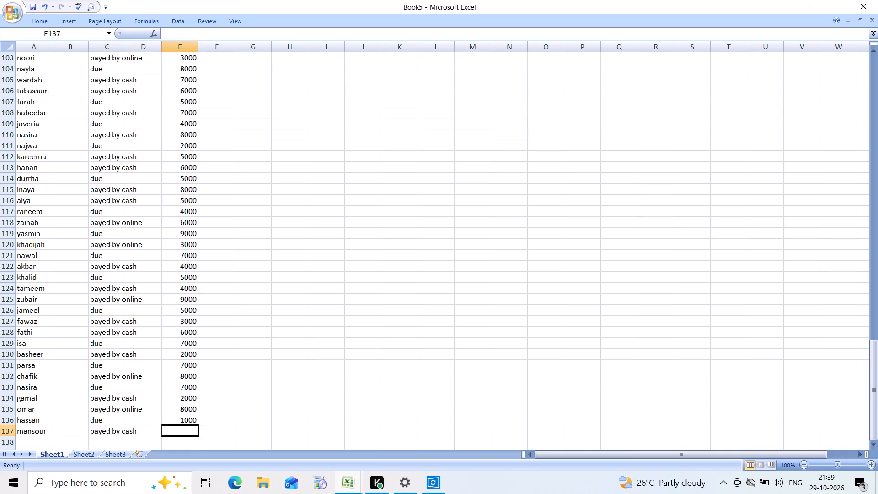
text(7000)
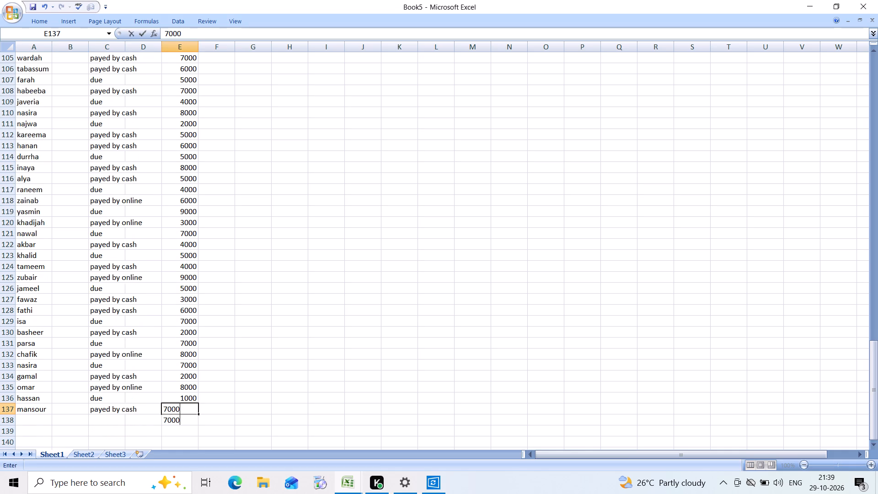
Fill row 138 with ghalib in A138, "payed by cash" in C138 and 5000 in E138.
click(41, 402)
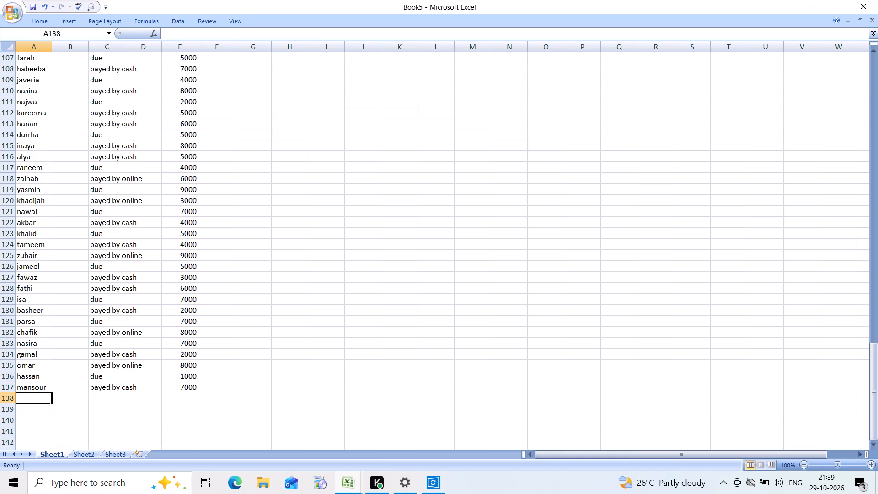
text(ghabil)
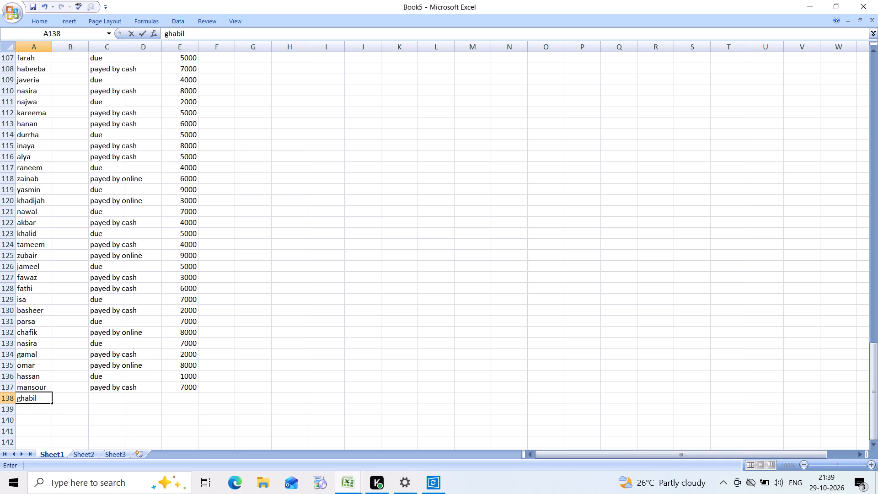
key(BackSpace)
key(BackSpace)
key(BackSpace)
text(lib)
click(95, 398)
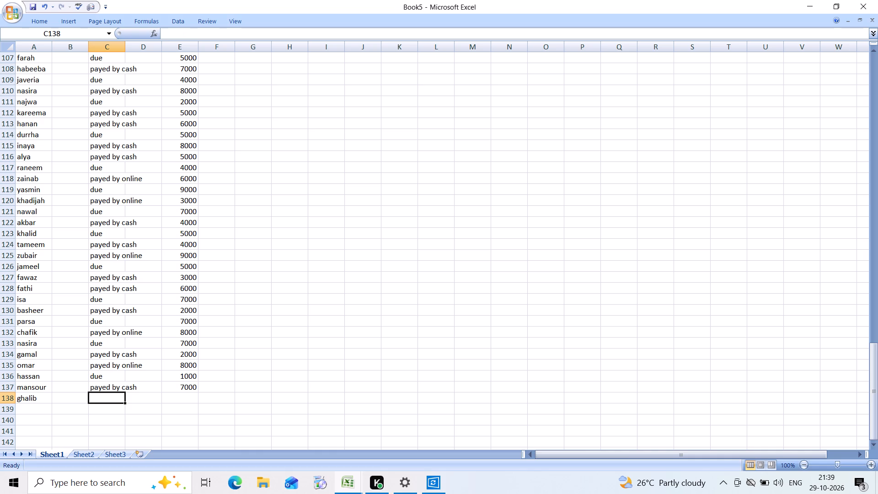
text(payed by cash)
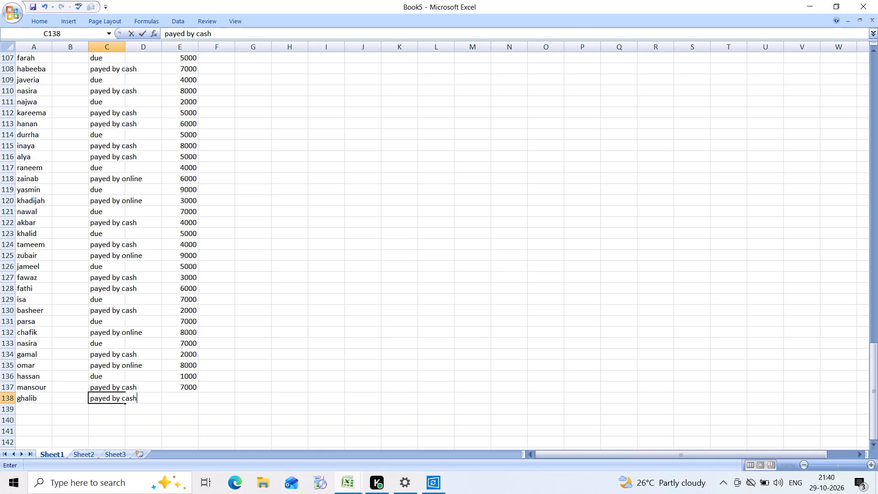
click(178, 402)
text(5 000)
key(BackSpace)
key(BackSpace)
key(BackSpace)
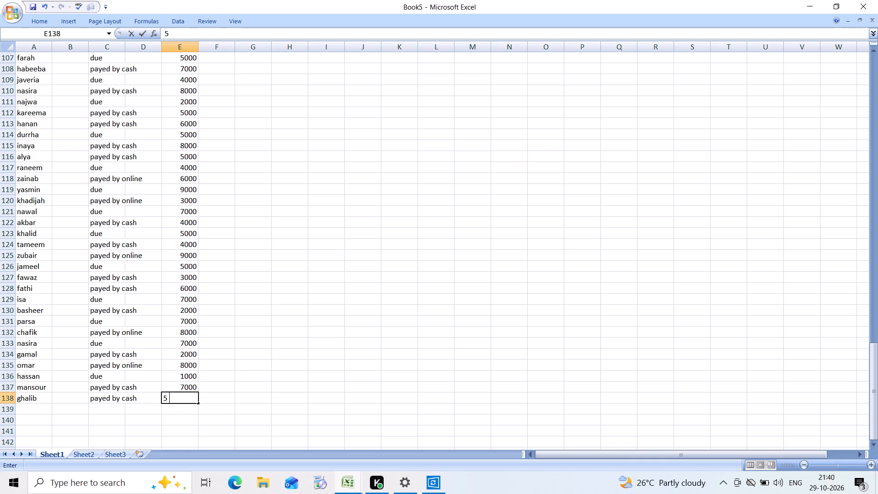
key(BackSpace)
text(000)
Fill row 139 with tarik in A139, "due" in C139 and 6000 in E139.
click(31, 407)
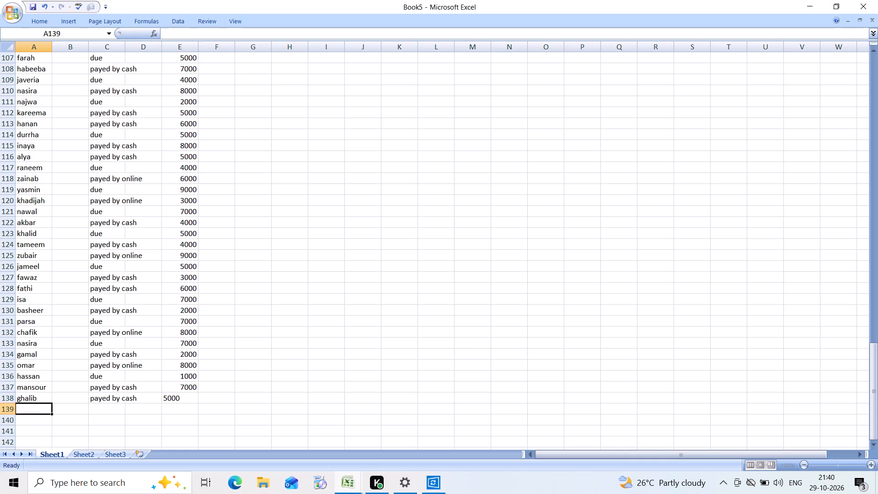
text(tarik)
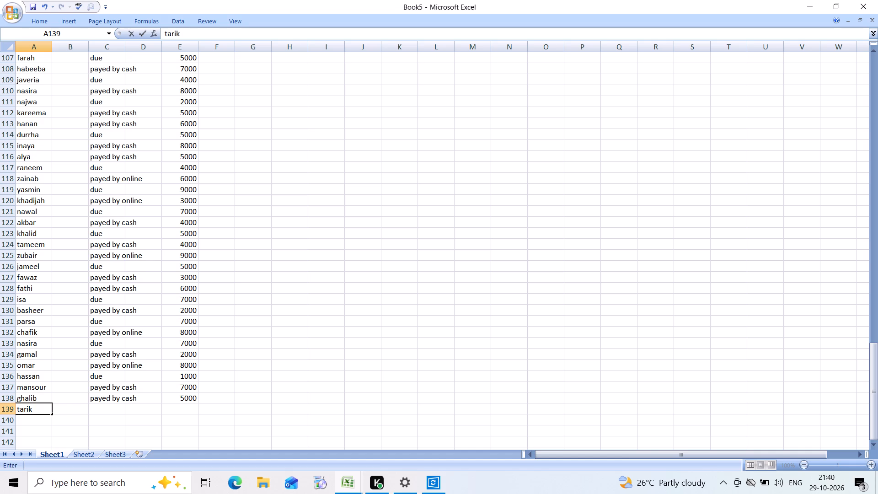
click(103, 414)
text(due)
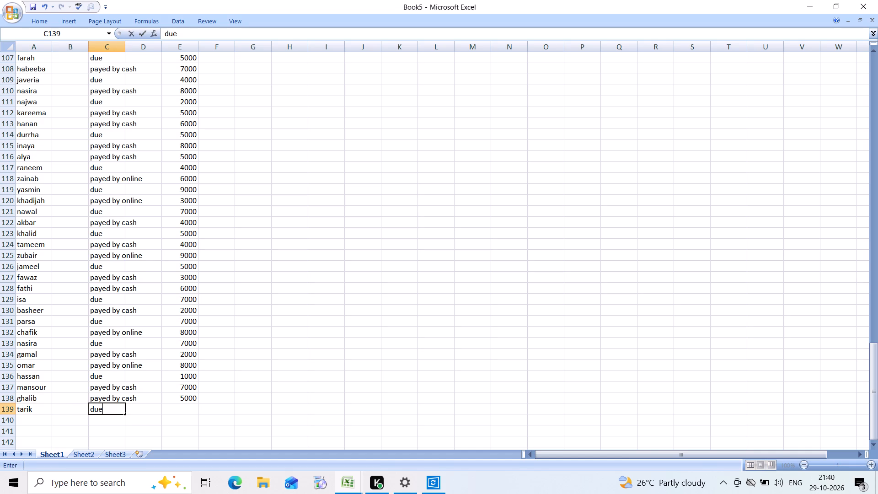
click(172, 408)
text(50000)
key(BackSpace)
key(BackSpace)
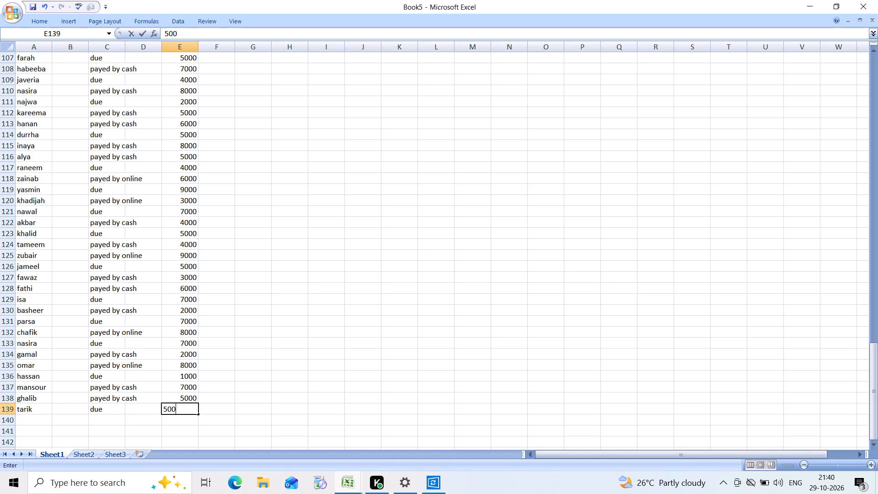
key(BackSpace)
key(BackSpace)
key(BackSpace)
text(6000)
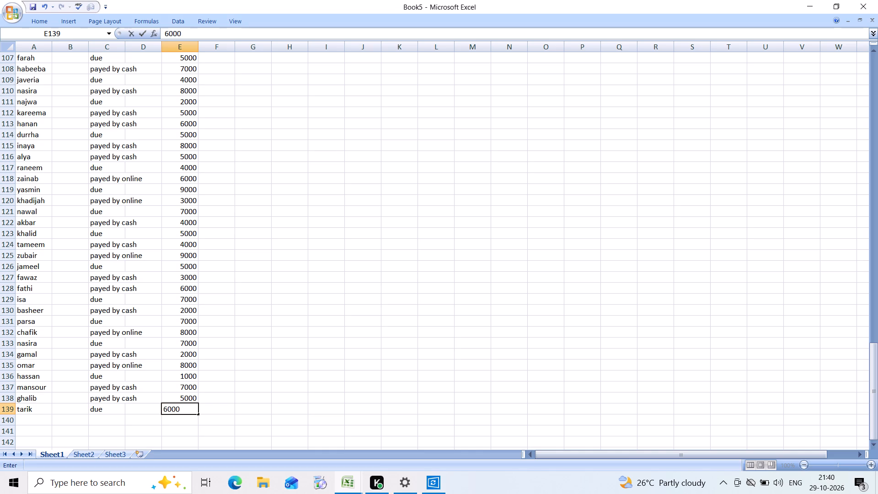
Fill row 140 with riyaz in A140, "payed by online" in C140 and 6000 in E140.
click(25, 417)
text(riyaz)
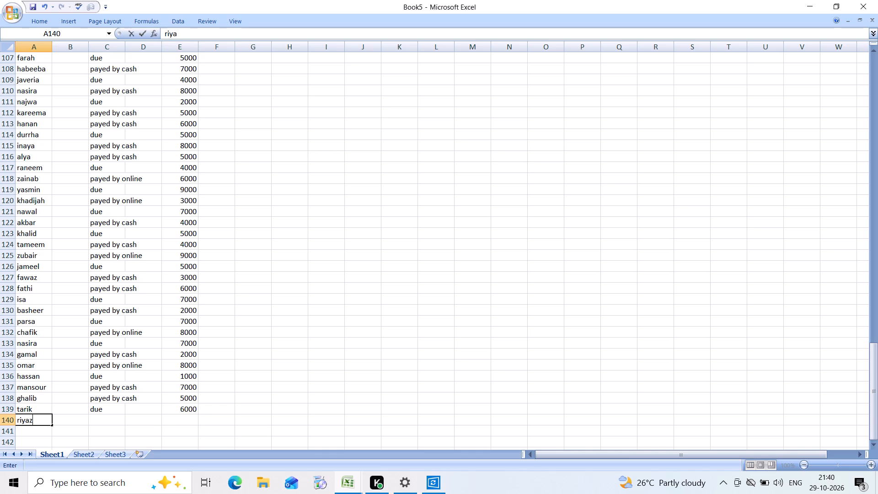
click(95, 418)
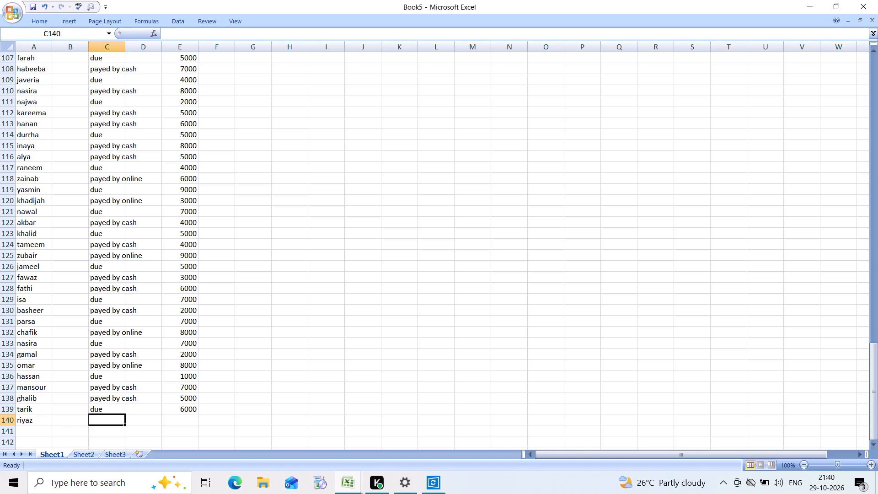
text(payed by online)
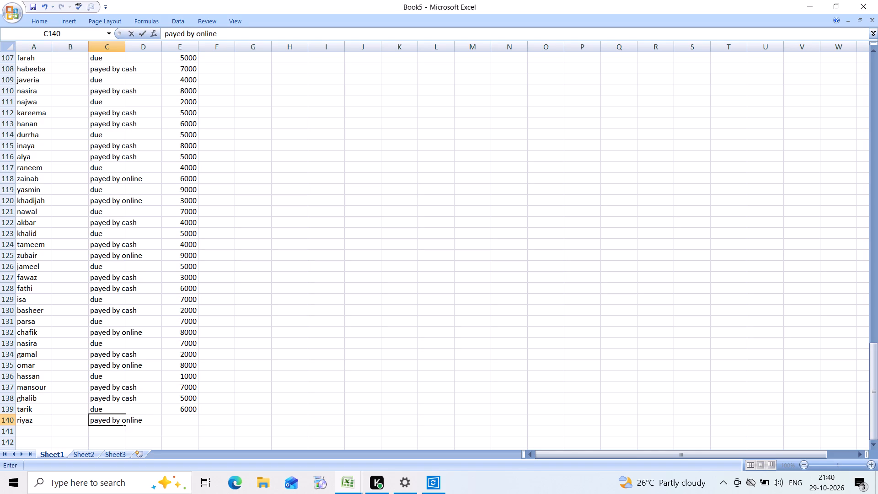
click(170, 419)
text(6000)
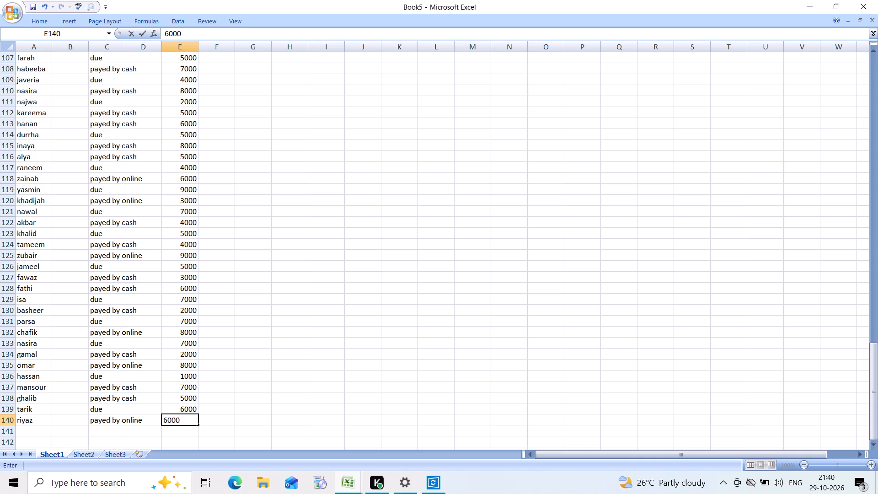
Fill row 141 with rashid in A141, "payed by cash" in C141 and 3000 in E141.
click(36, 430)
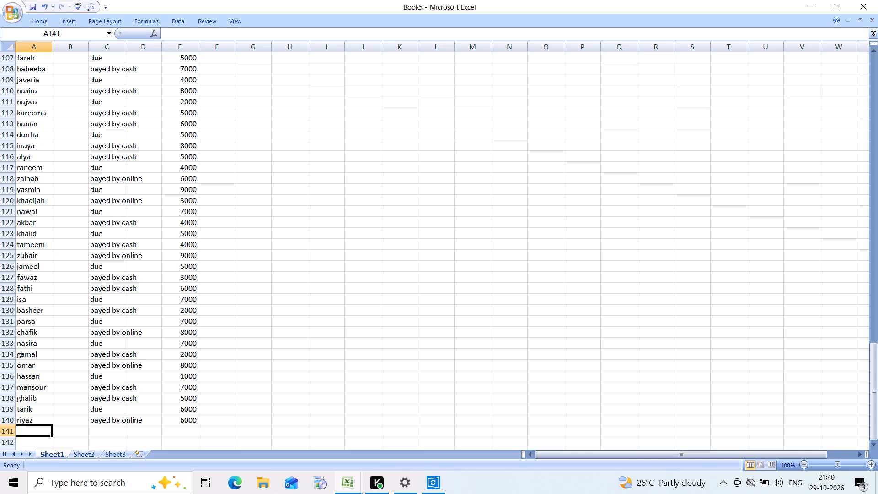
text(rashid)
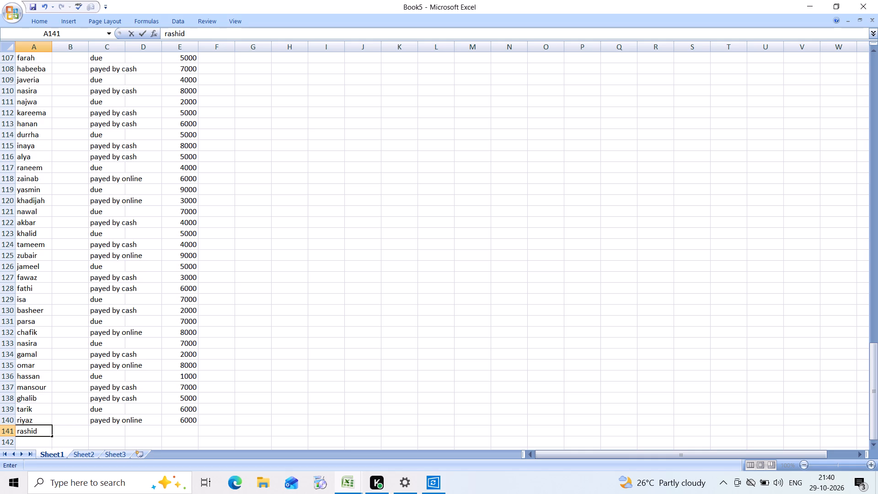
click(91, 431)
text(payed by cas)
key(h)
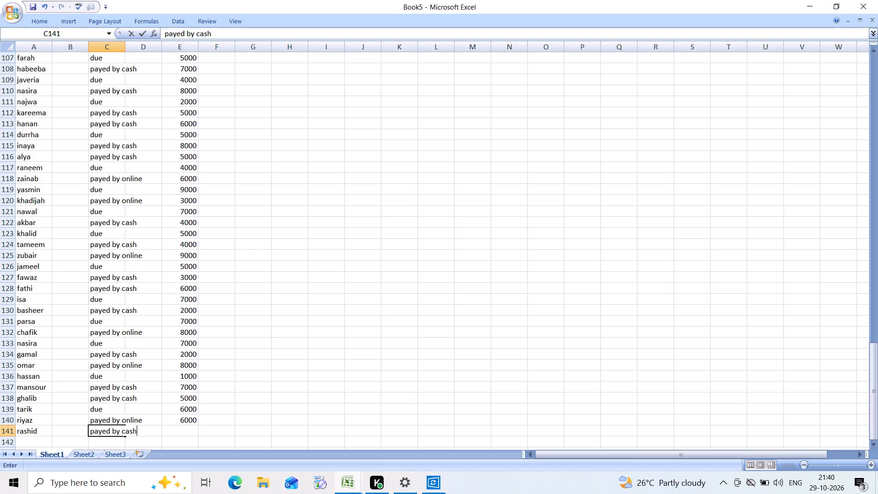
click(181, 433)
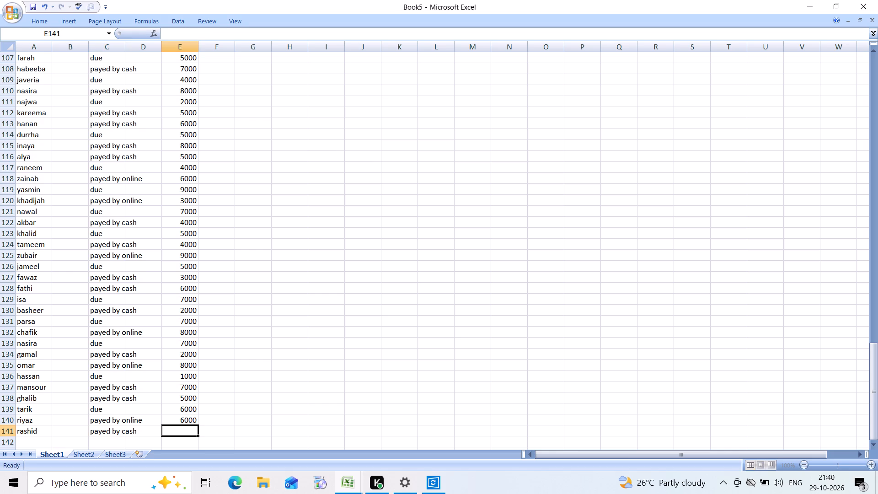
text(3000)
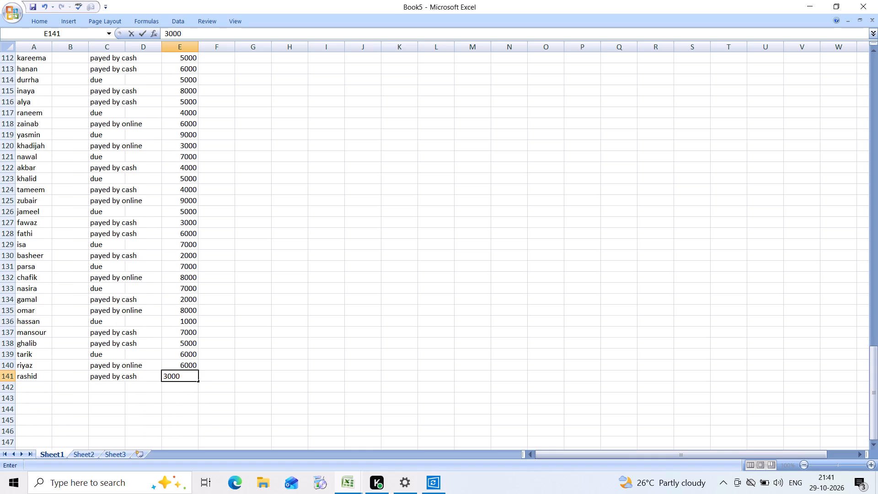
Fill row 142 with asad in A142, "due" in C142 and 7000 in E142.
click(32, 389)
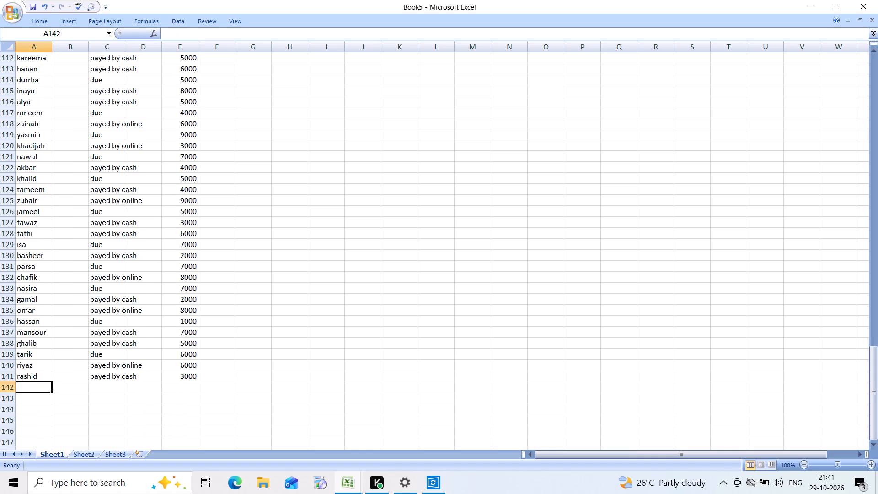
text(asad)
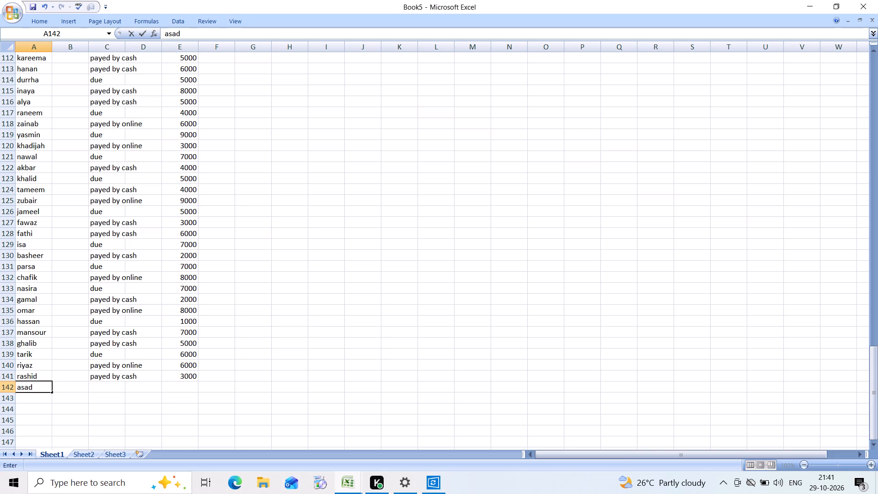
click(94, 385)
text(due)
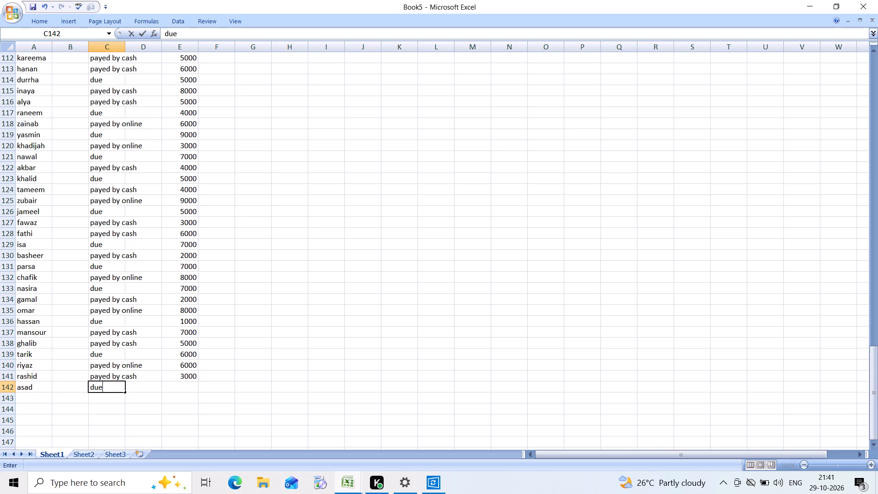
click(195, 385)
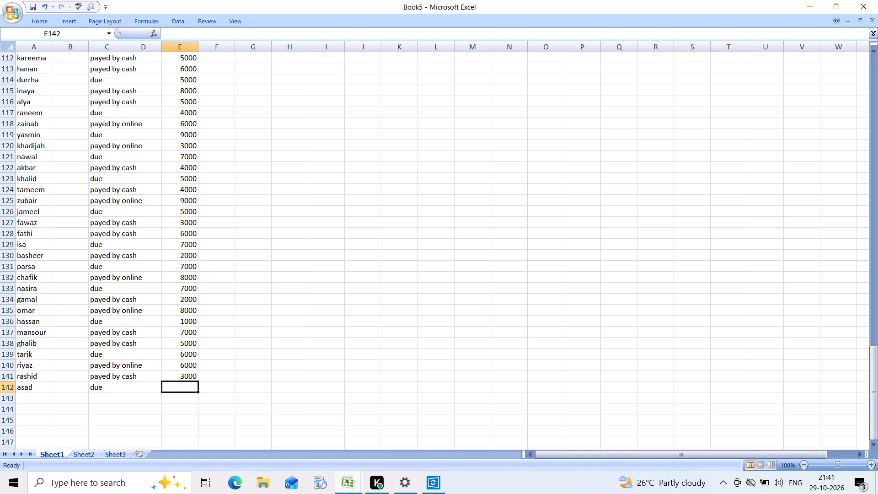
text(lu)
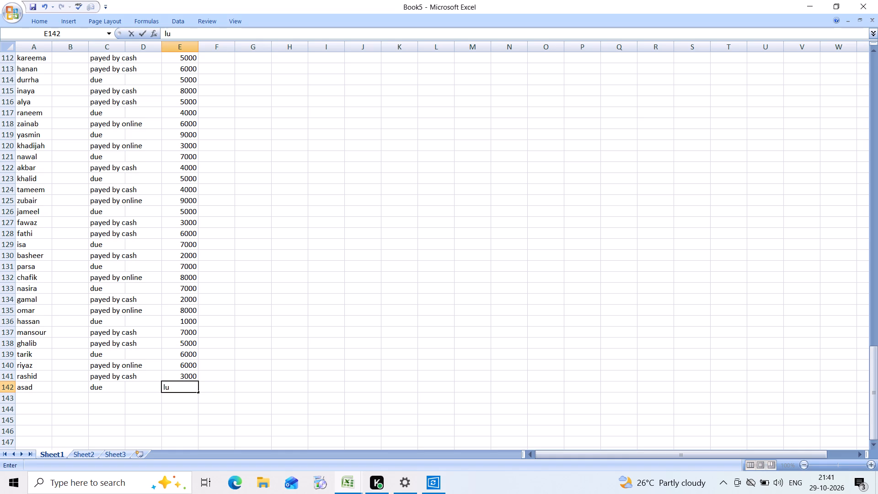
key(q)
text(man)
key(BackSpace)
key(BackSpace)
key(BackSpace)
key(BackSpace)
key(BackSpace)
key(BackSpace)
text(7000)
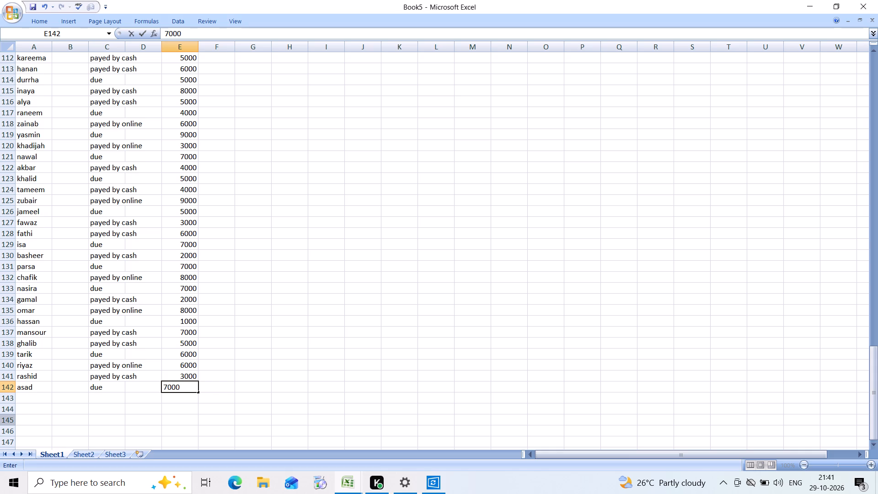
Fill row 143 with hakim in A143, "payed by cash" in C143 and 8000 in E143.
click(35, 396)
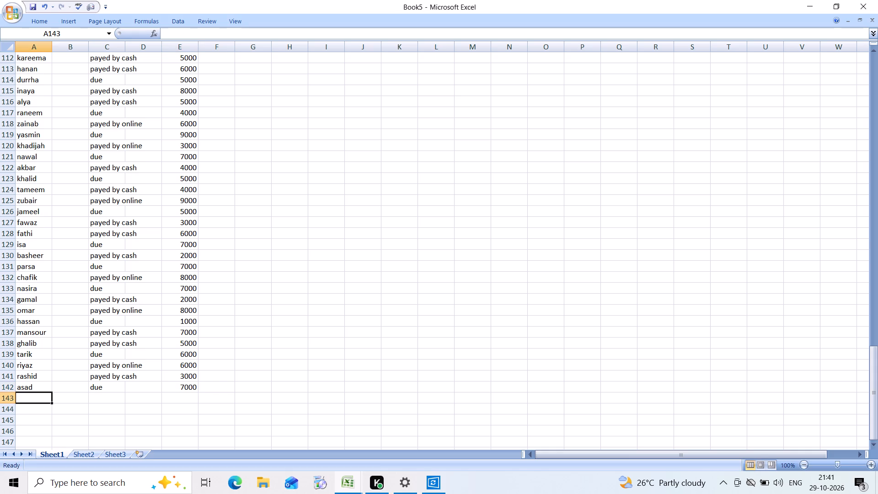
text(ha)
text(kim)
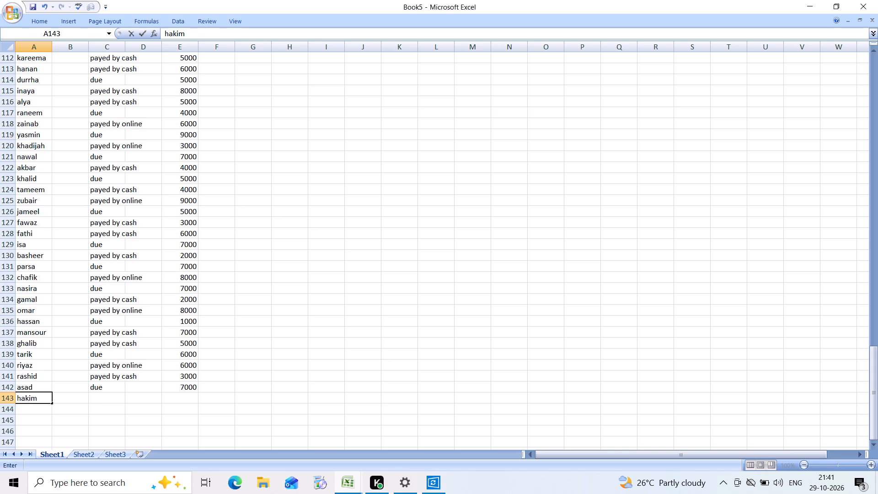
click(95, 398)
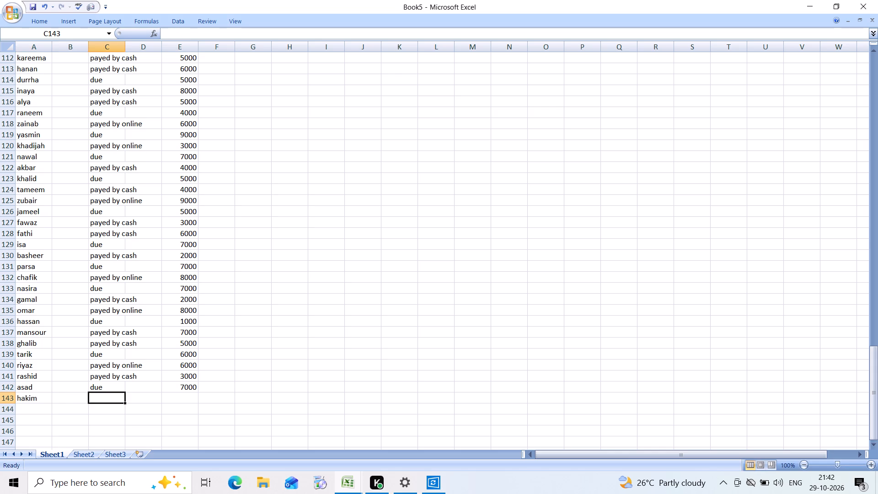
text(payed by cash)
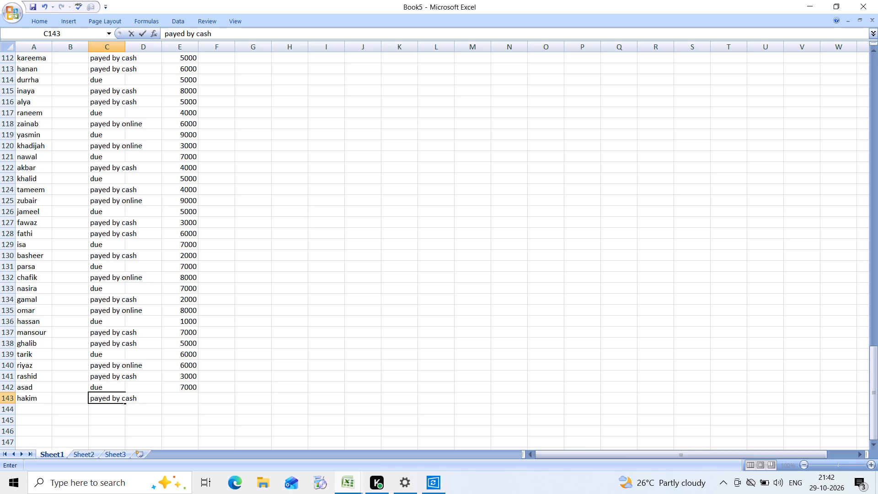
click(185, 397)
text(8000)
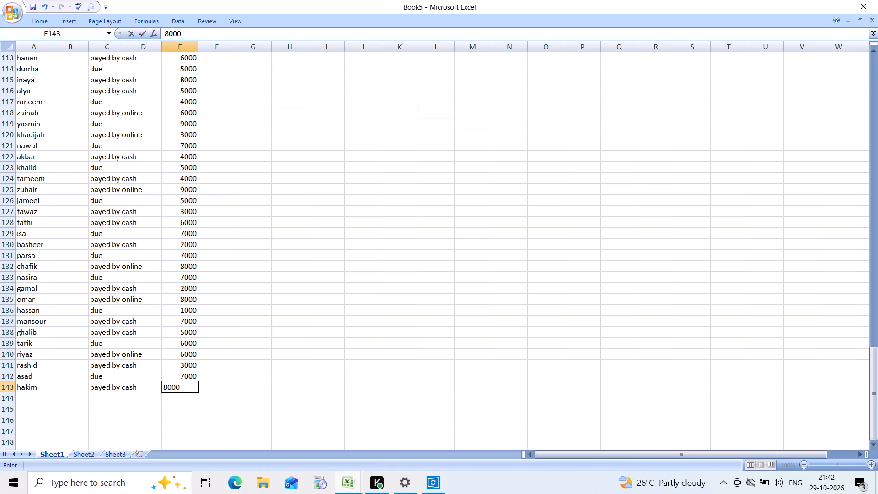
Fill row 144 with zahir in A144, "due" in C144 and 5000 in E144.
click(29, 397)
text(zah)
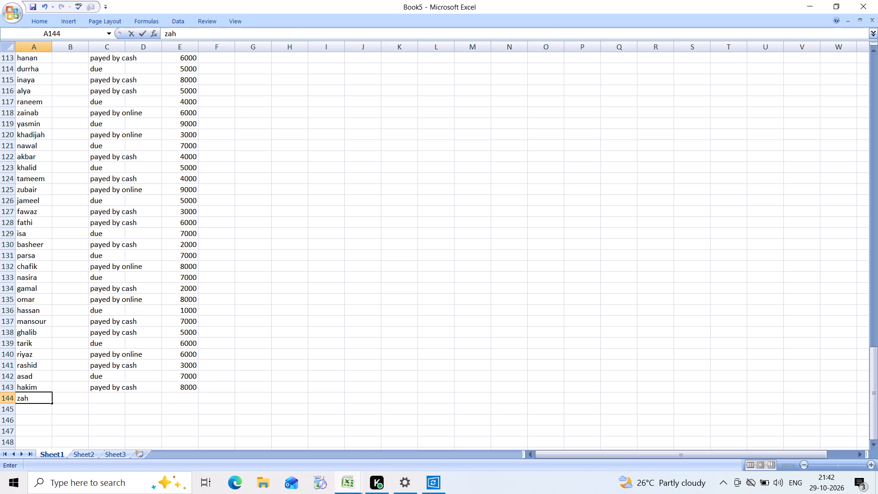
text(ir)
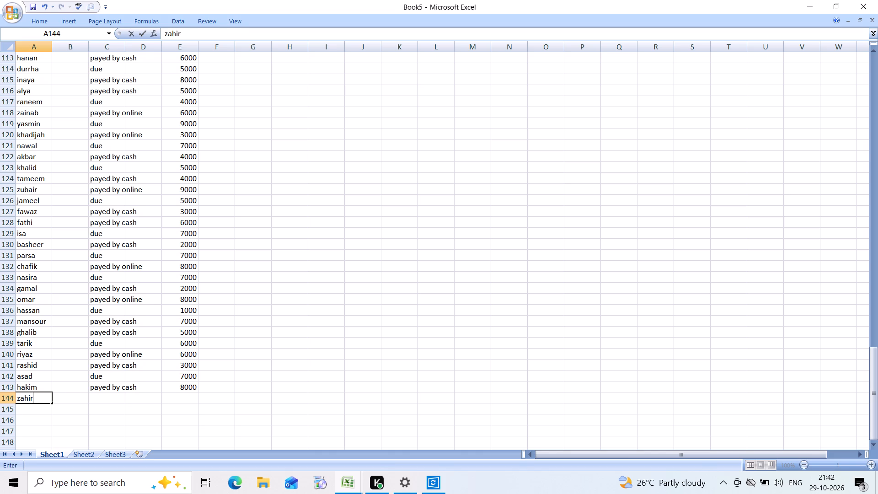
click(93, 398)
text(due)
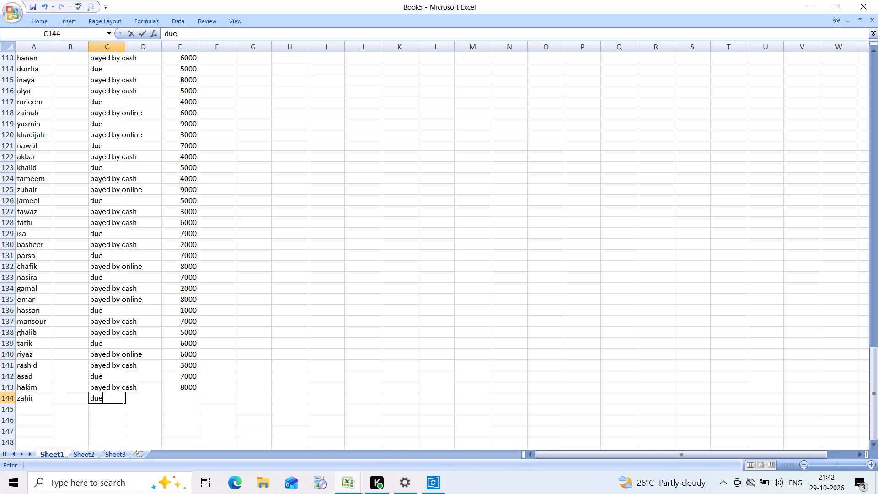
click(183, 398)
text(5000)
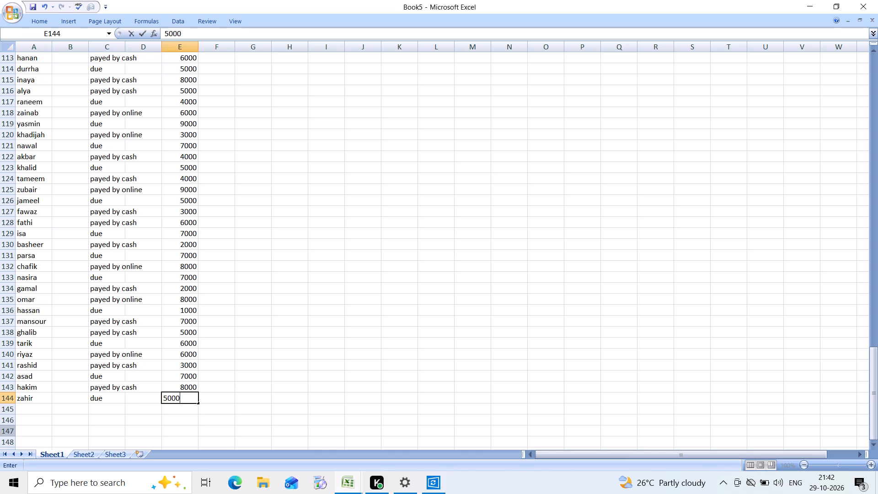
Fill row 145 with zayan in A145, "payed by cash" in C145 and 8000 in E145.
click(43, 408)
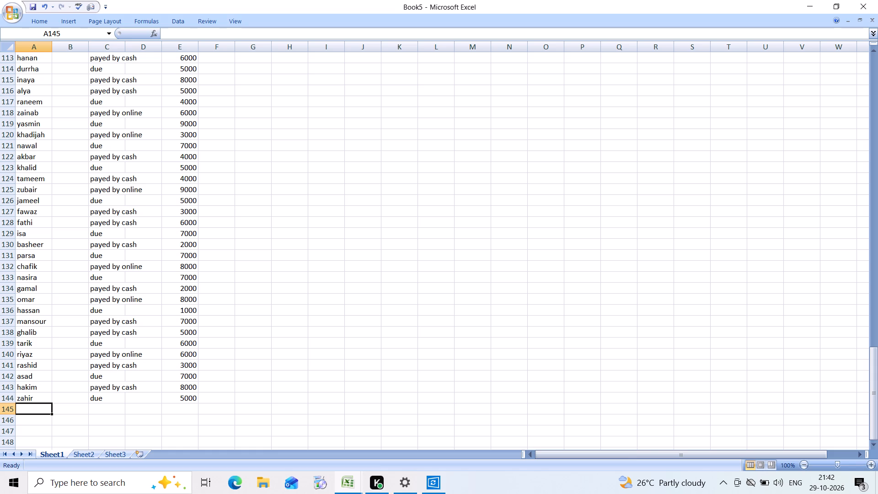
text(zayan)
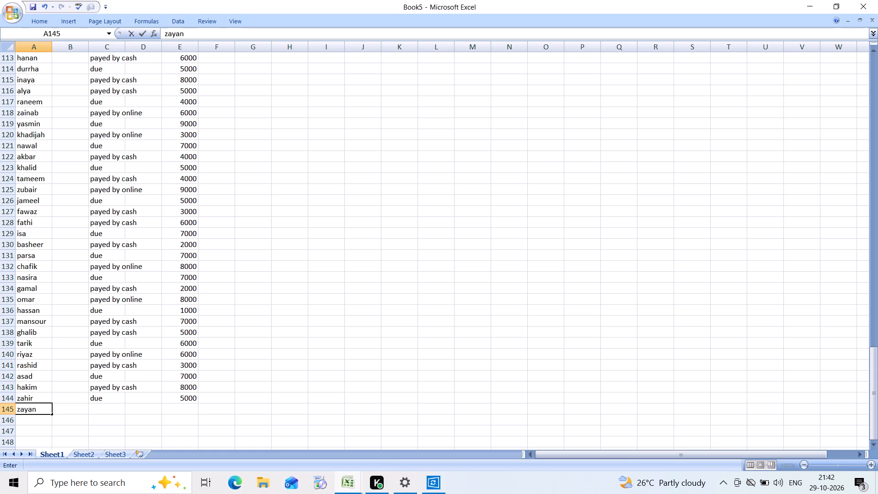
click(102, 407)
text(payed by cash)
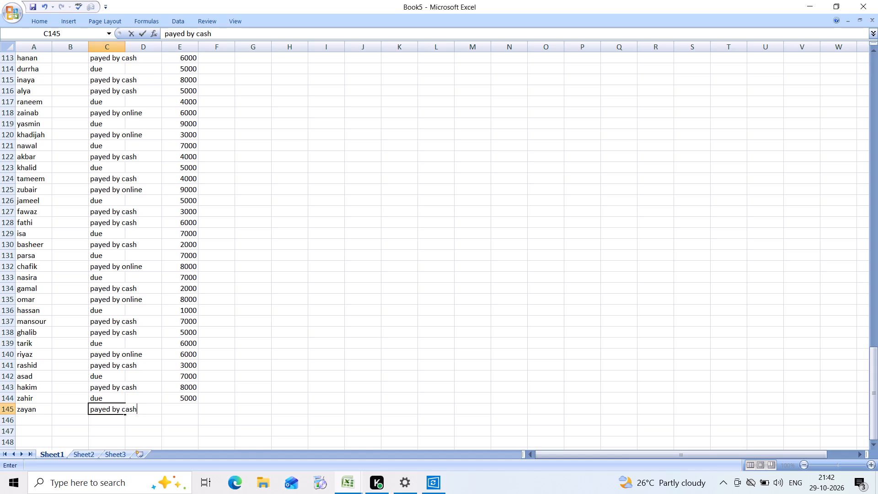
click(183, 407)
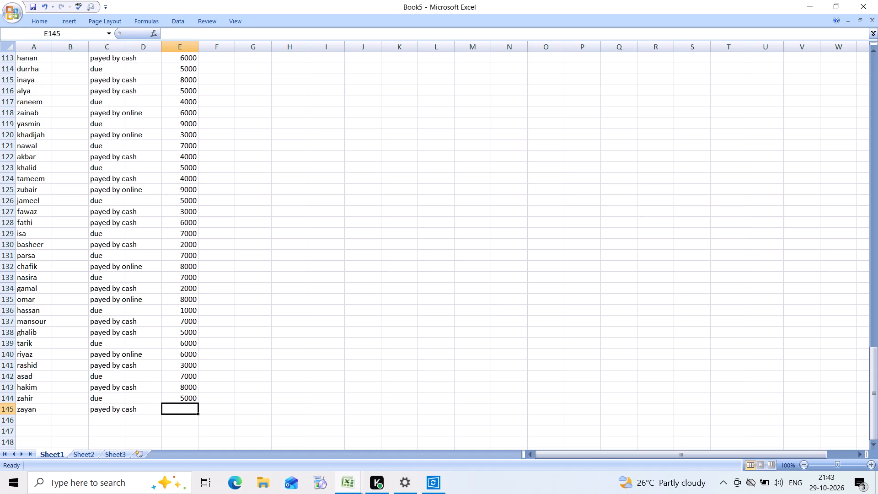
text(00)
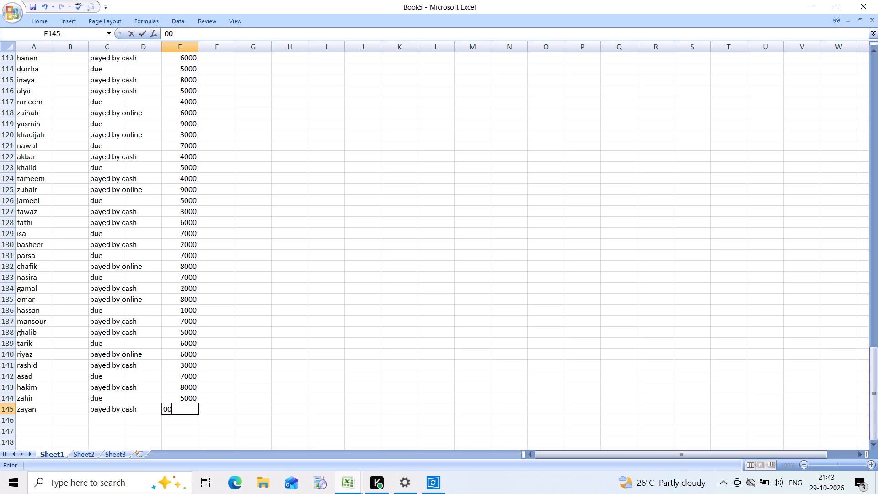
key(BackSpace)
key(BackSpace)
text(800)
key(0)
Fill row 146 with arham in A146, "due" in C146 and 4000 in E146.
click(25, 422)
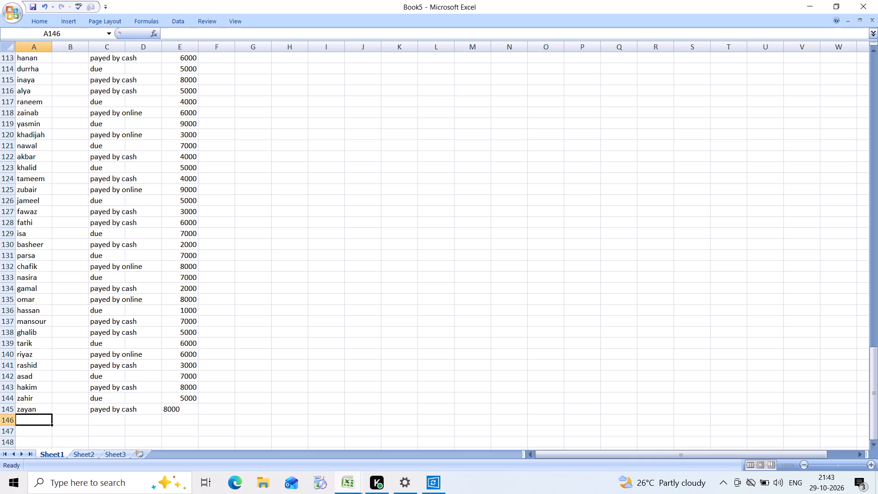
text(ar)
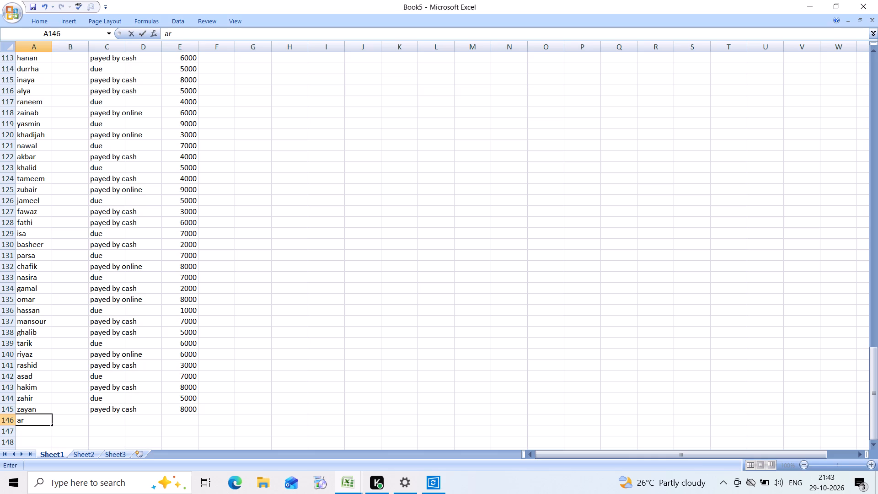
text(ham)
click(94, 424)
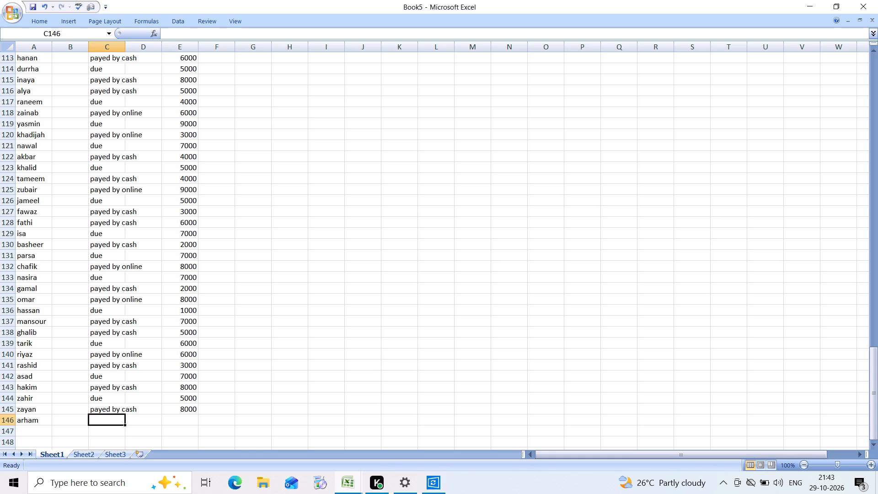
text(za)
text(yad)
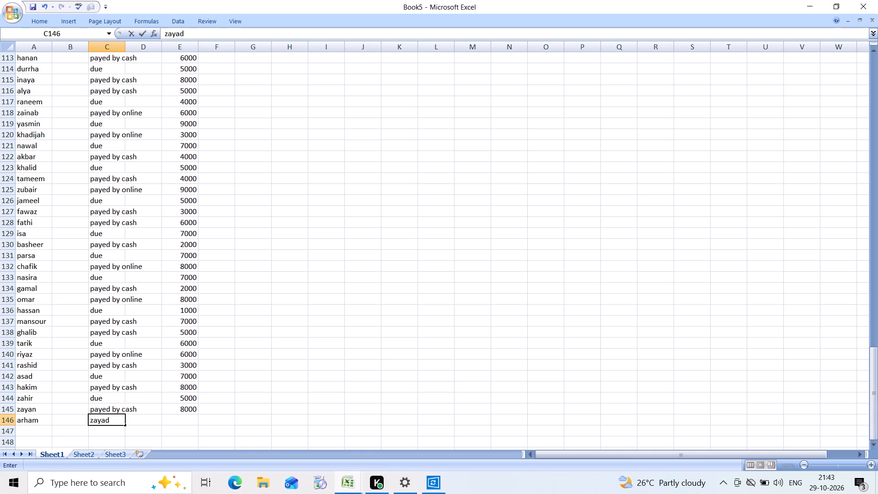
key(BackSpace)
key(BackSpace)
key(BackSpace)
key(BackSpace)
key(BackSpace)
text(due)
click(187, 419)
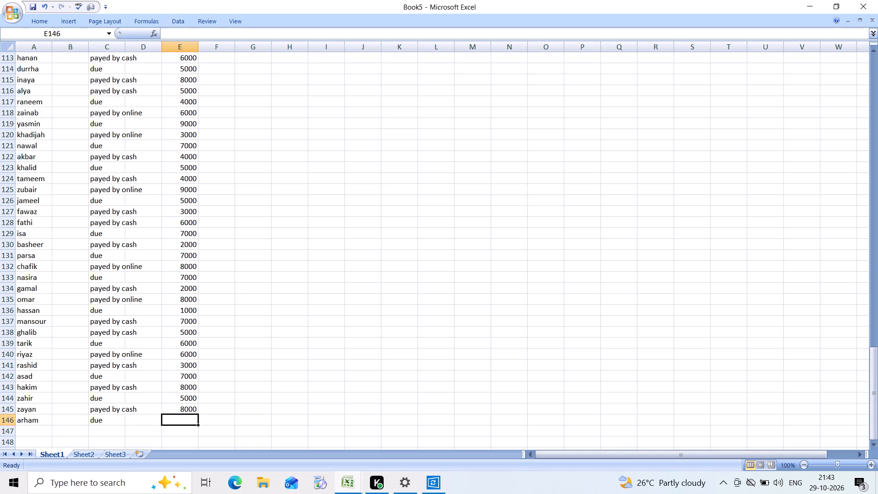
text(4000)
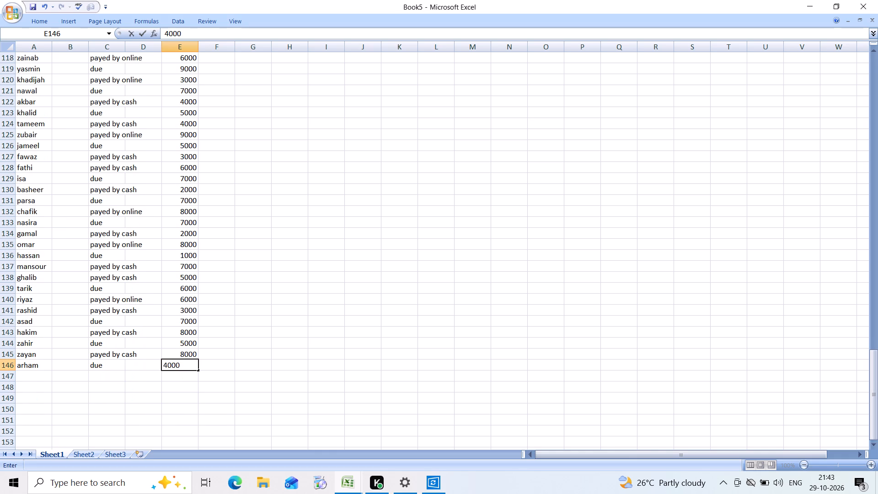
Fill row 147 with waqas in A147, "payed by online" in C147 and 7000 in E147.
click(37, 376)
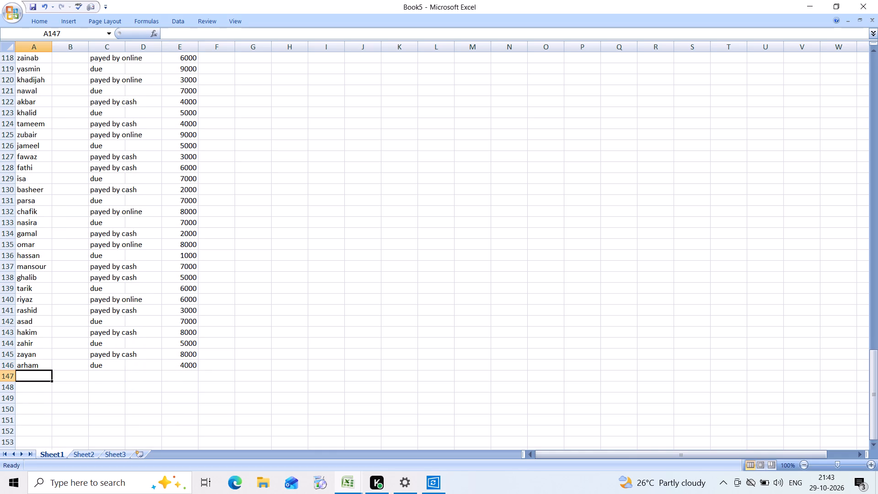
text(was)
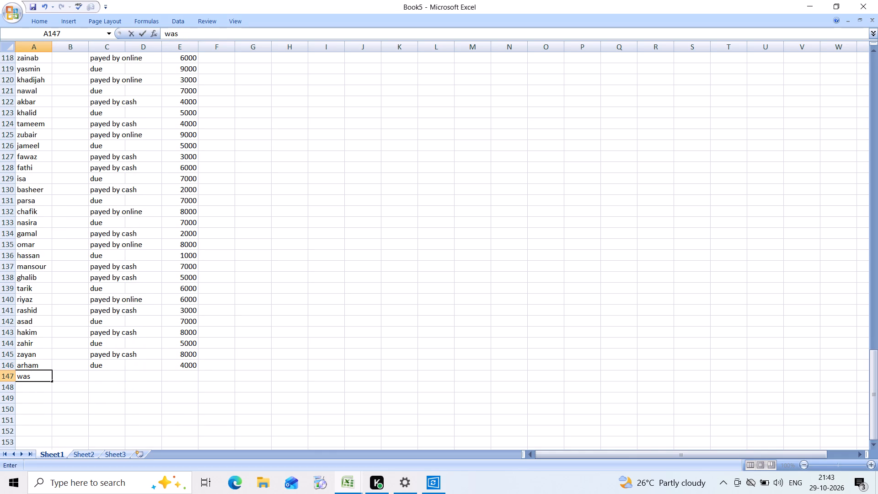
key(BackSpace)
key(q)
text(as)
click(102, 375)
text(payed by)
key(space)
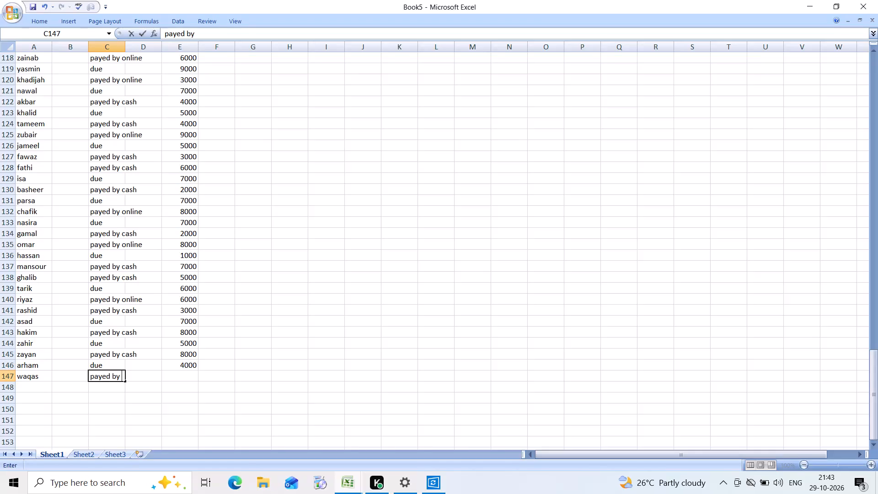
text(online)
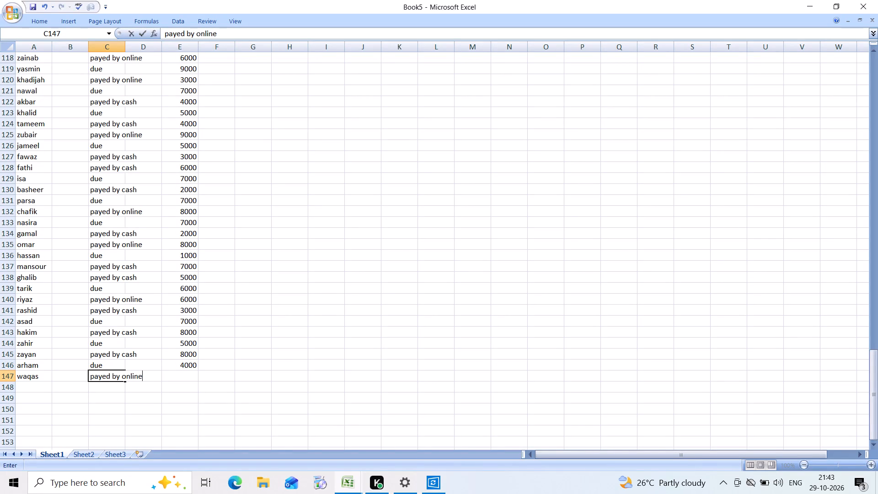
click(180, 378)
text(7000)
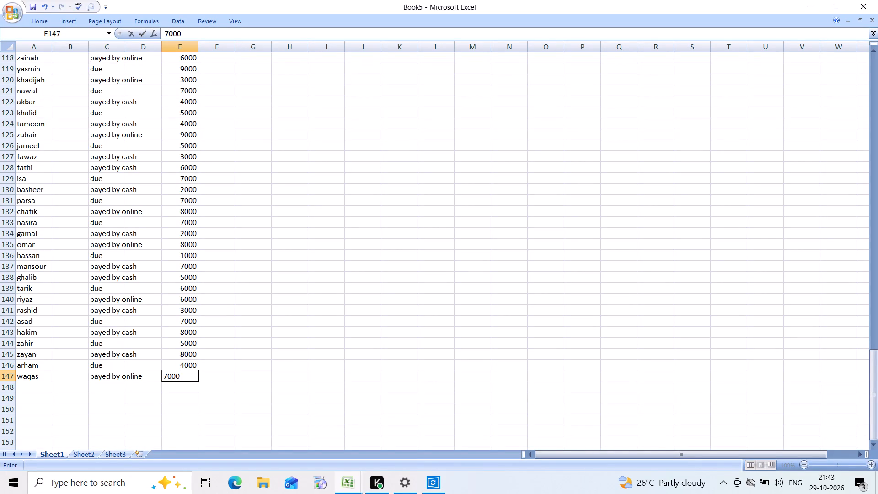
Fill row 148 with sufyan in A148, "payed by cash" in C148 and 4000 in E148.
click(30, 386)
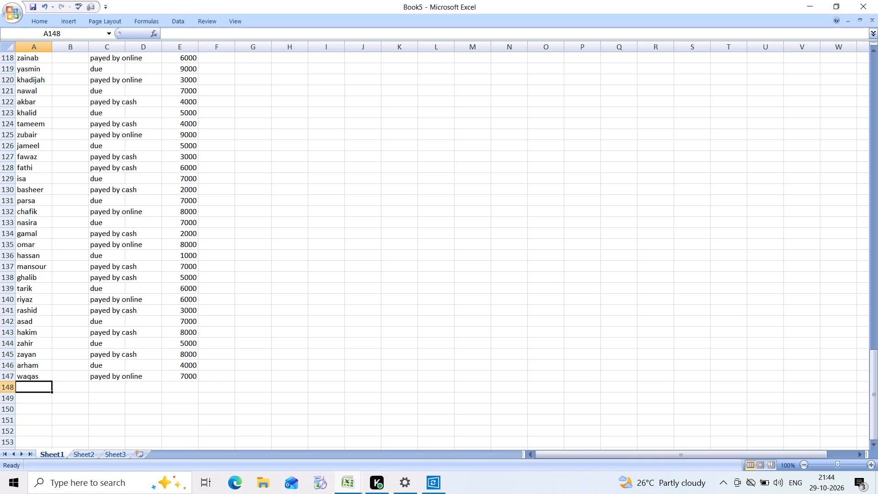
key(s)
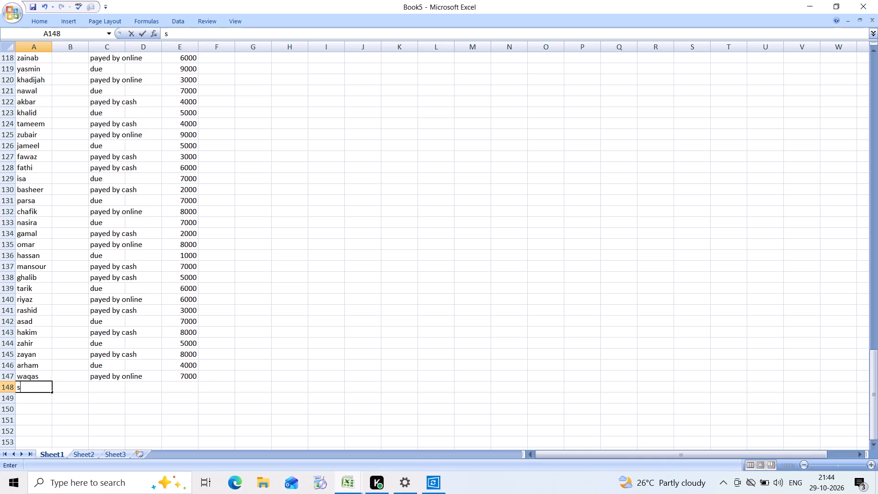
key(u)
key(y)
text(yan)
key(BackSpace)
key(BackSpace)
key(BackSpace)
key(BackSpace)
text(fyan)
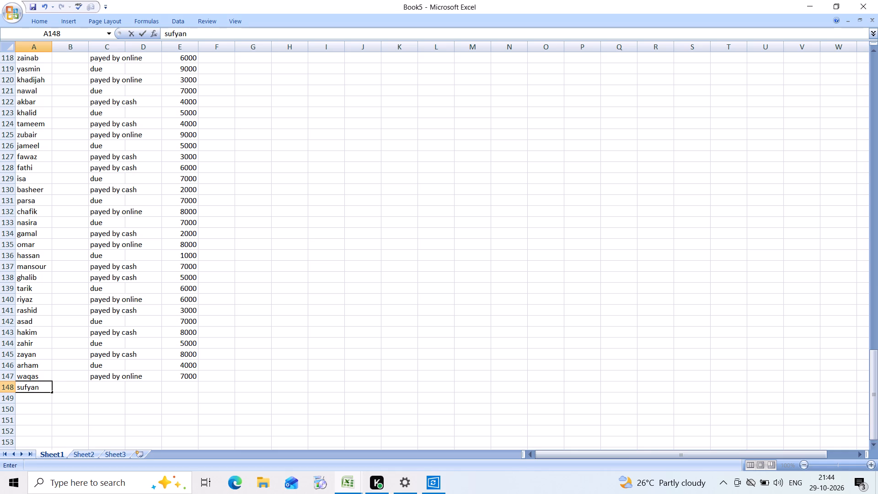
click(95, 388)
text(payed by cash)
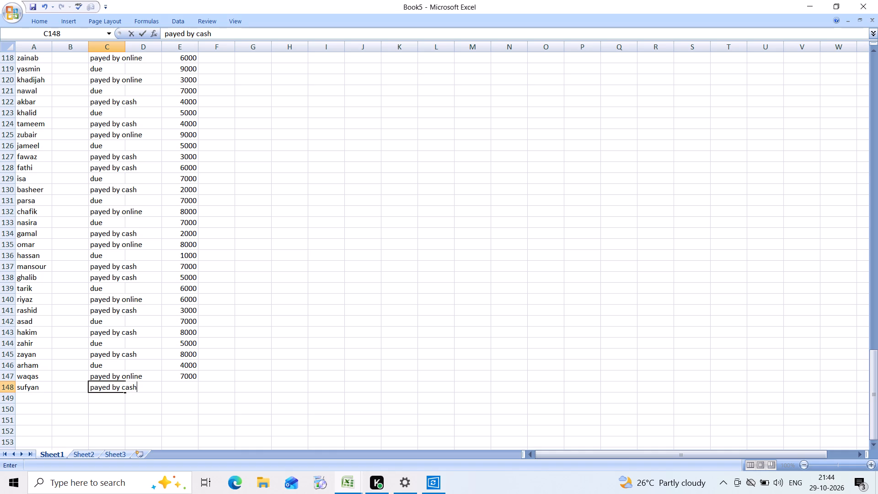
click(168, 386)
text(4000)
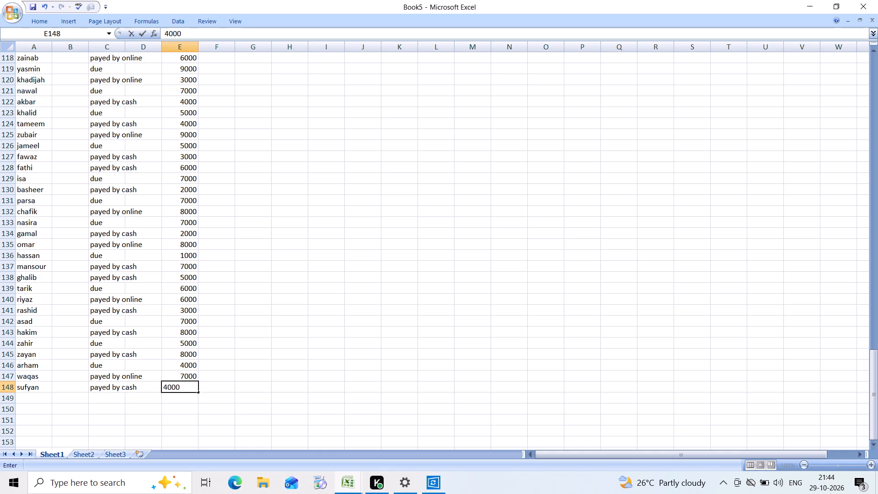
Fill row 149 with saad in A149, "due" in C149 and 5000 in E149.
click(32, 397)
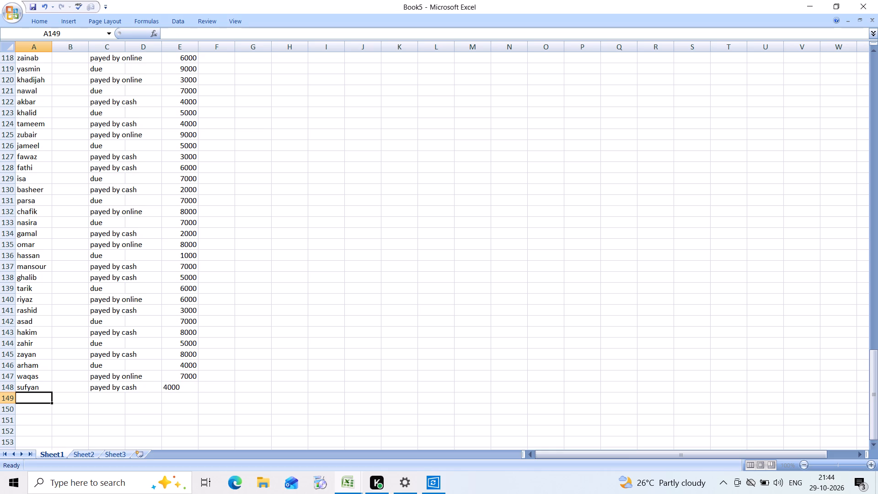
text(saad)
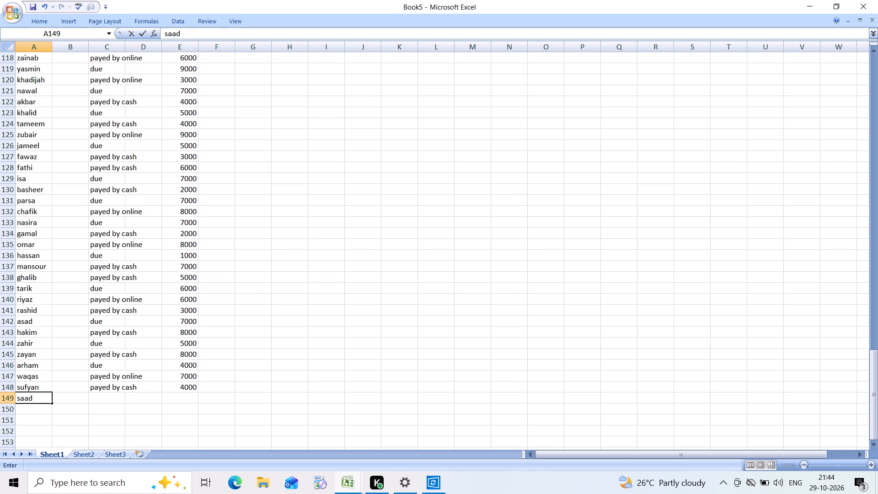
click(93, 401)
text(due)
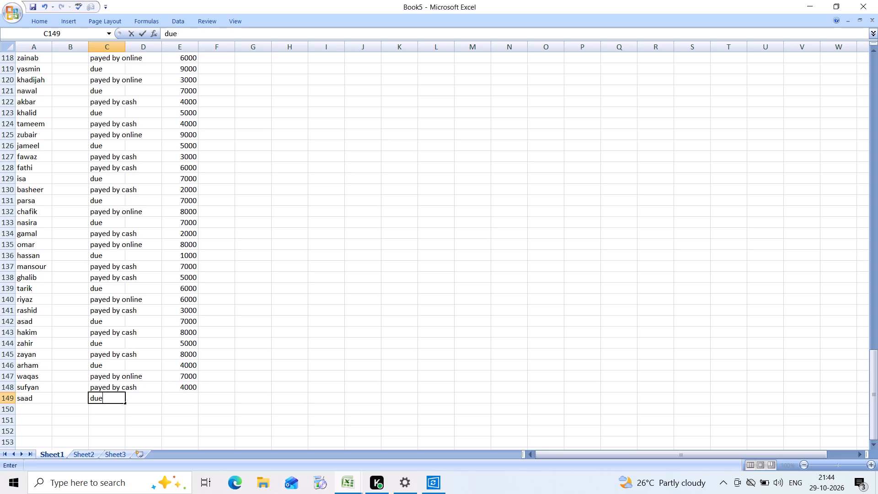
click(178, 397)
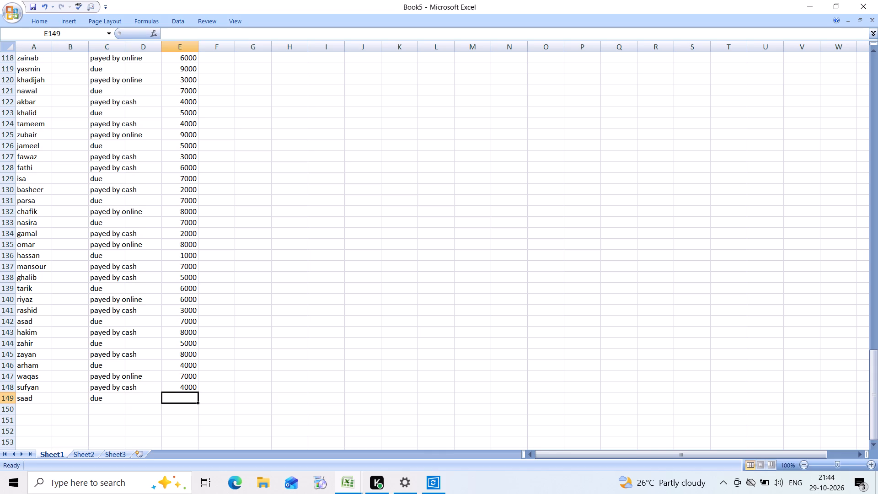
text(5000)
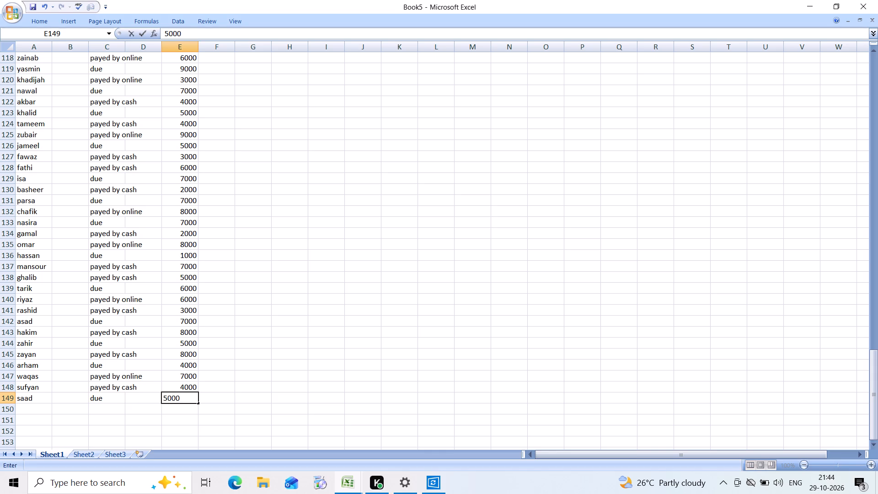
Fill row 150 with waleed in A150, "payed by cash" in C150 and 2000 in E150.
click(40, 409)
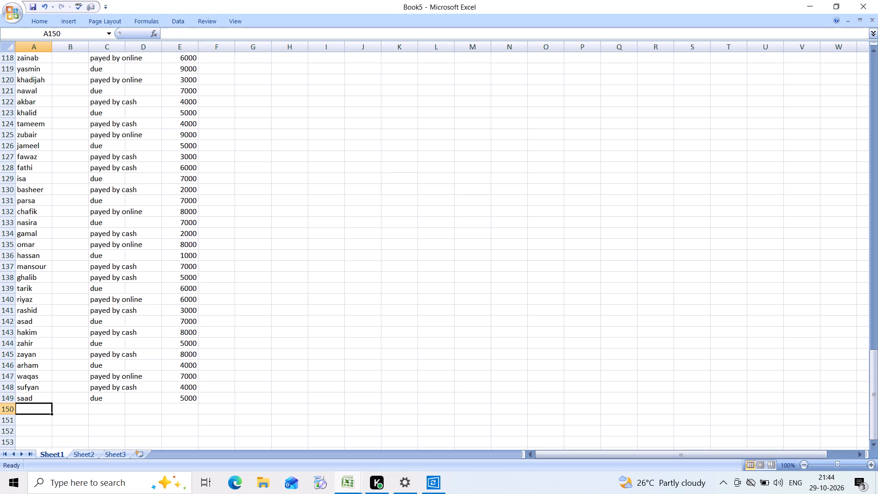
text(waleed)
click(102, 405)
text(payed by cas)
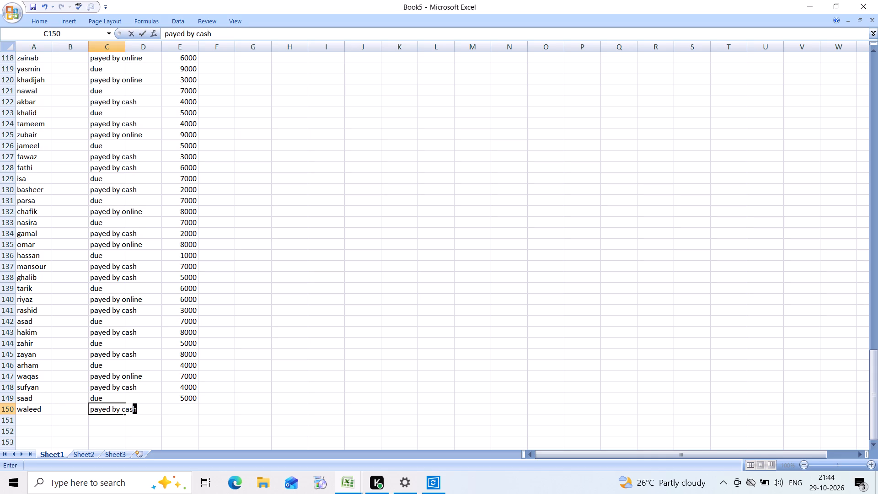
click(173, 409)
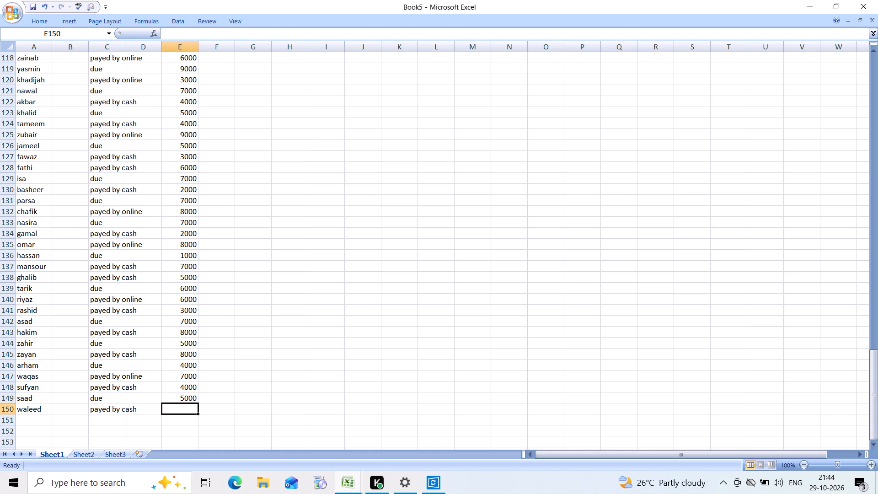
key(2)
text(0000)
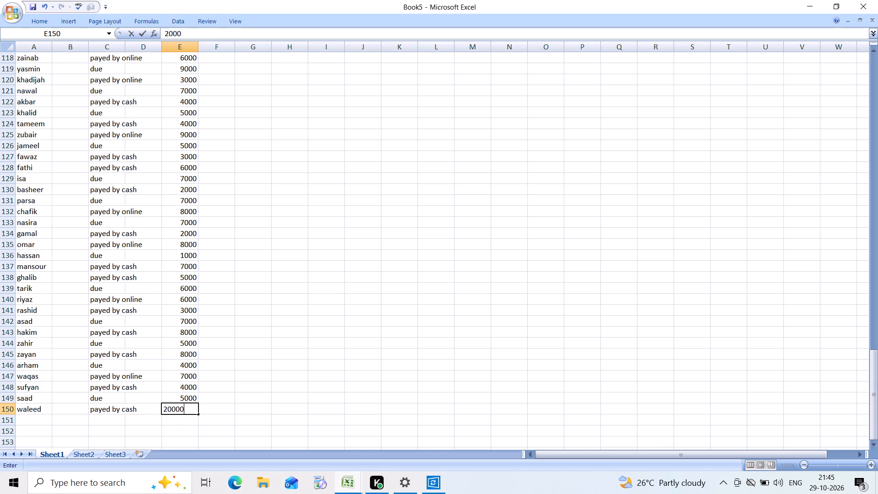
key(BackSpace)
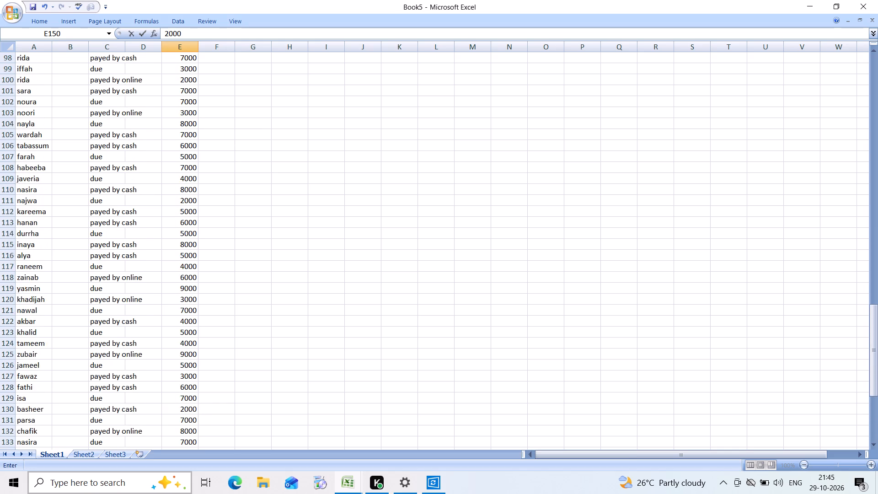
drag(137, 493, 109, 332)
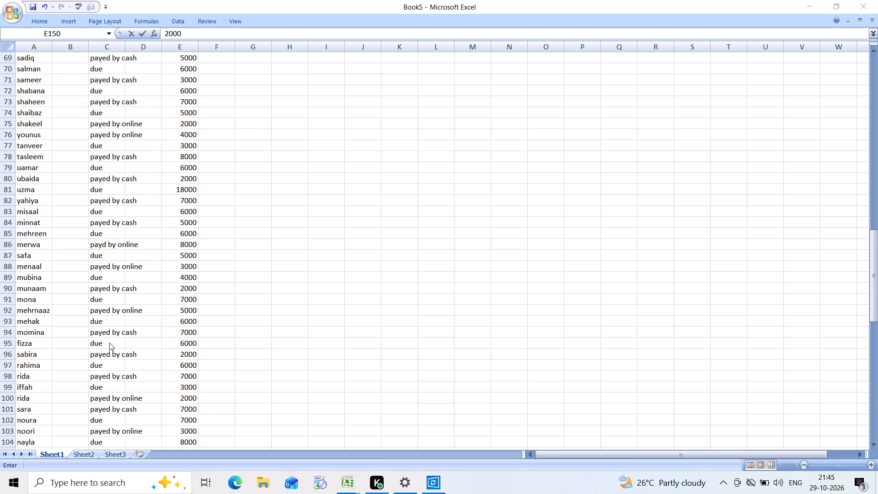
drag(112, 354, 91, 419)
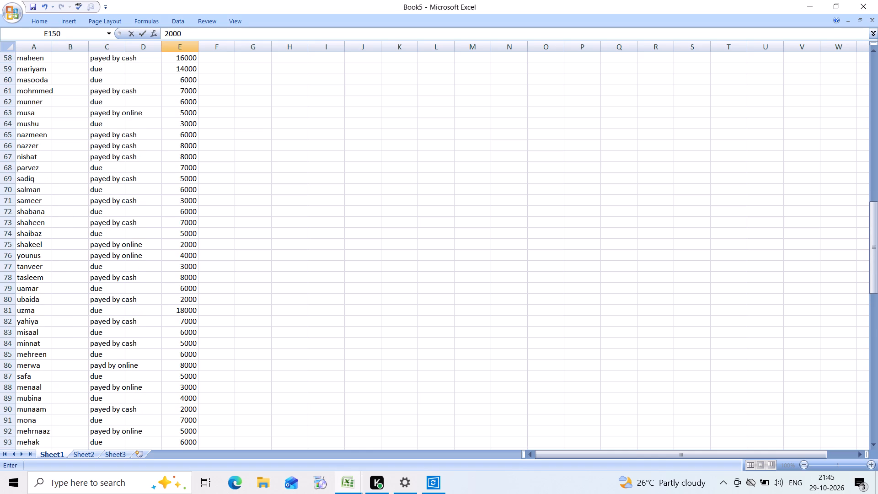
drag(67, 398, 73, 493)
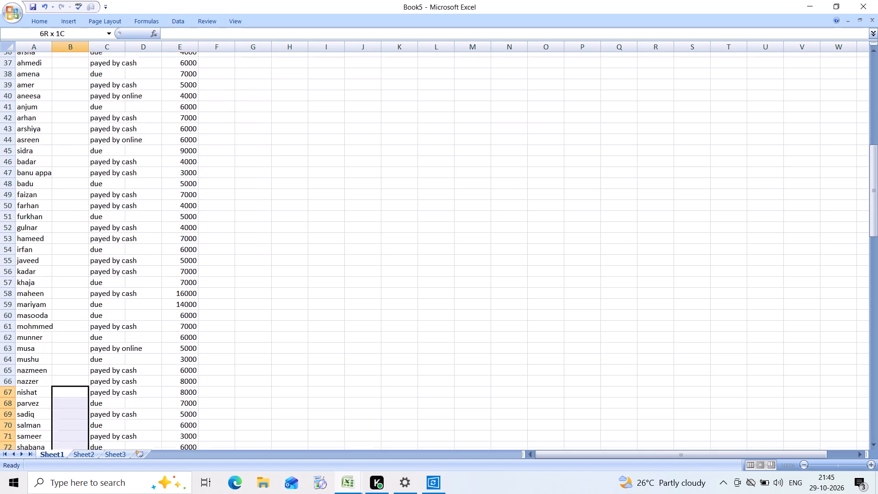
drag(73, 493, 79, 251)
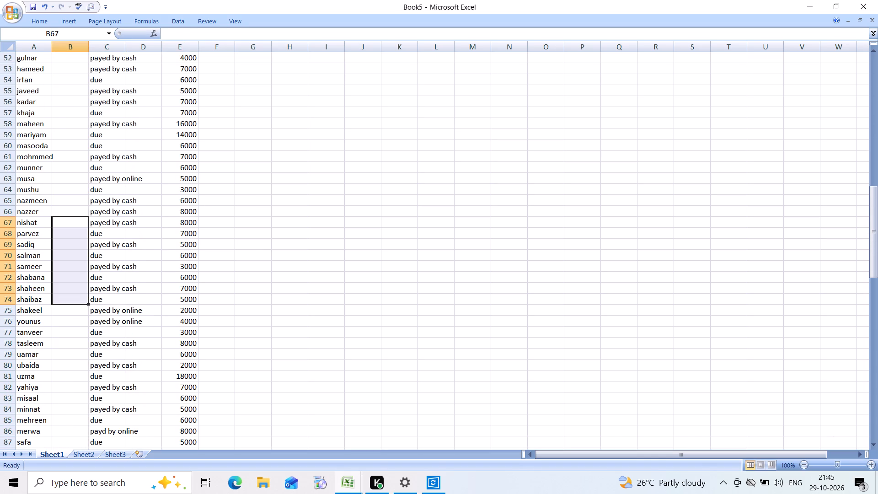
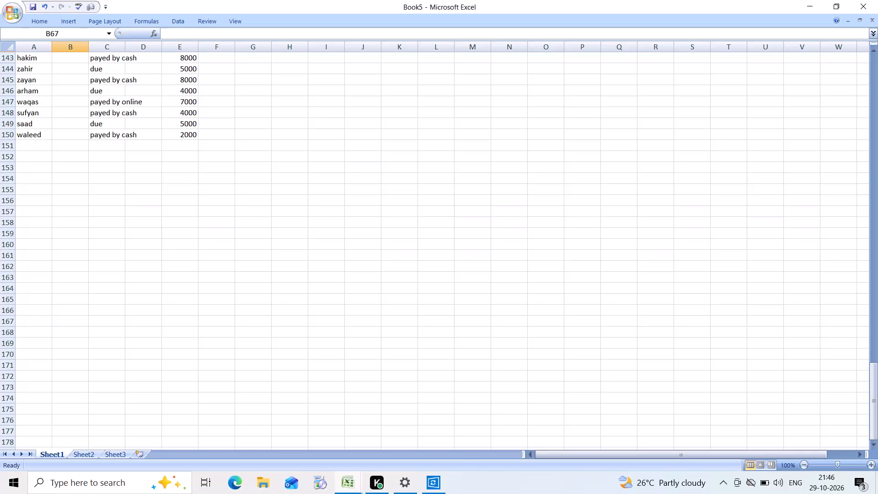
Start saving the Book5 workbook containing the customer payment list.
click(29, 7)
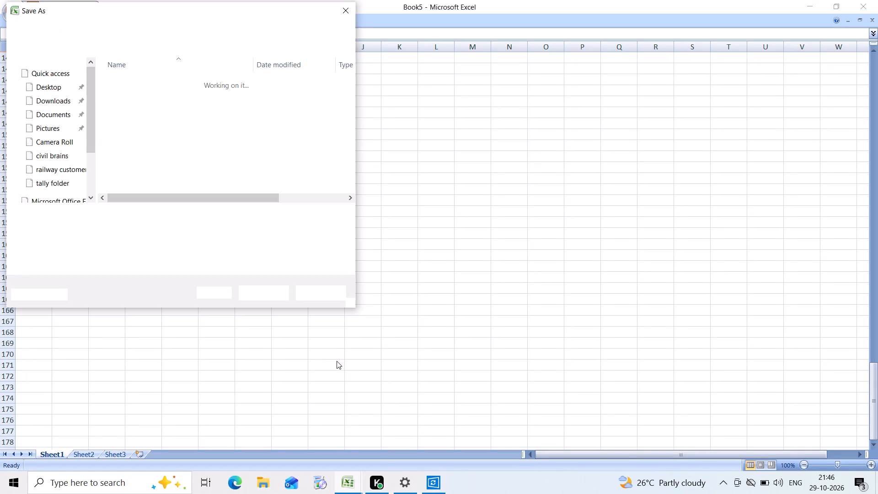